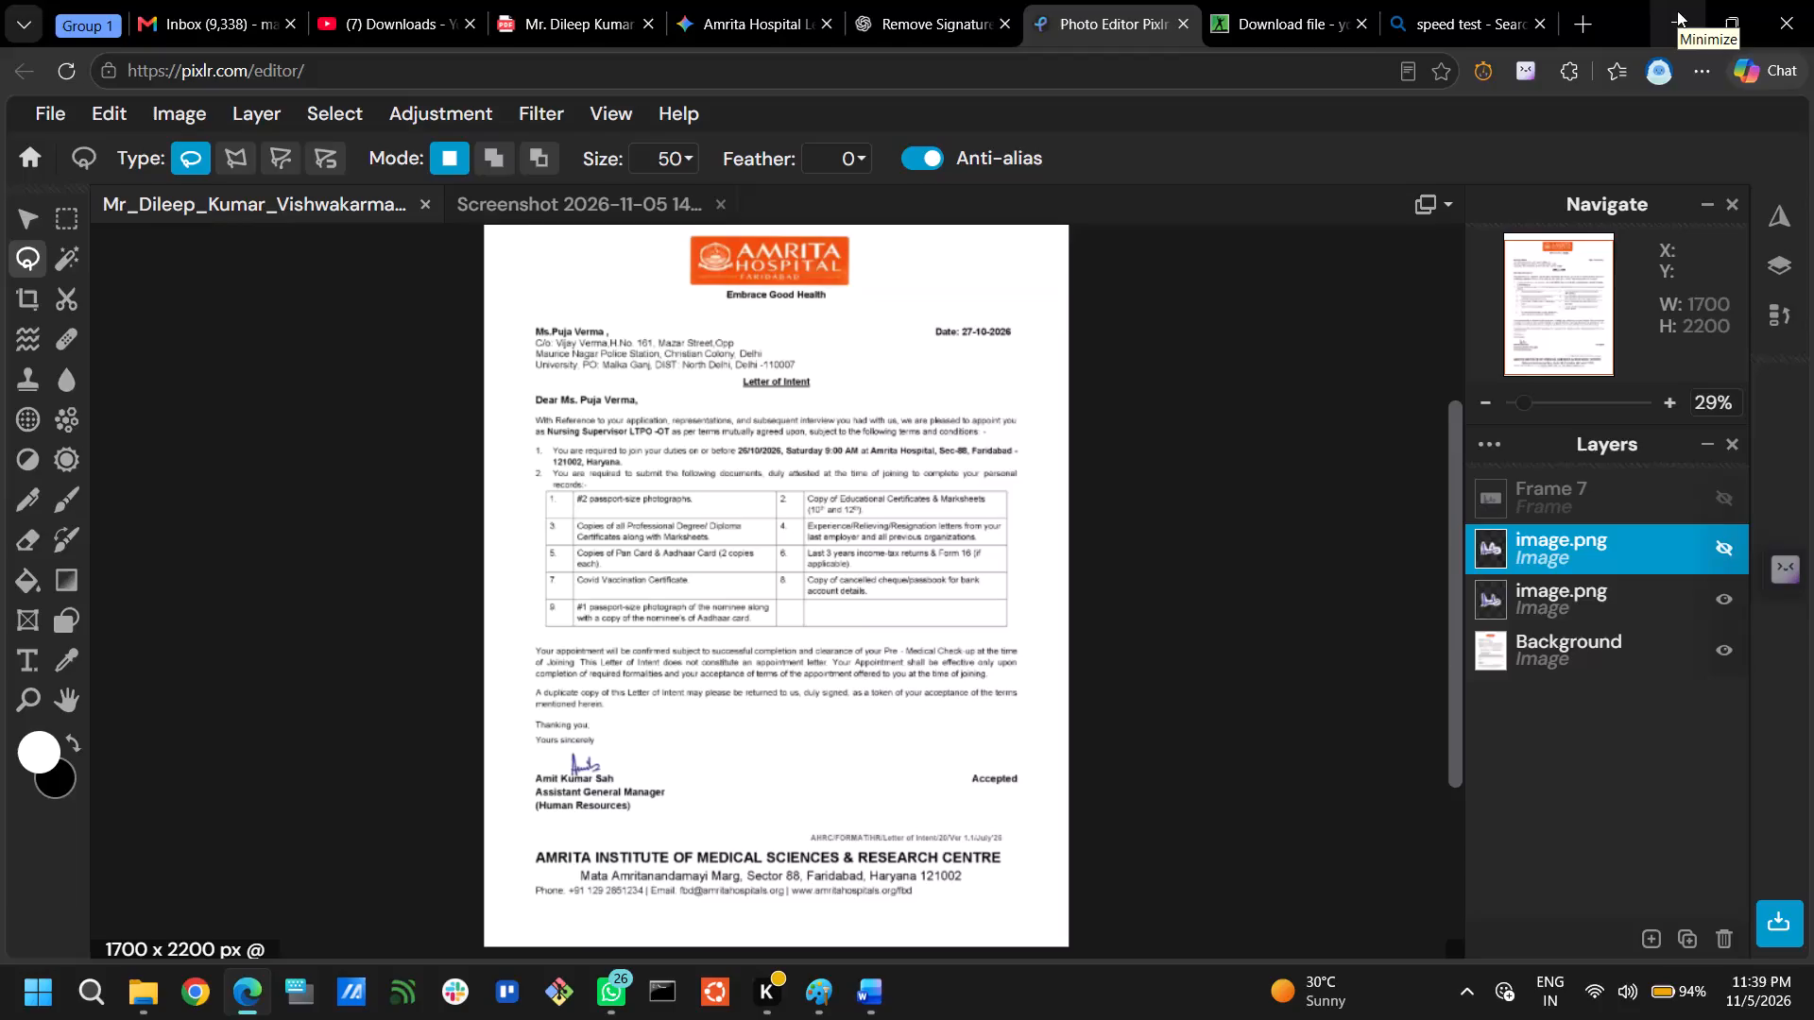
Close the Pixlr photo editor, file download and speed test pages in the browser.
left_click(1188, 20)
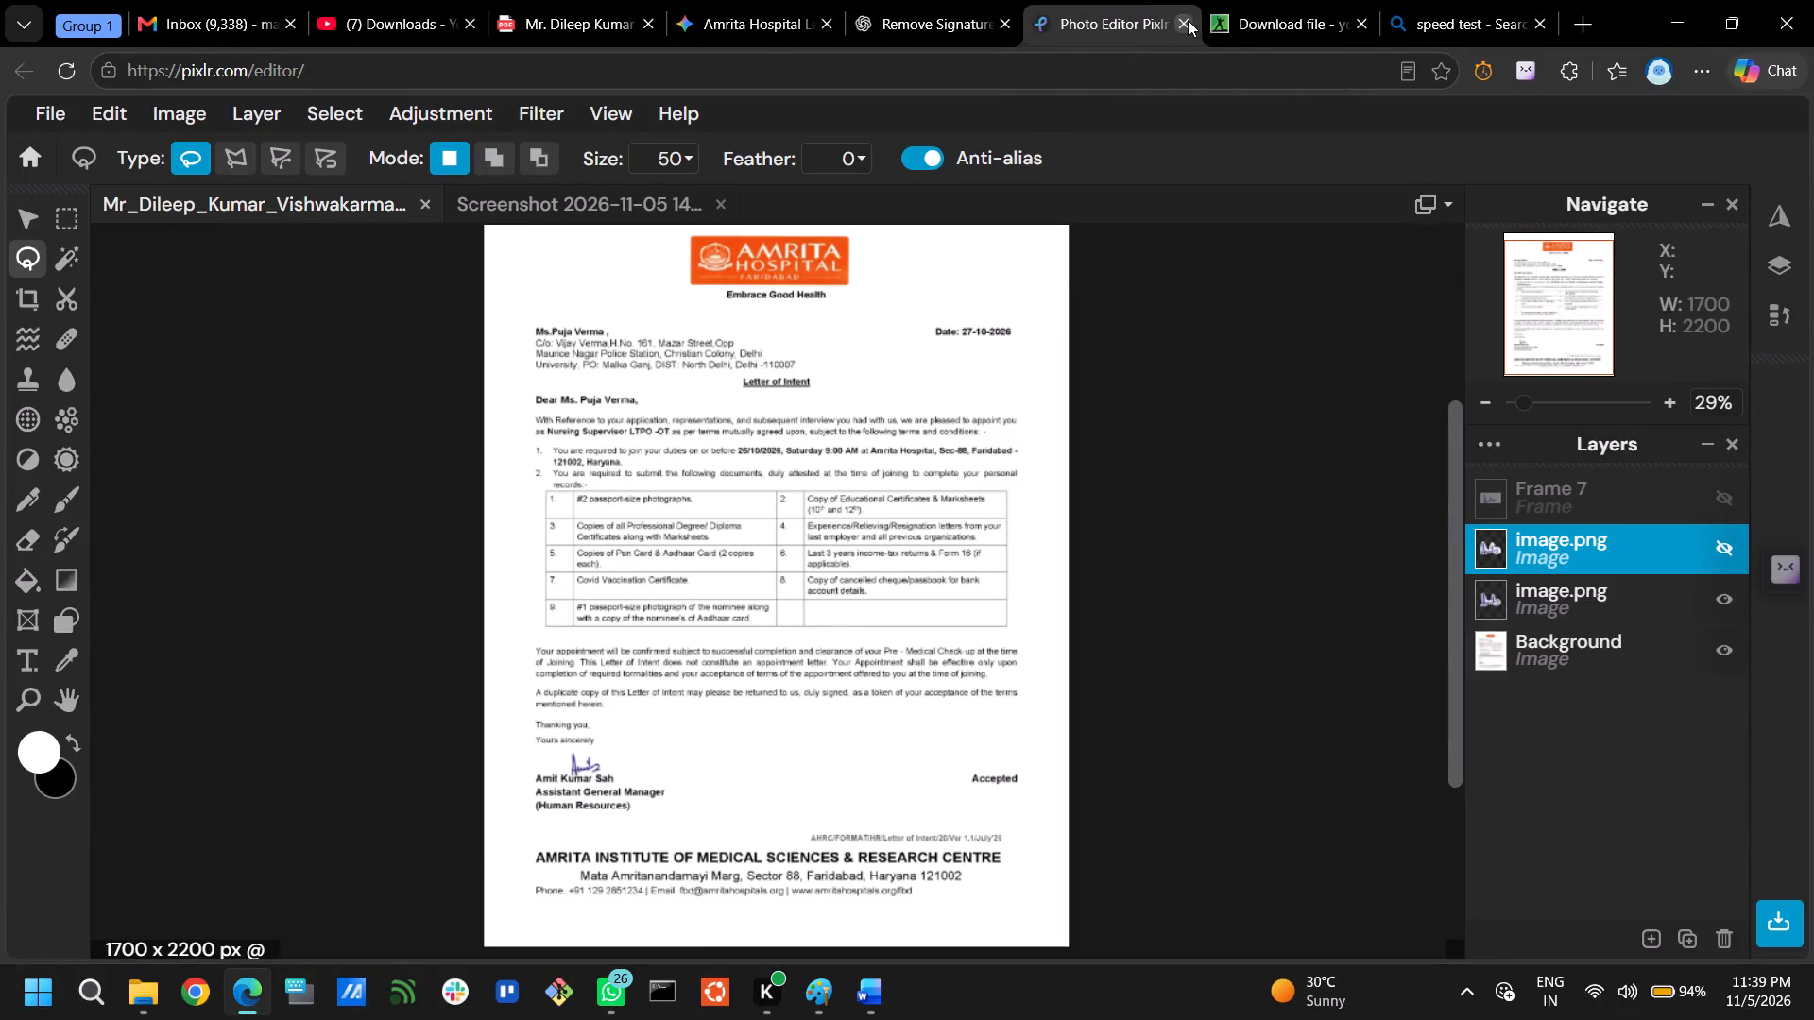
left_click(1188, 20)
left_click(1188, 20)
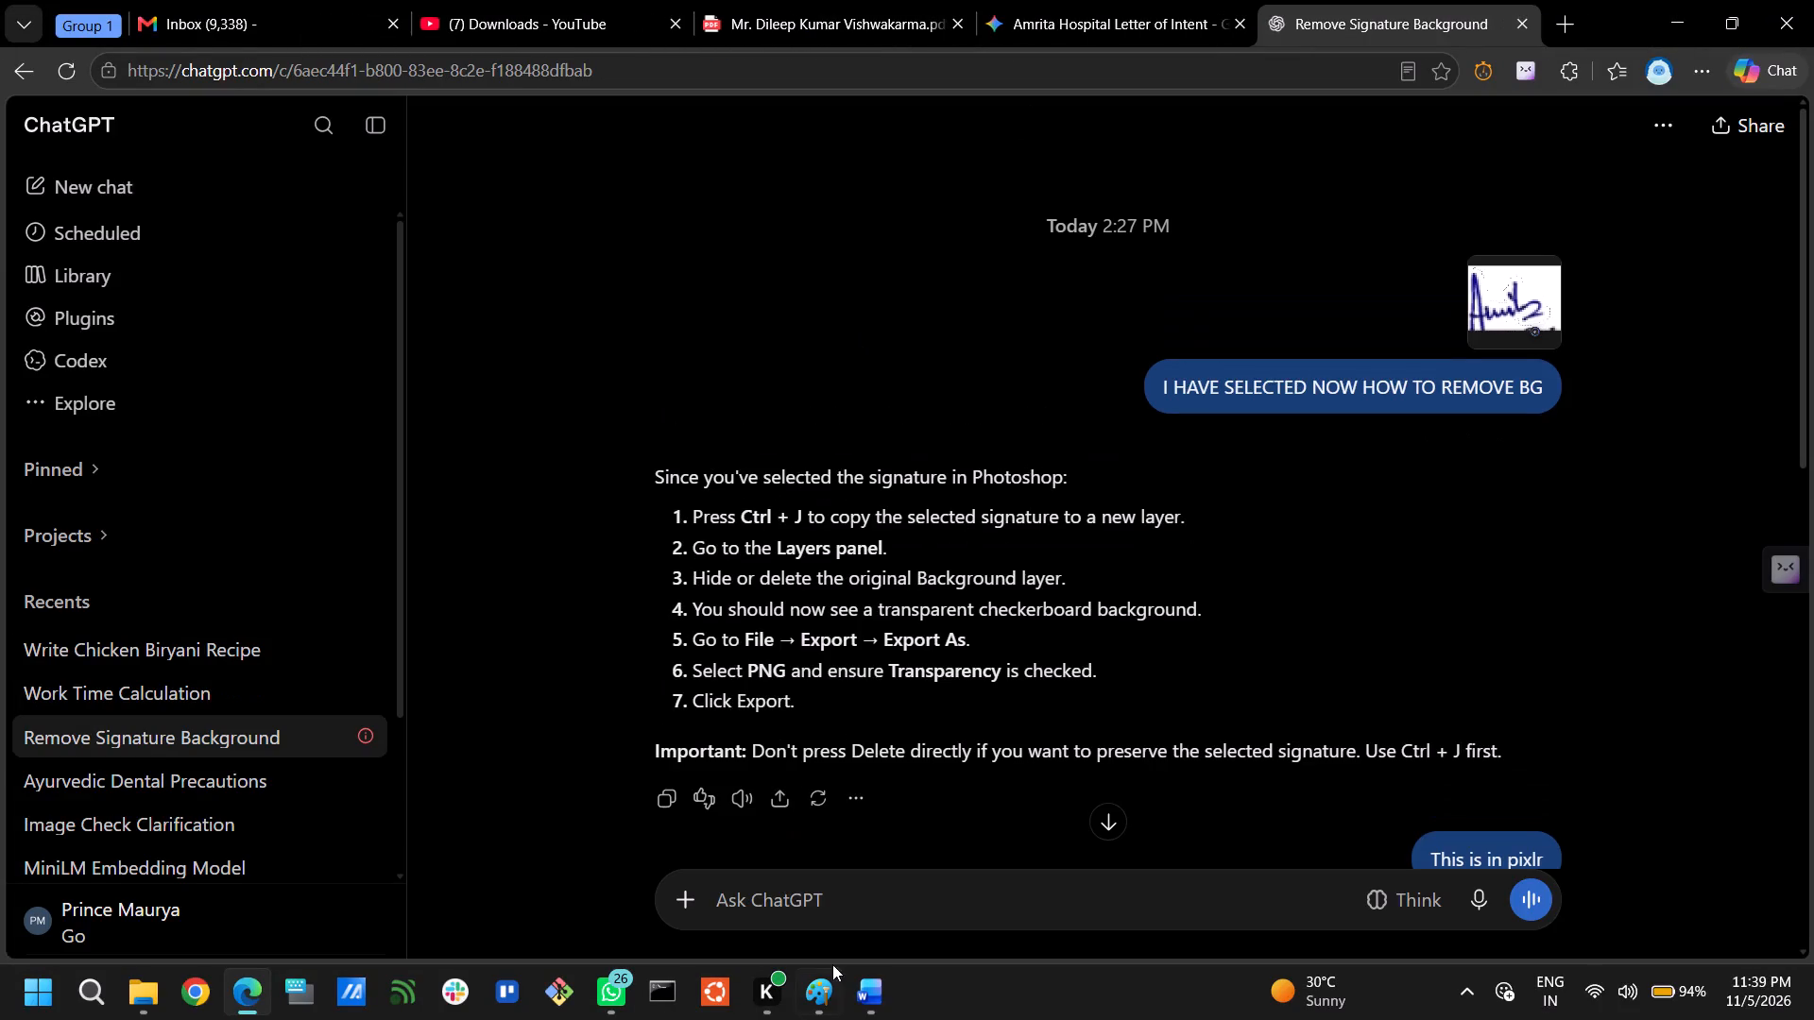
Switch to Word, leave the Save As page, and compare the Letter of Intent's layout with the original signed PDF in Edge.
left_click(879, 995)
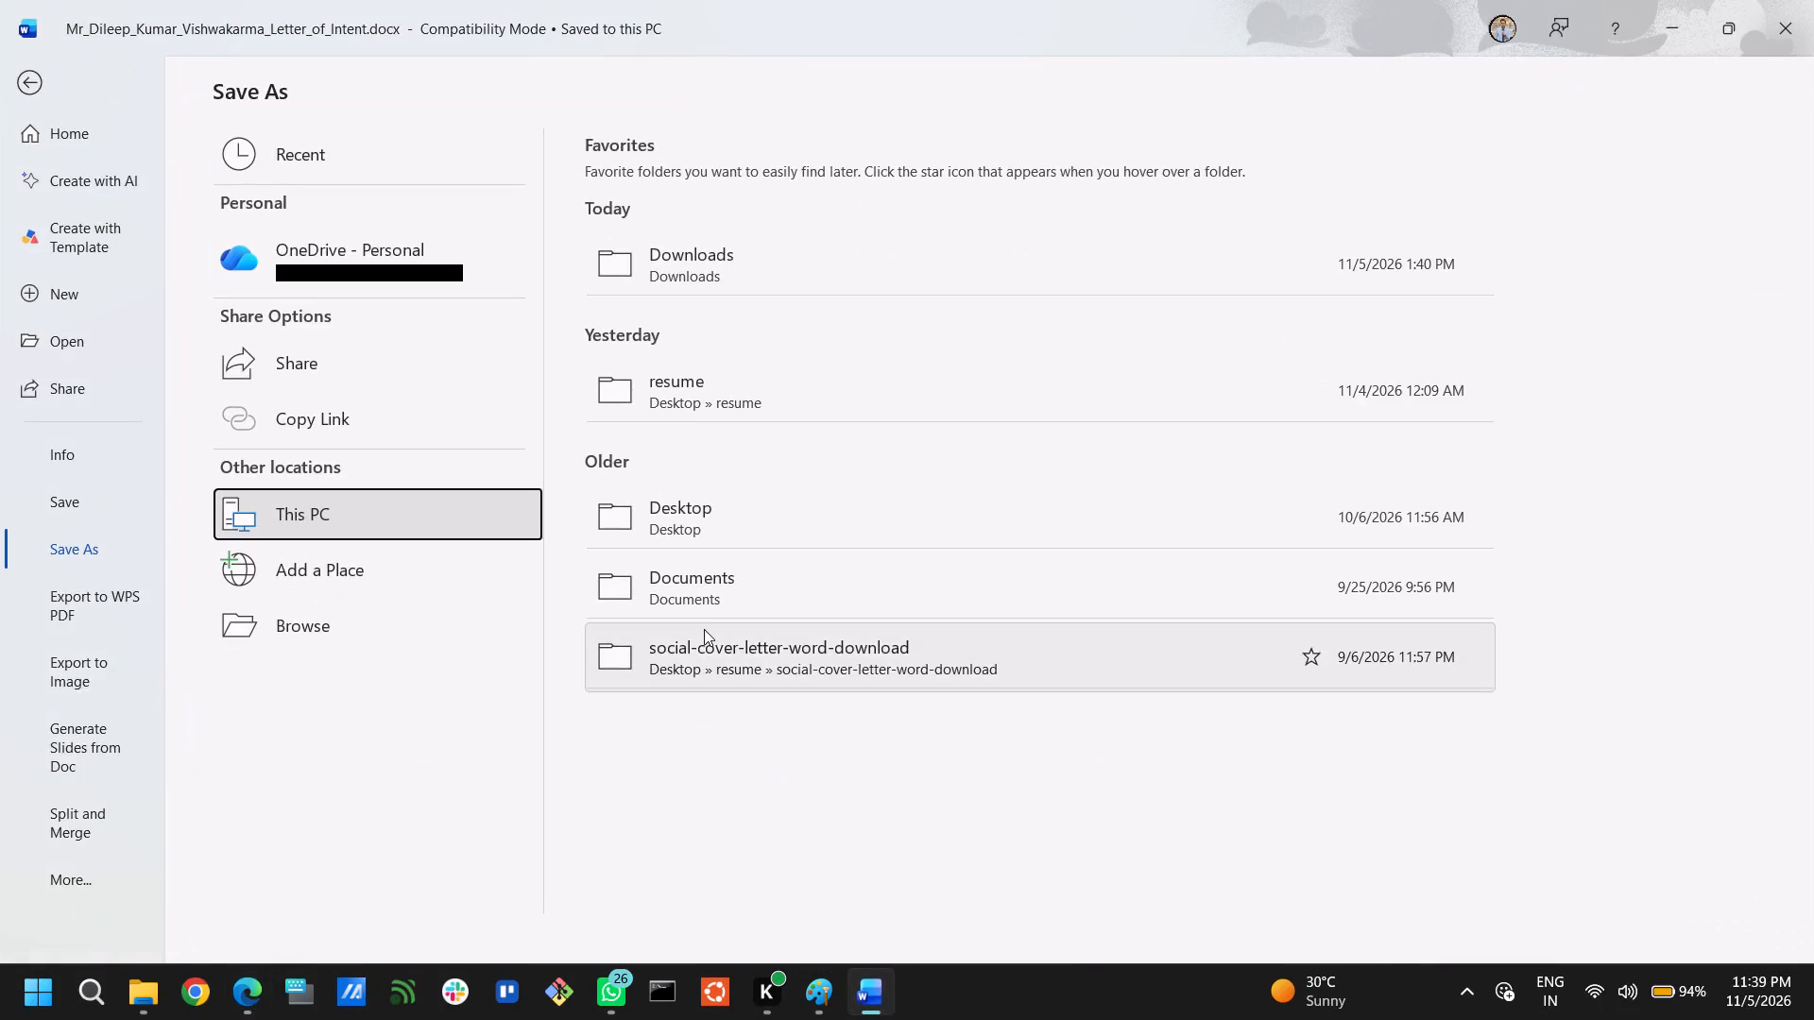
left_click(18, 88)
scroll(660, 410, "up", 2, "ctrl")
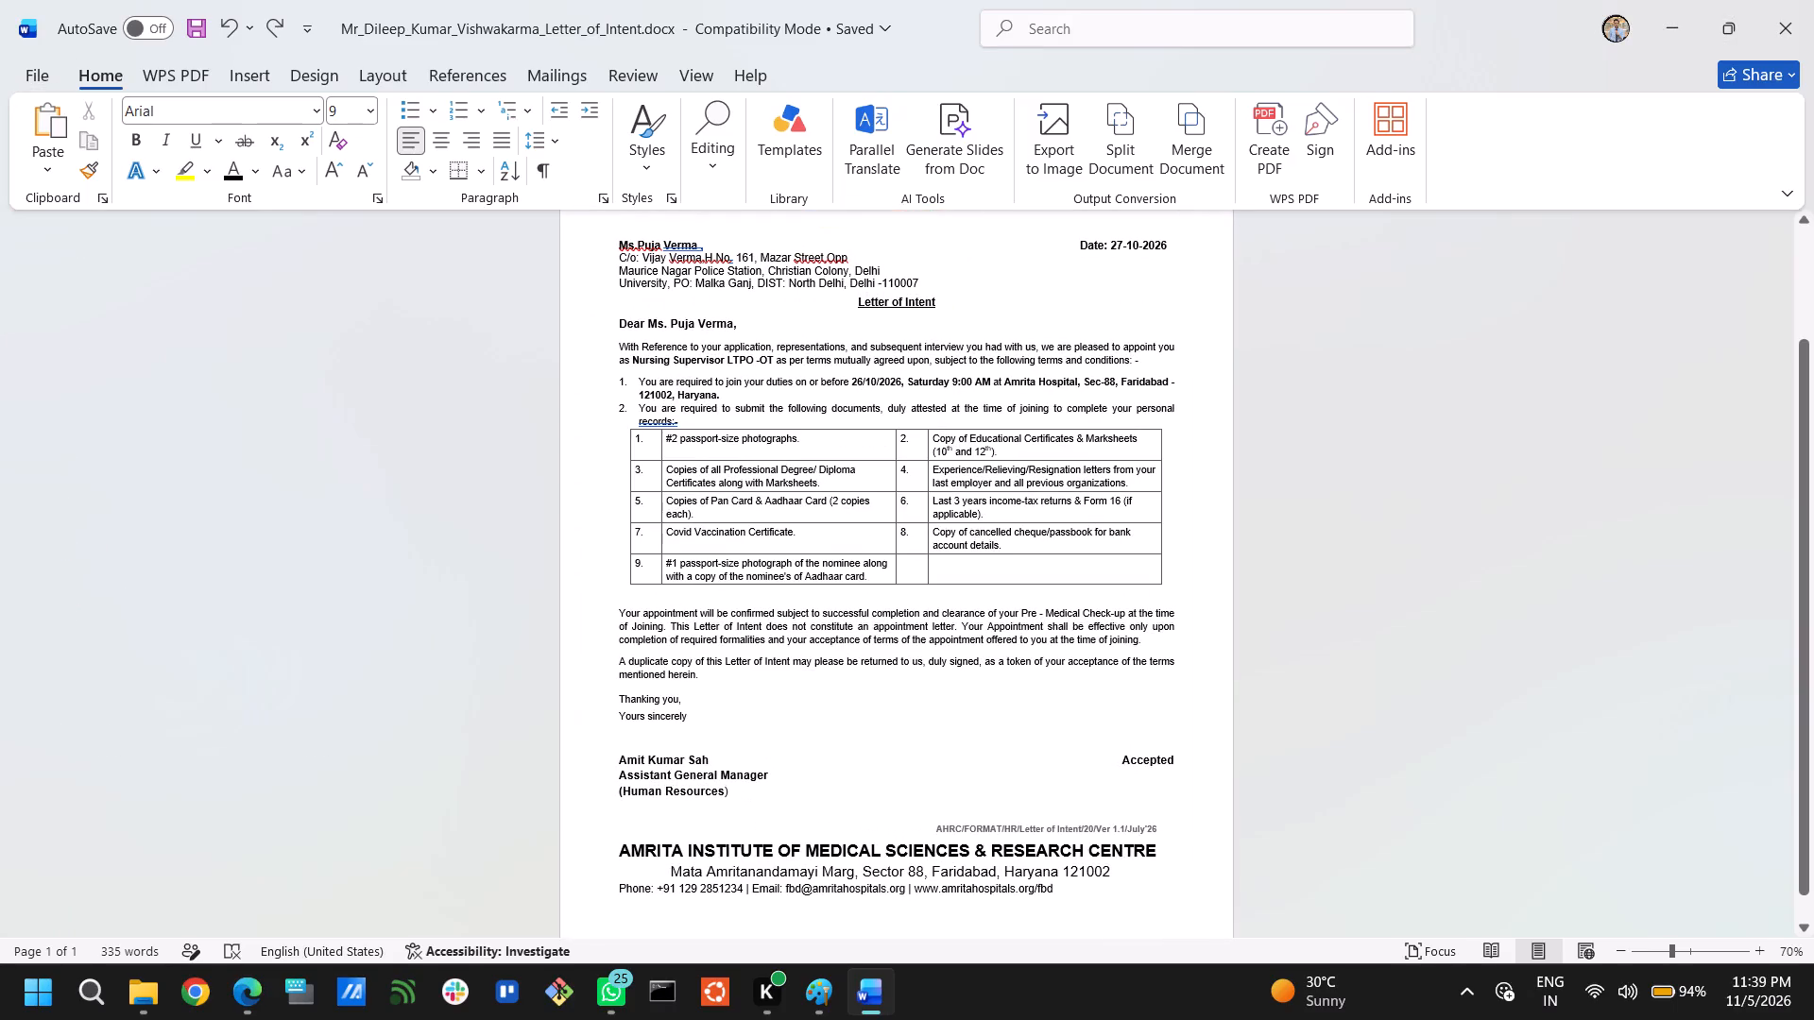
scroll(660, 410, "up", 1, "ctrl")
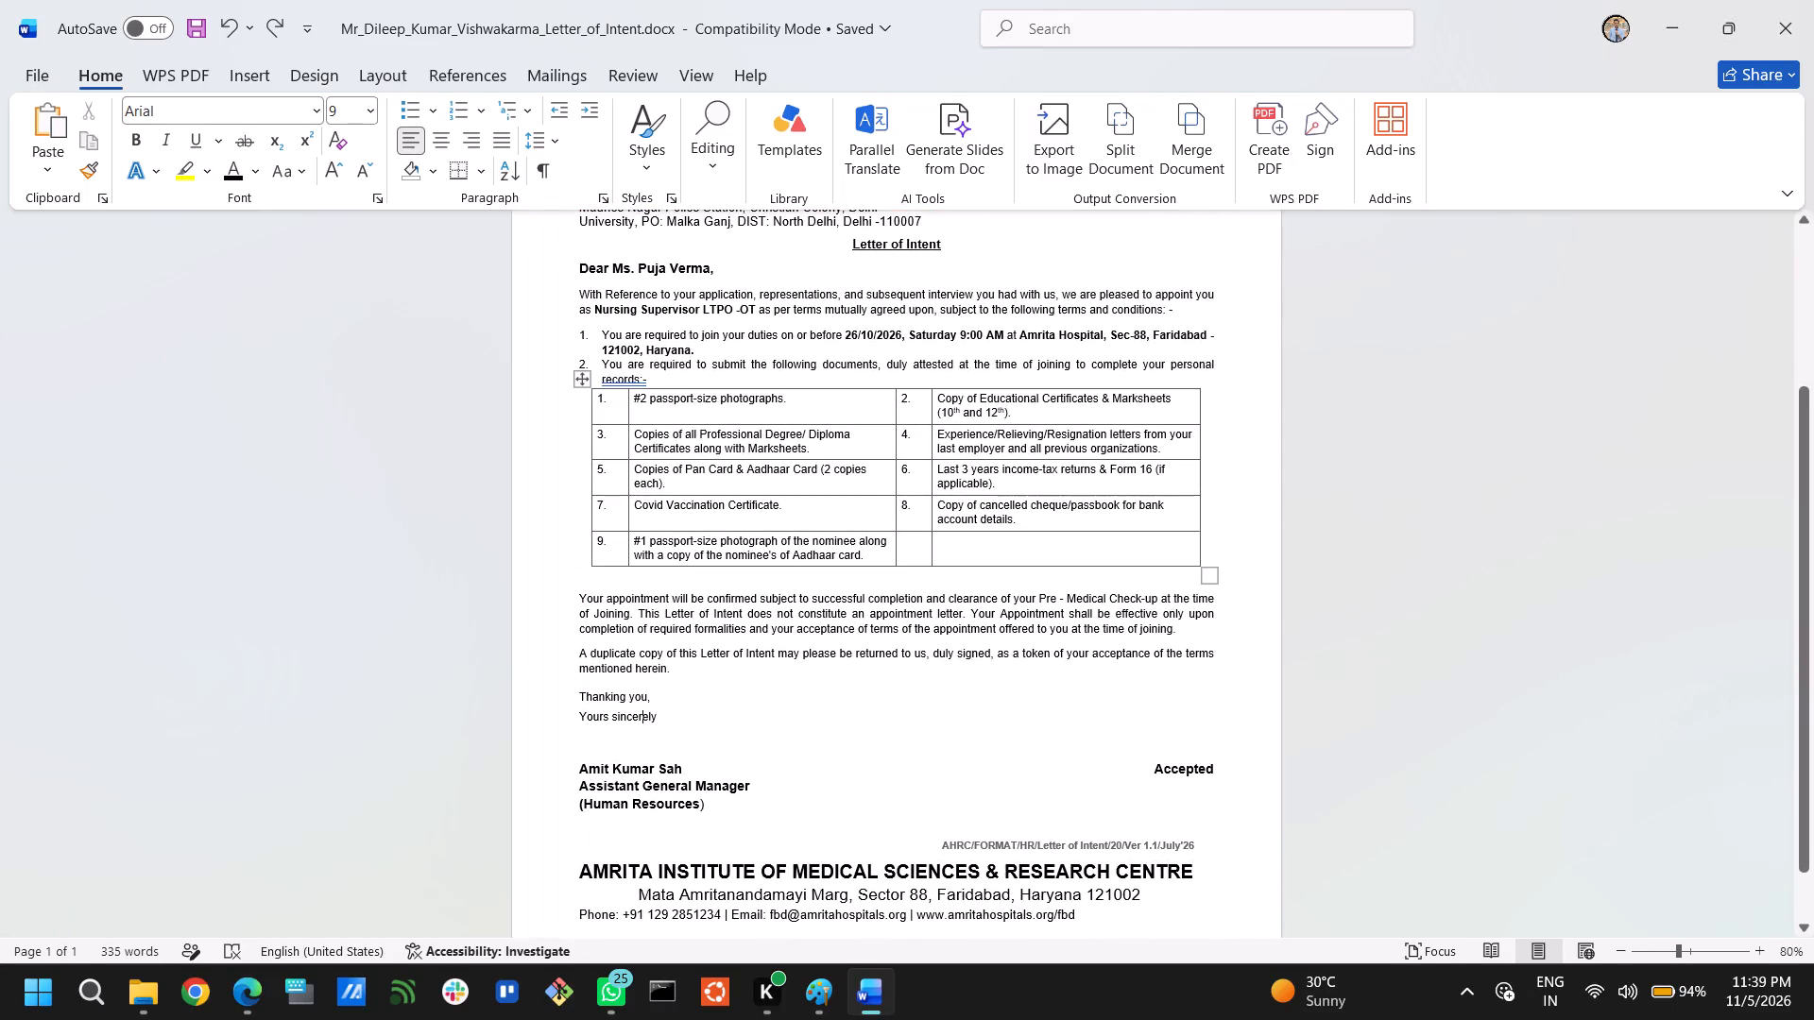
scroll(660, 410, "up", 2)
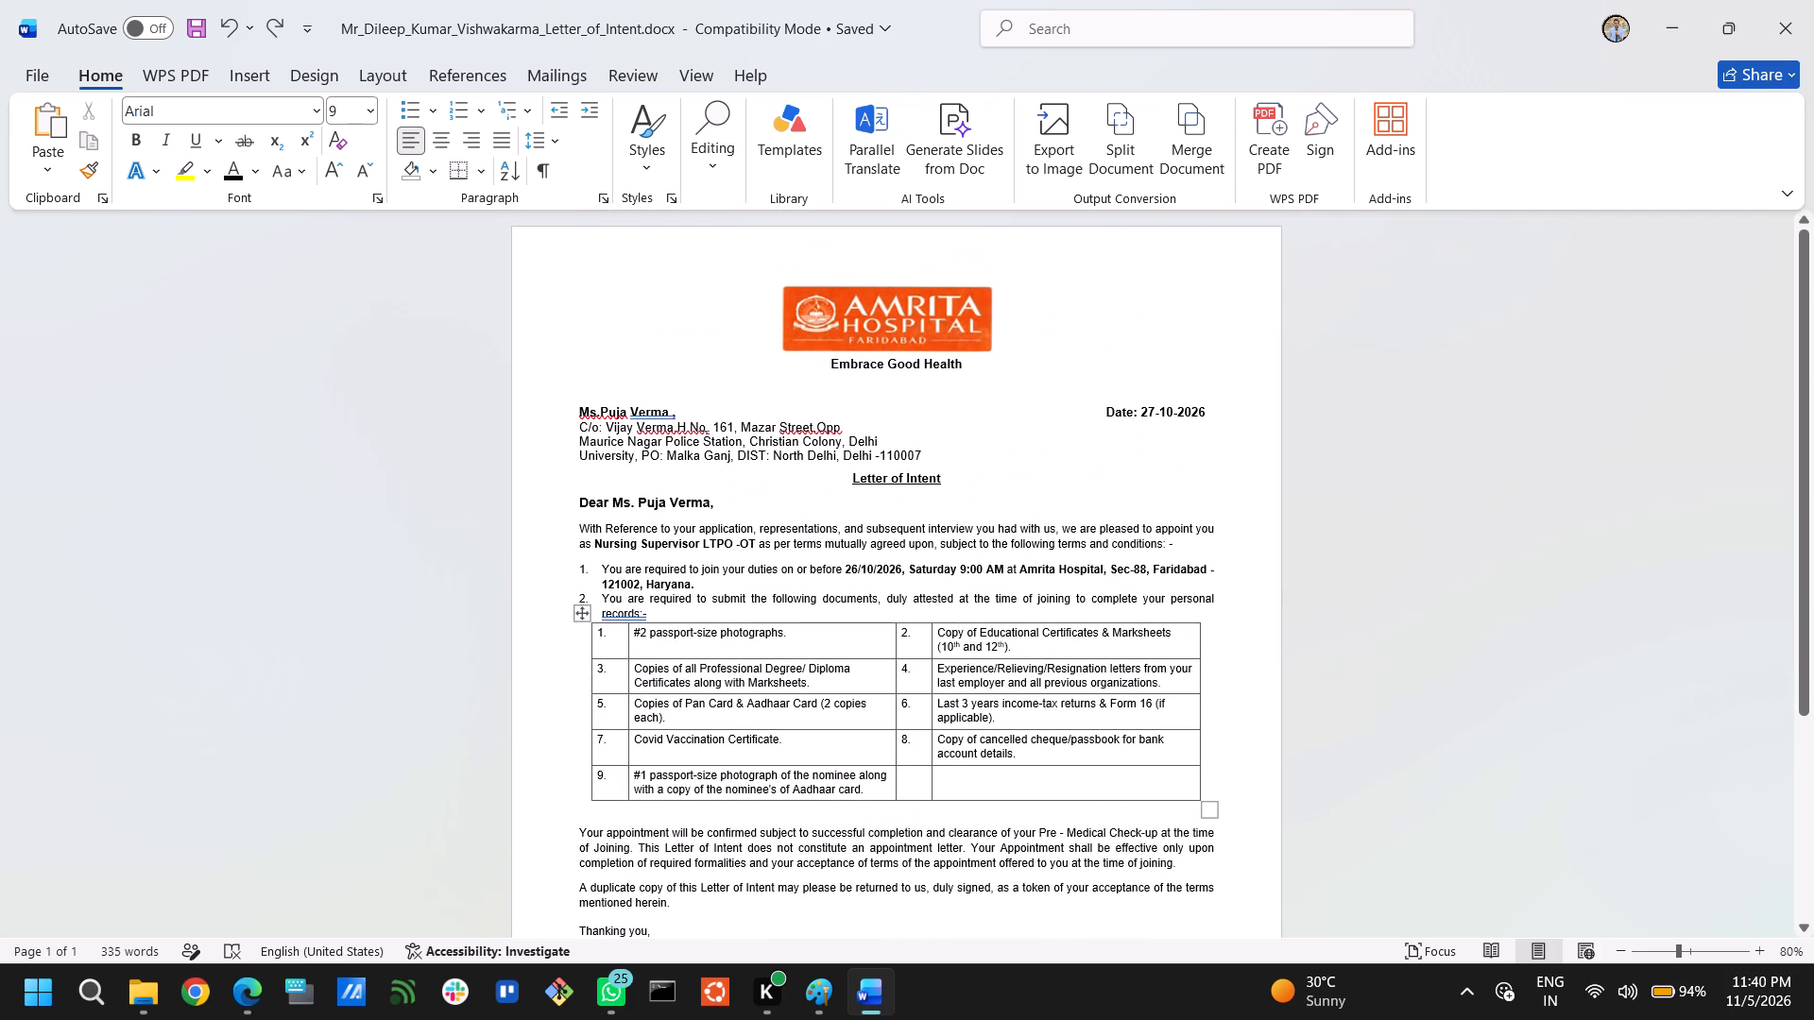
scroll(660, 410, "down", 2)
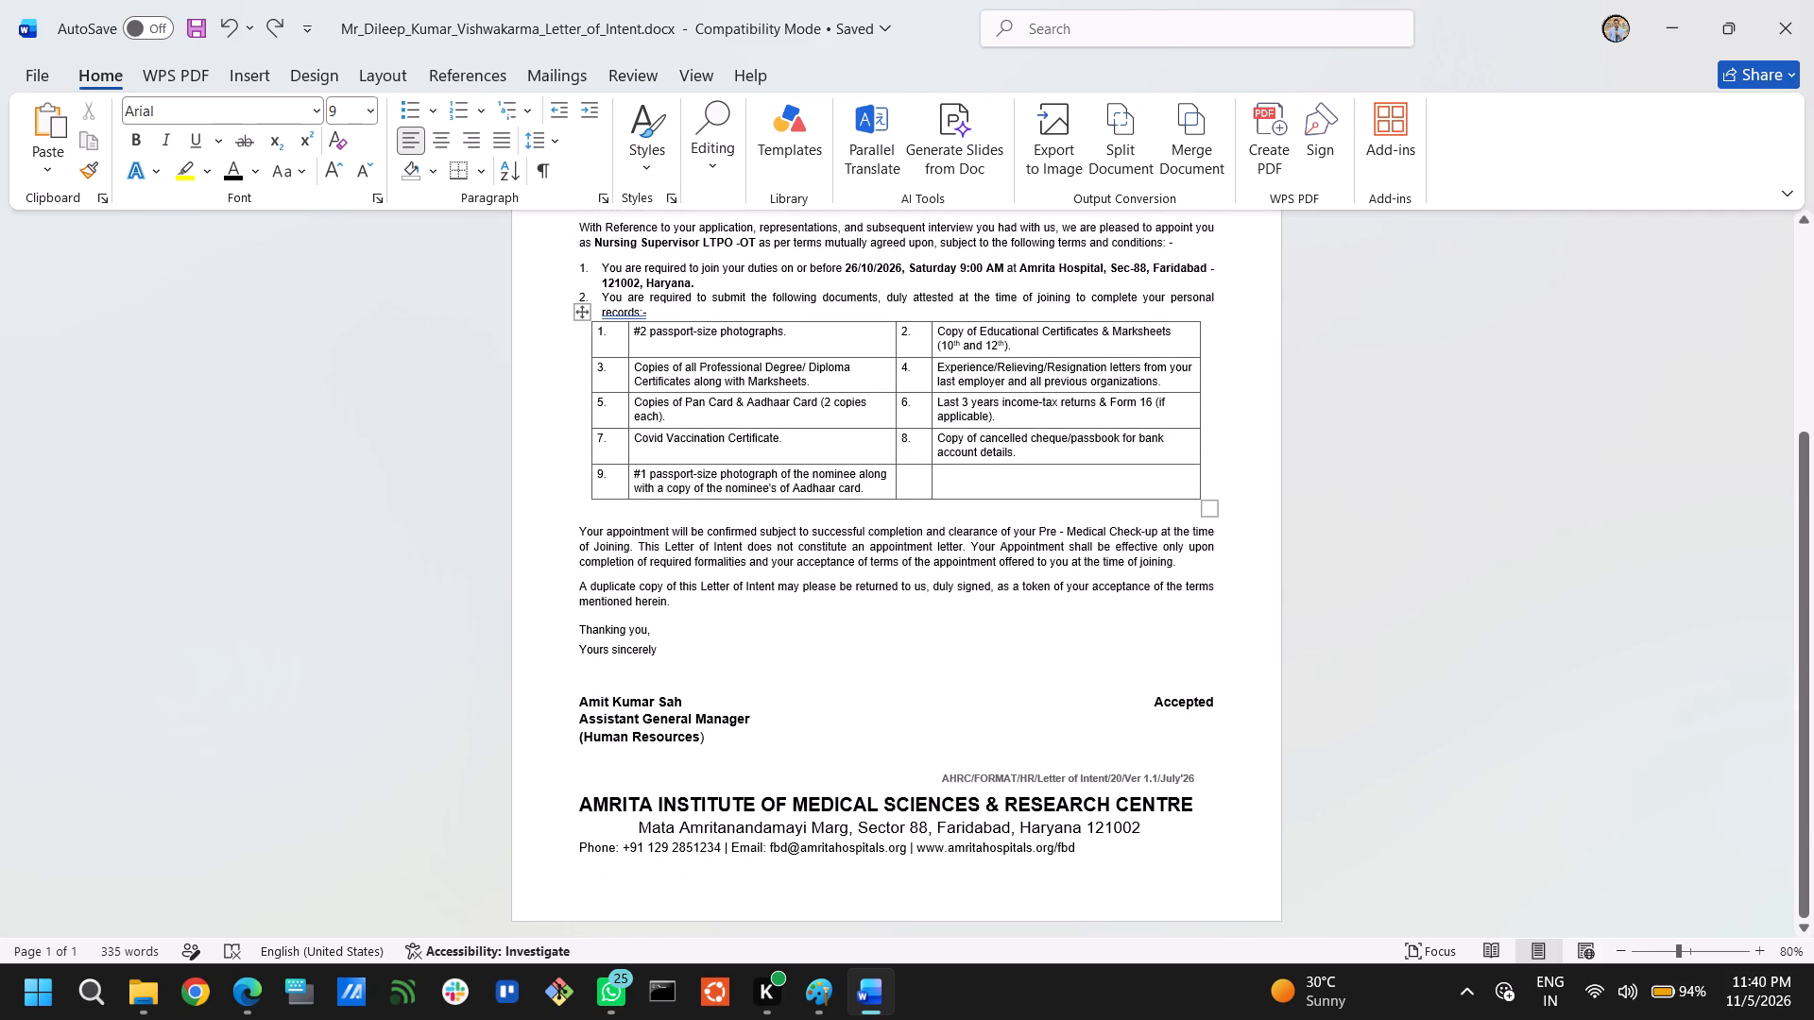
scroll(660, 410, "up", 2)
scroll(660, 410, "down", 4, "ctrl")
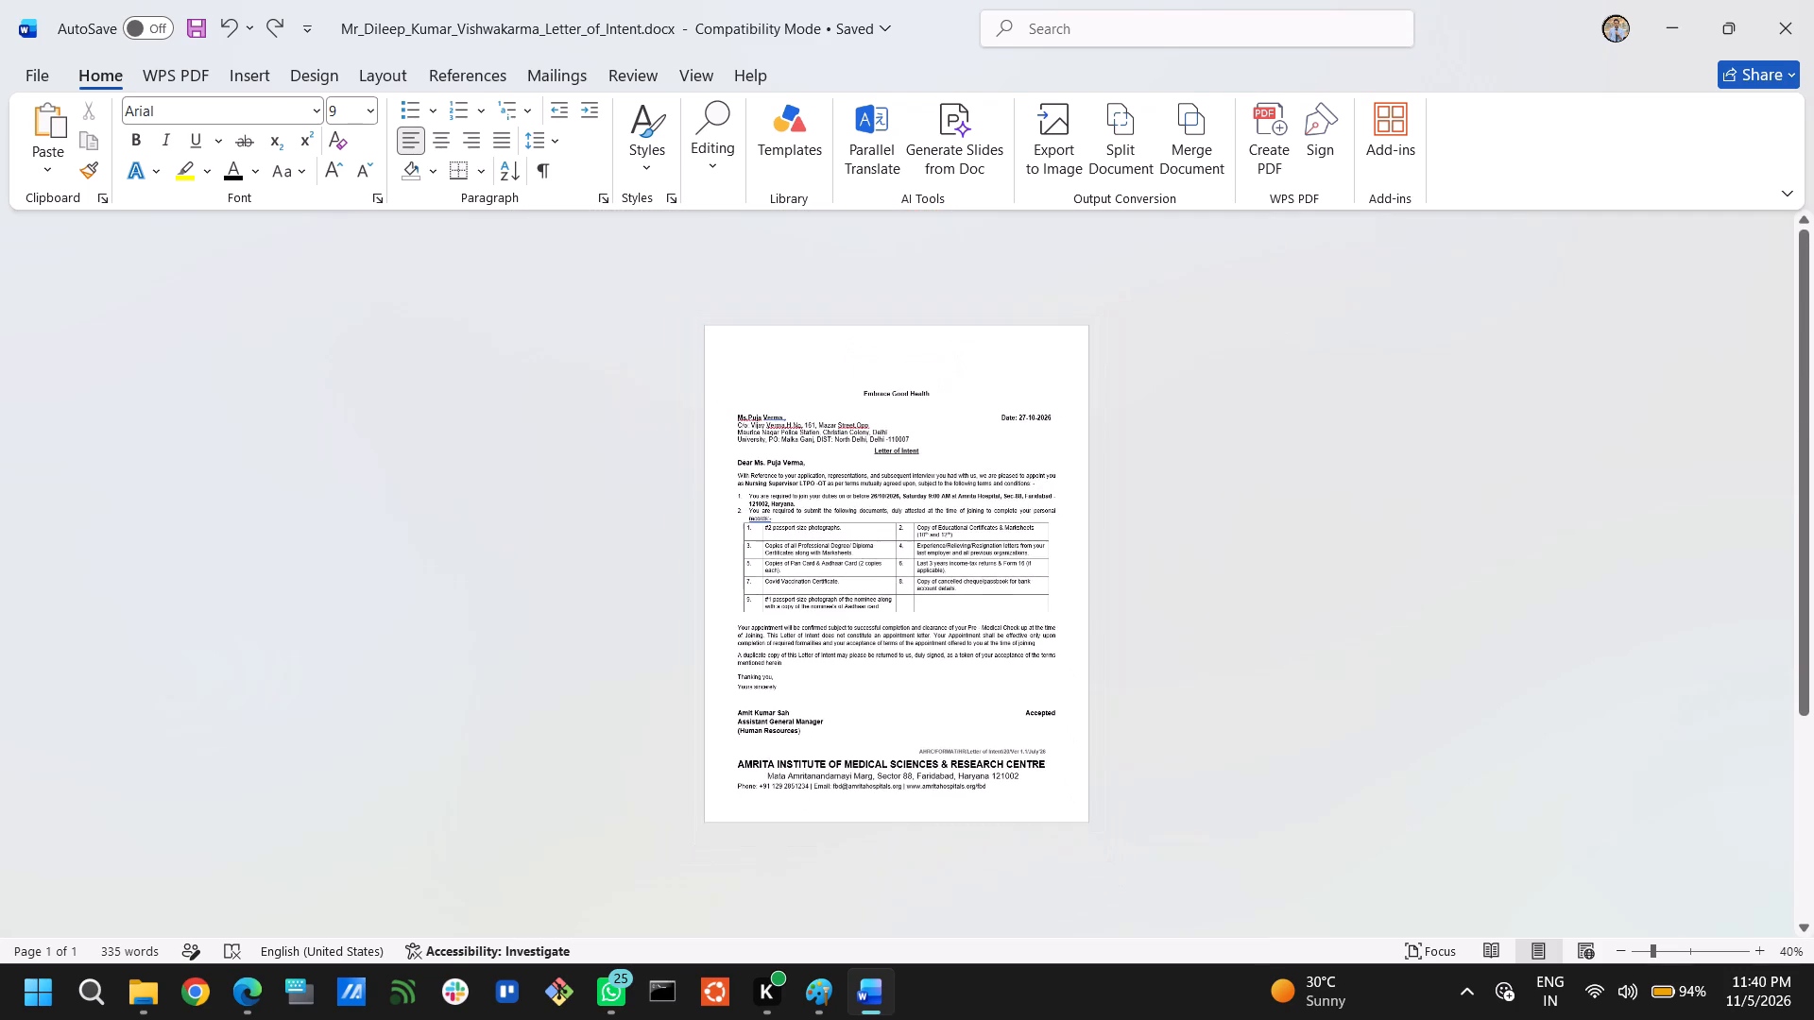
left_click(246, 981)
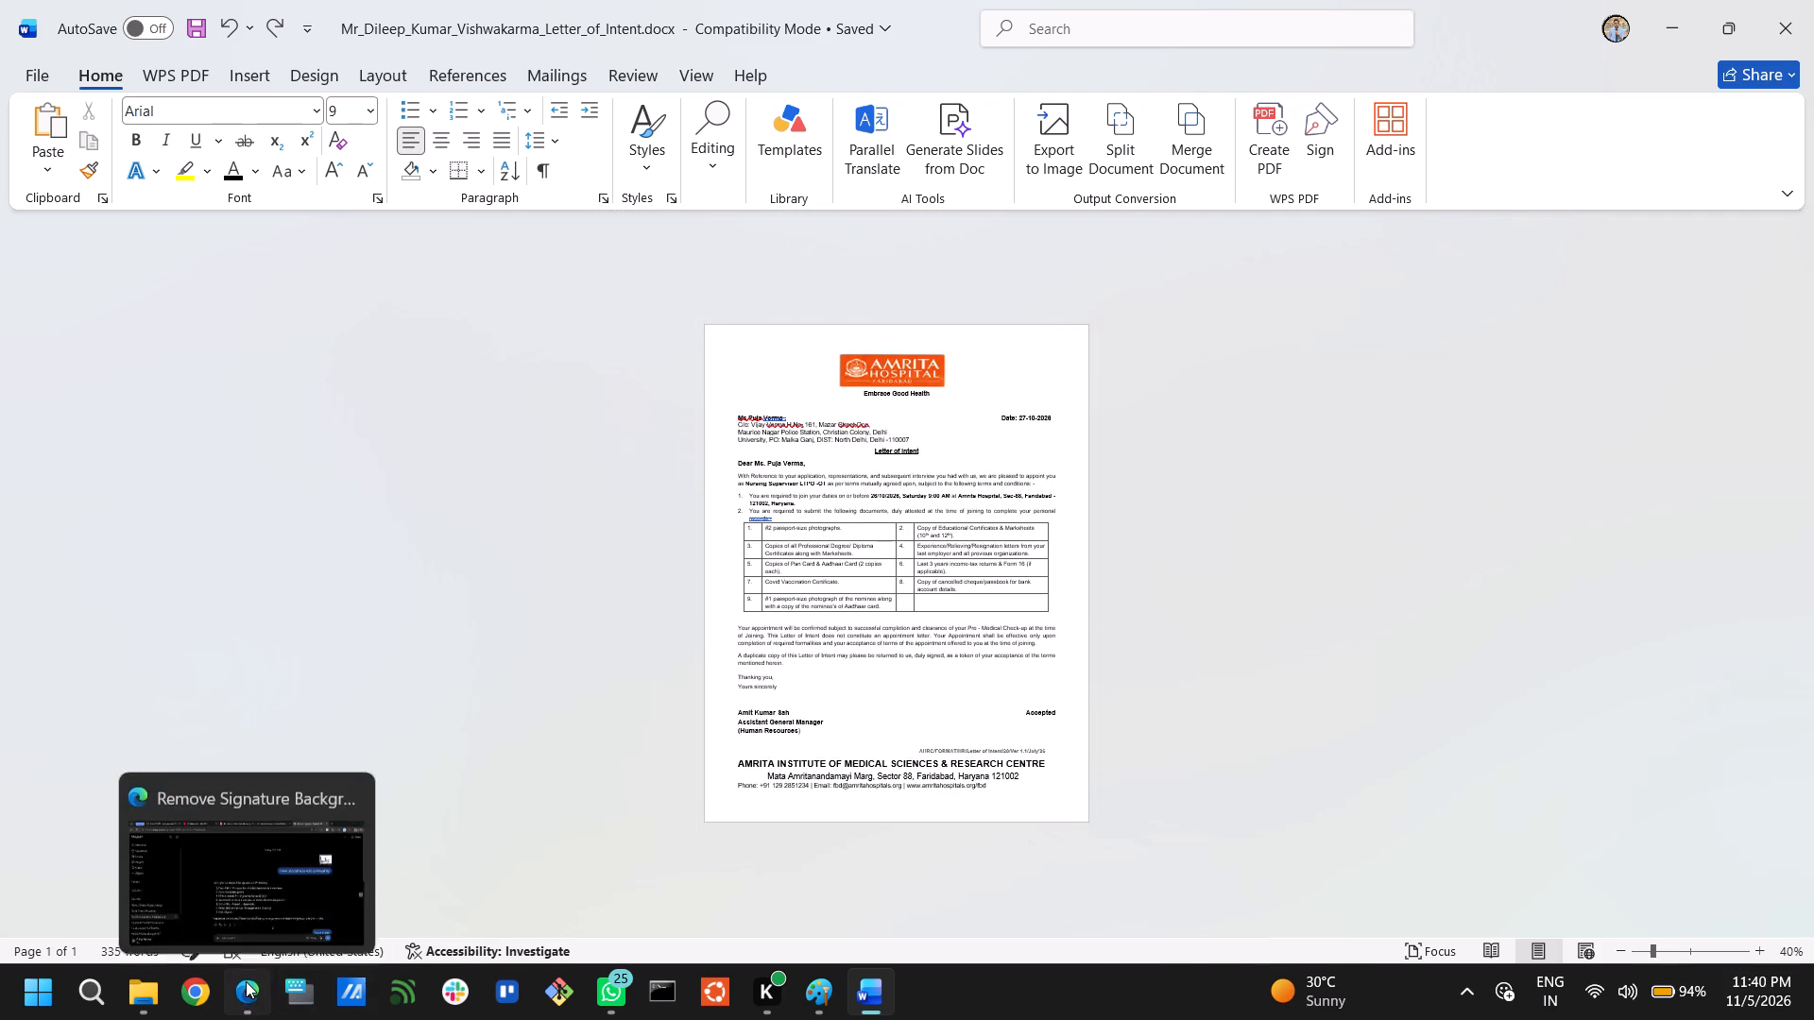
left_click(885, 0)
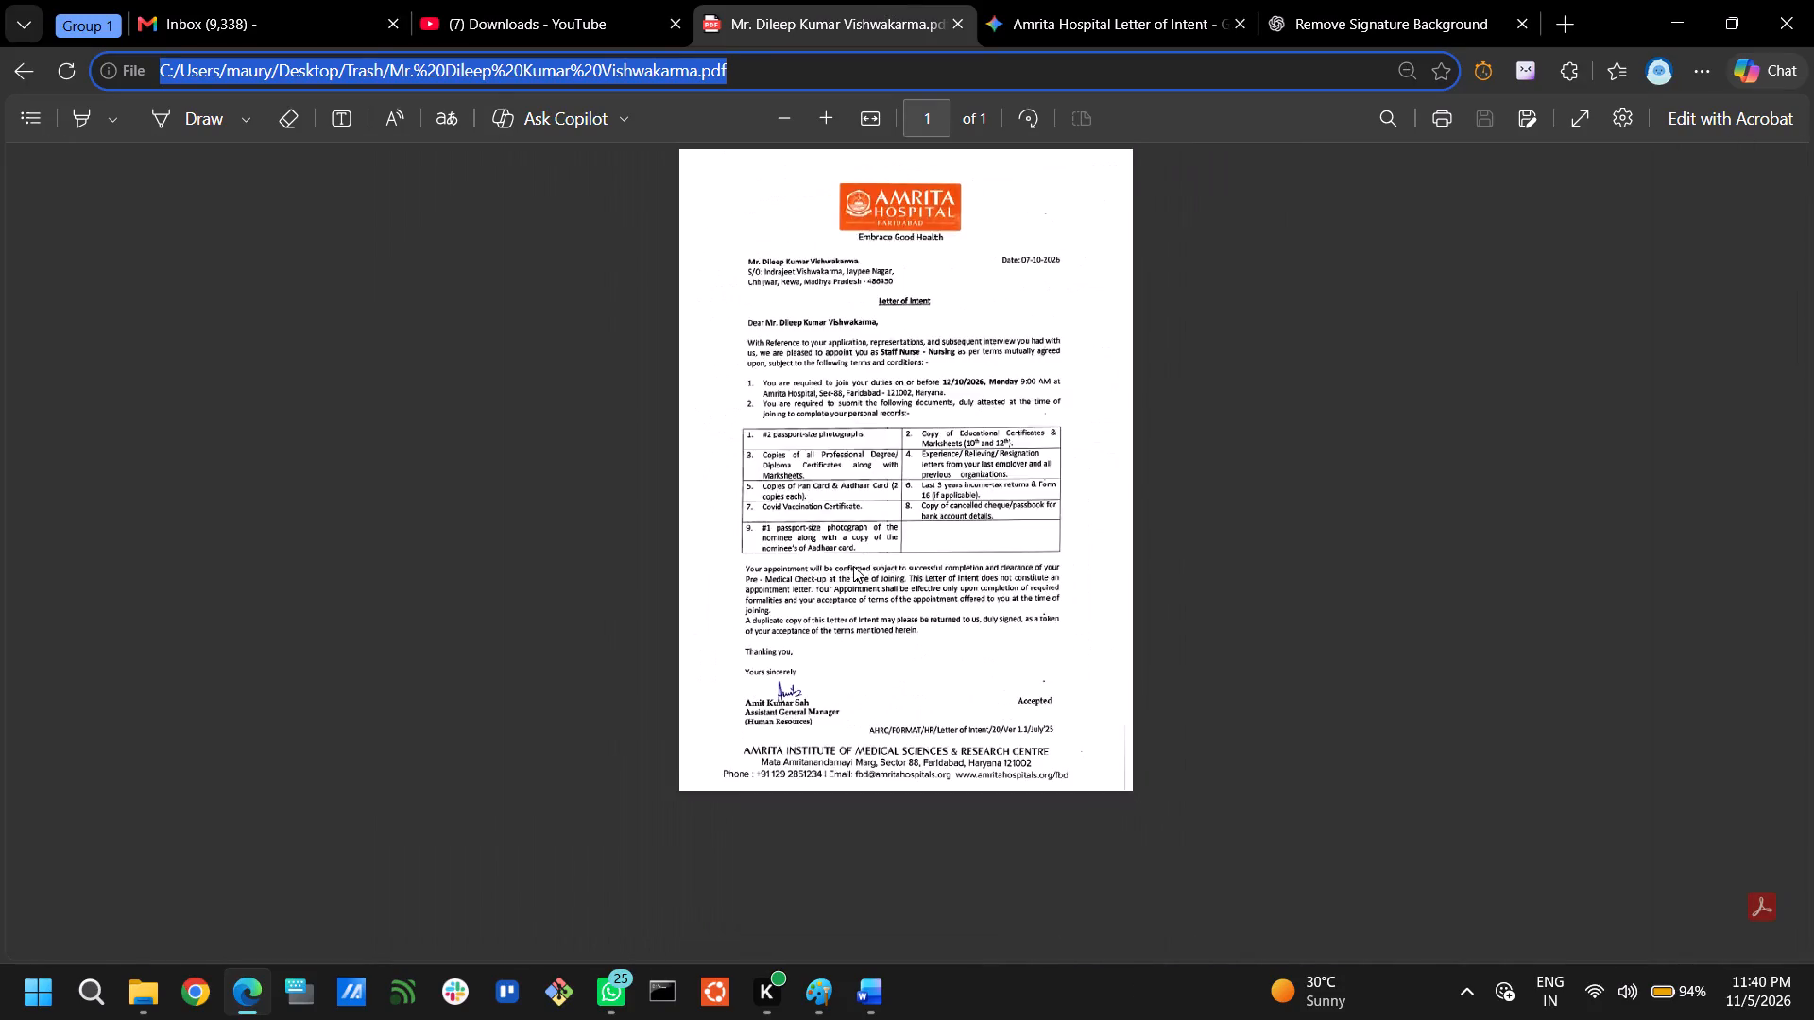
left_click(921, 493)
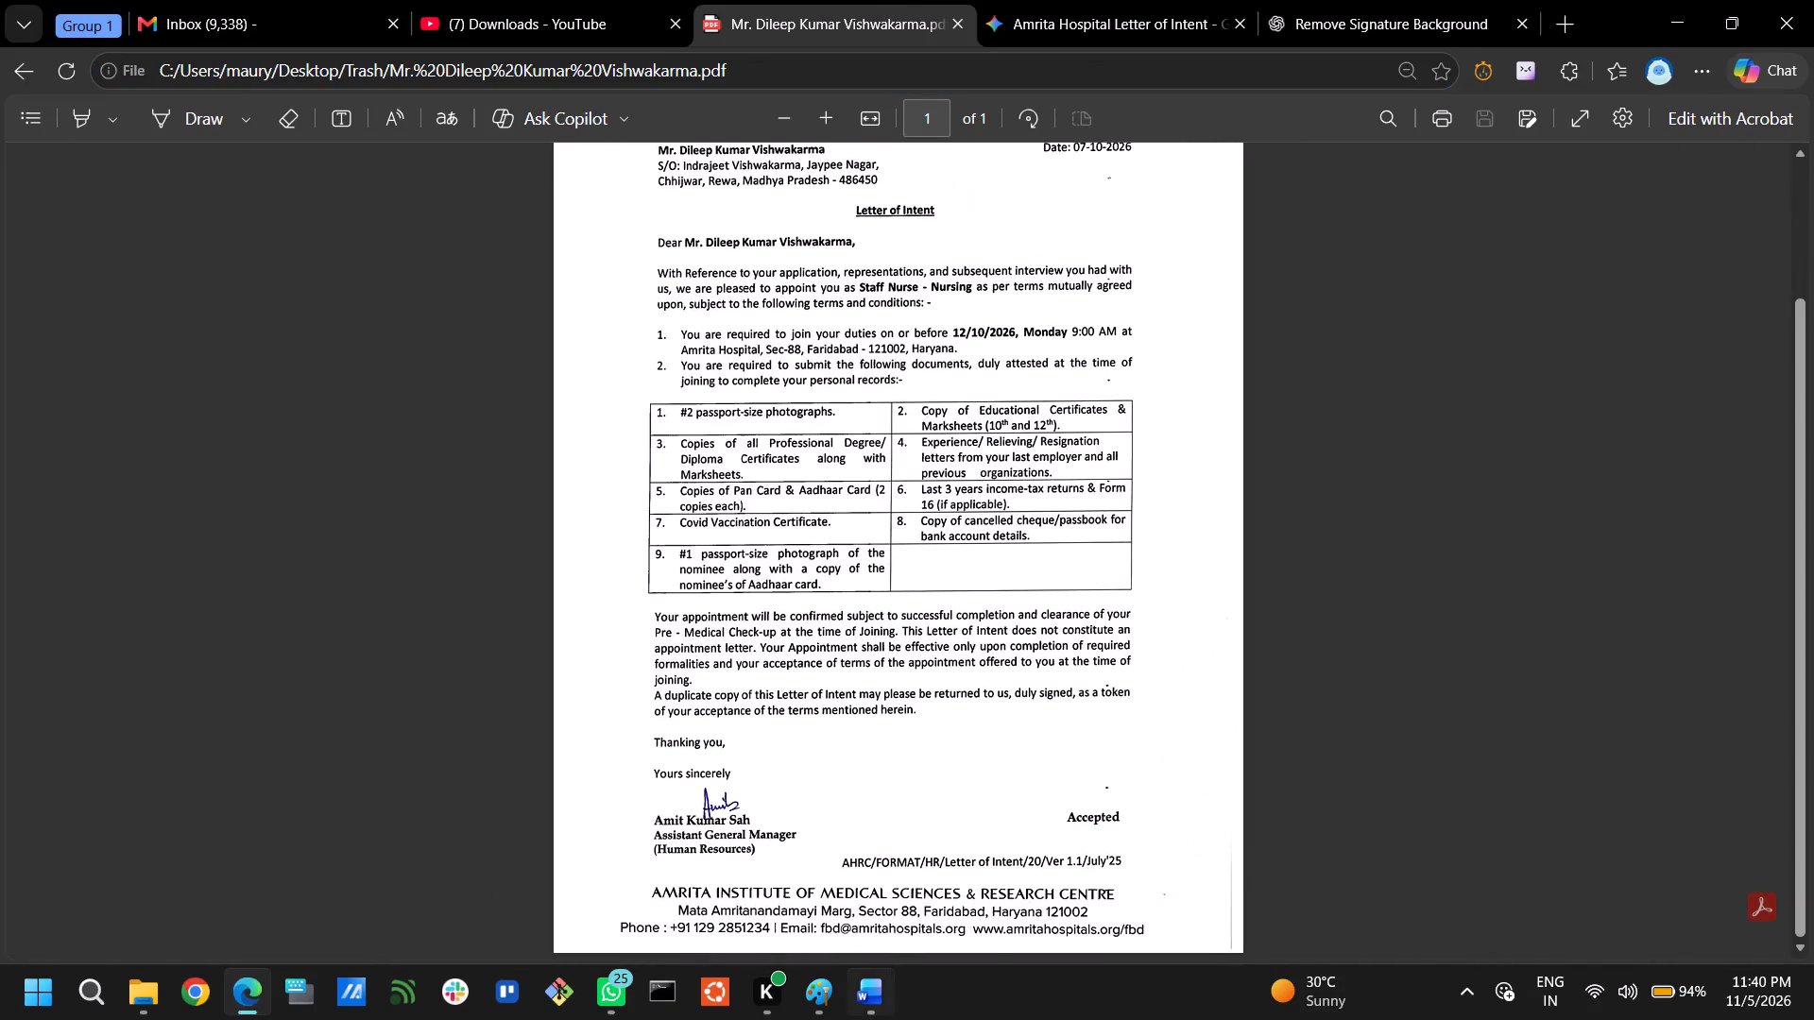
Back in Word, set the font colour of the "AHRC/FORMAT/HR/Letter of Intent/20/Ver 1.1/July'26" line above the institute name to black.
left_click(868, 1013)
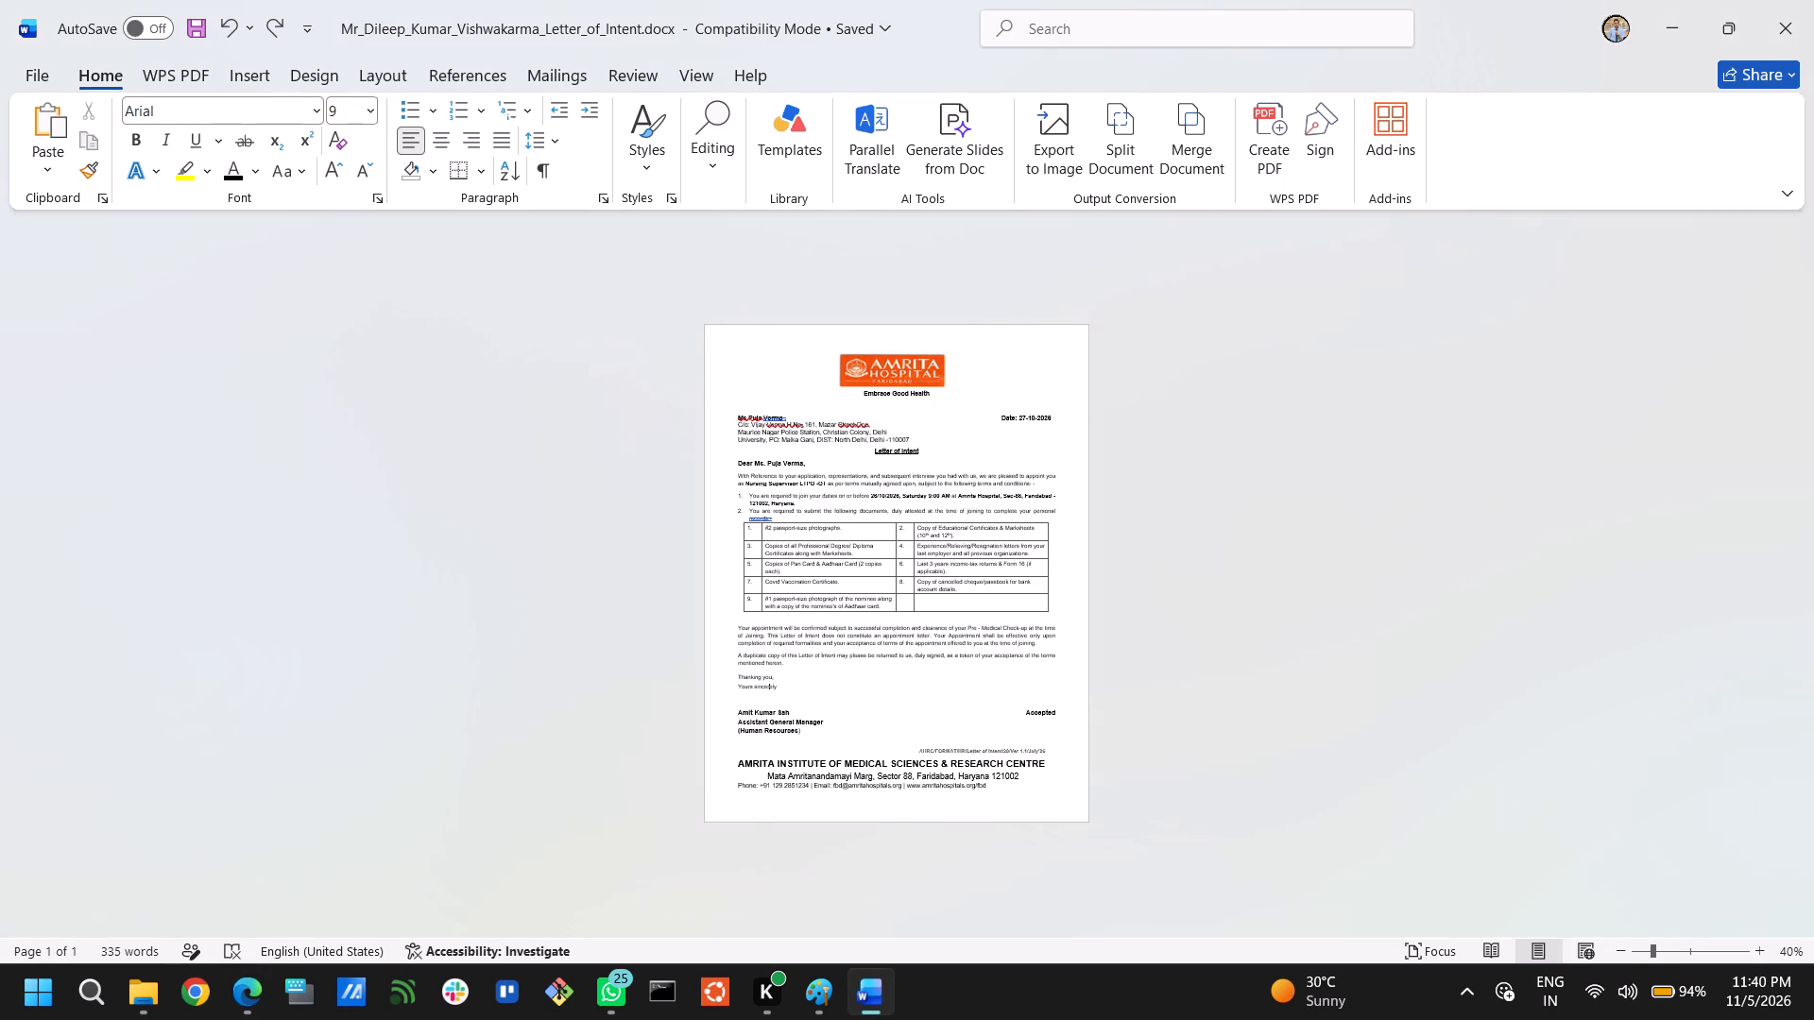
scroll(898, 821, "up", 5, "ctrl")
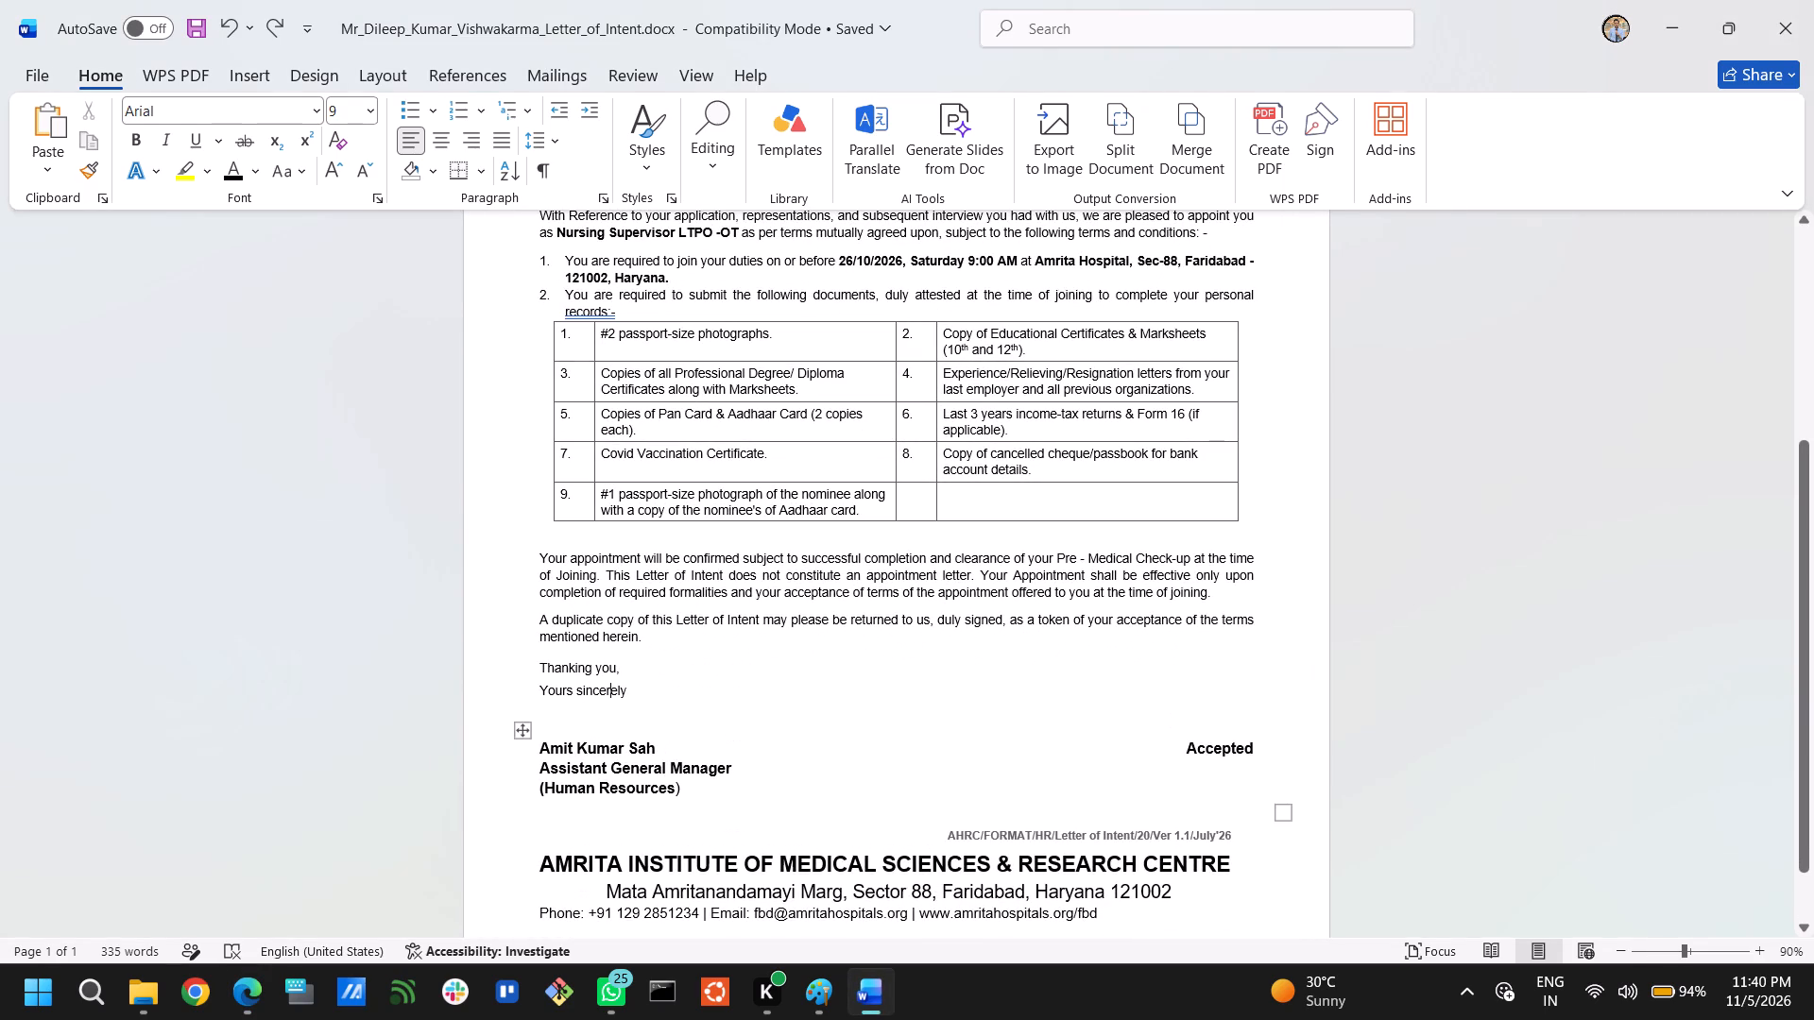
scroll(1012, 822, "up", 2, "ctrl")
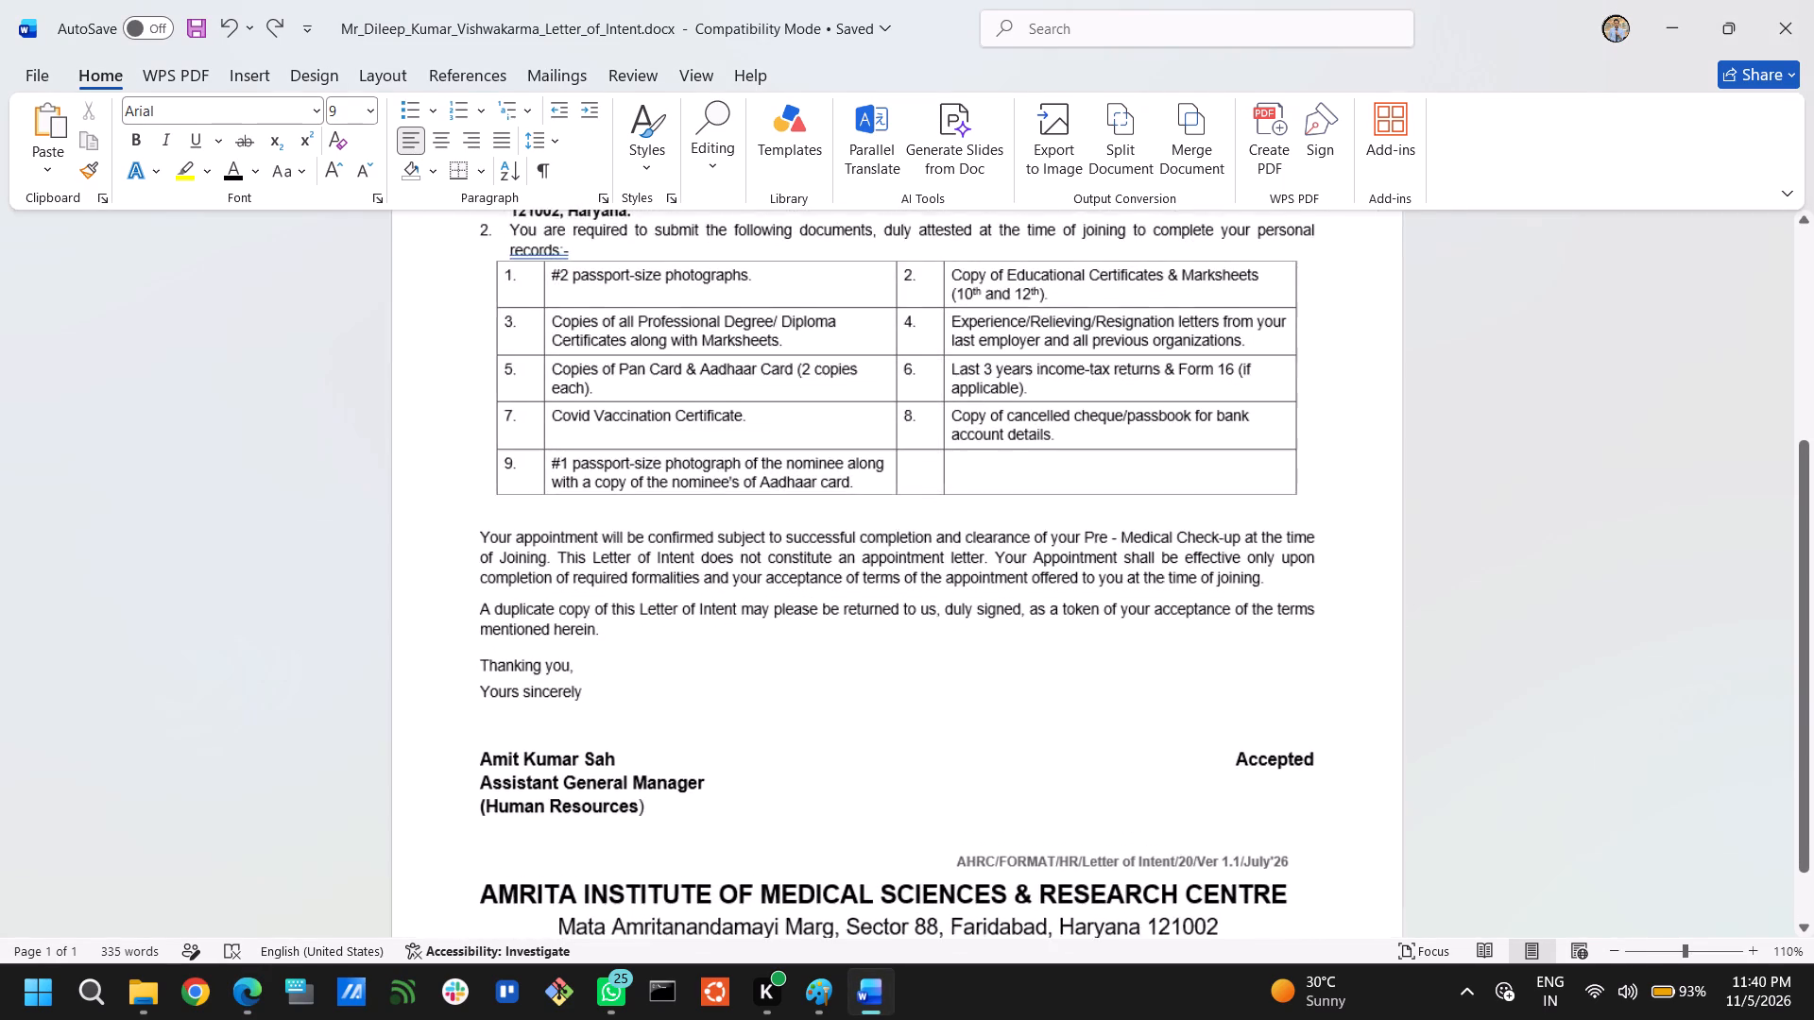
left_click_drag(956, 864, 1280, 862)
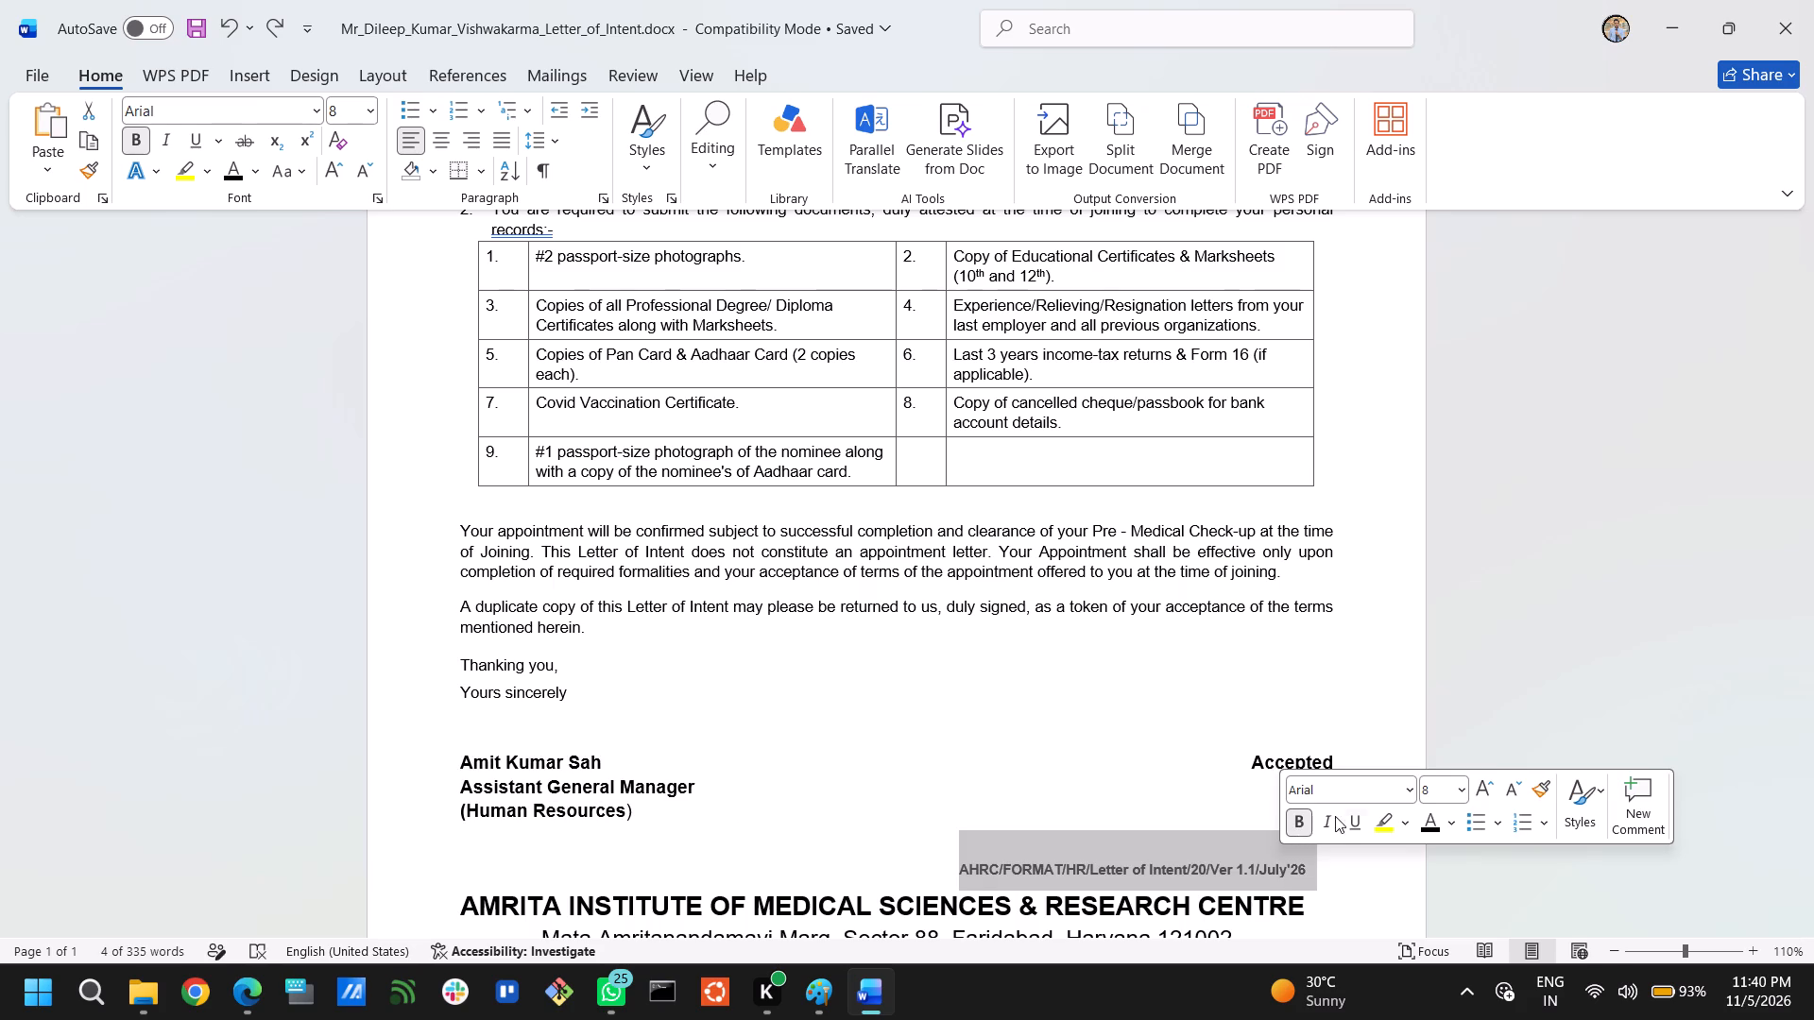
left_click(1434, 814)
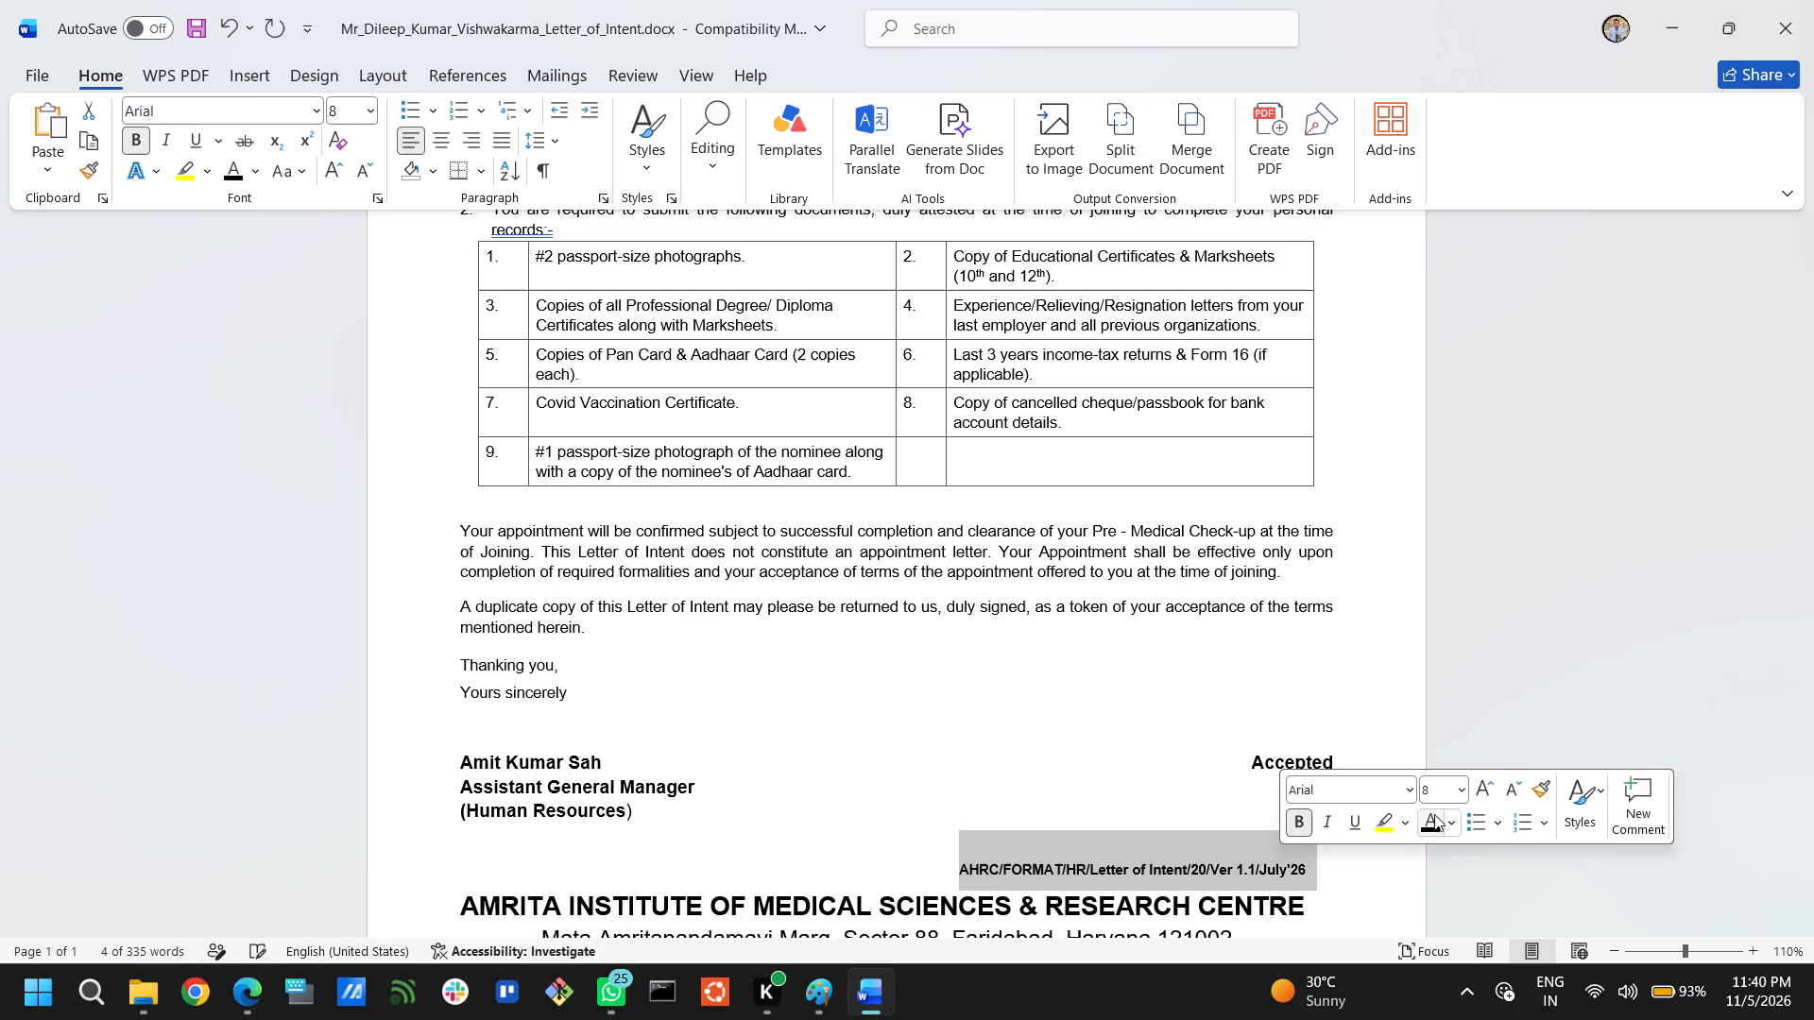
left_click(1152, 820)
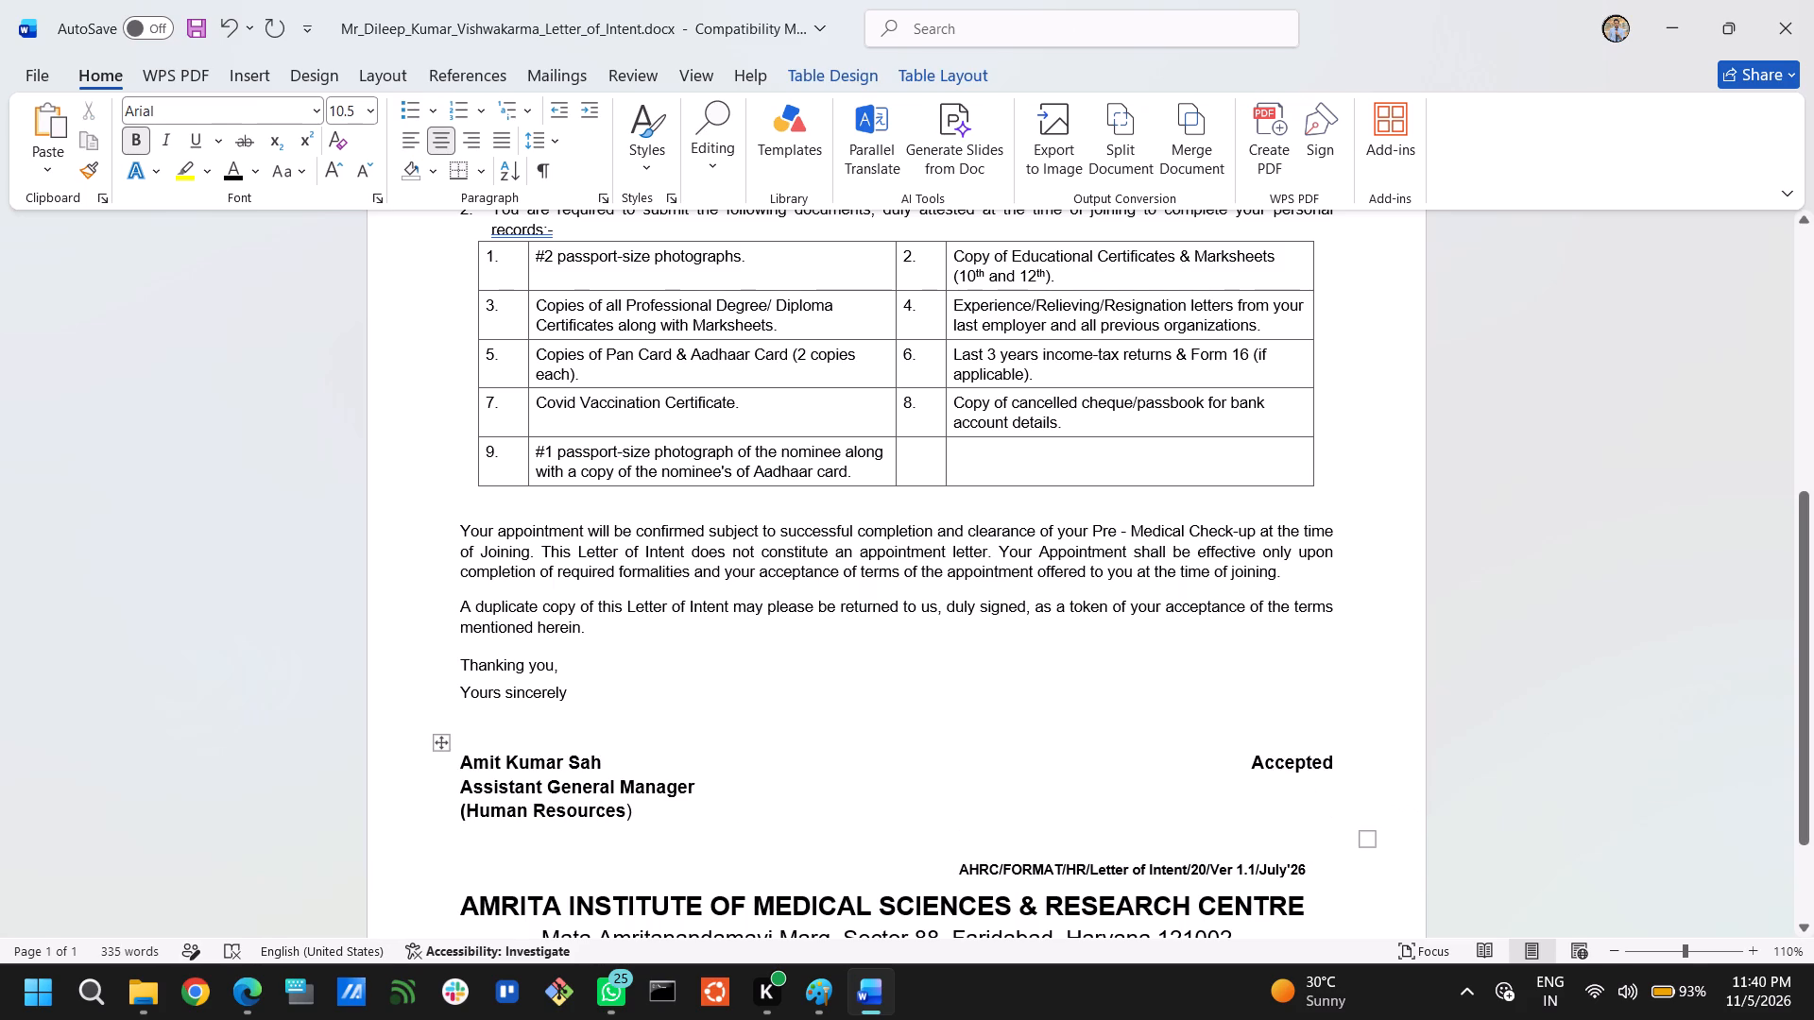
Remove the space before the house number in the recipient's address block.
scroll(1152, 820, "down", 5, "ctrl")
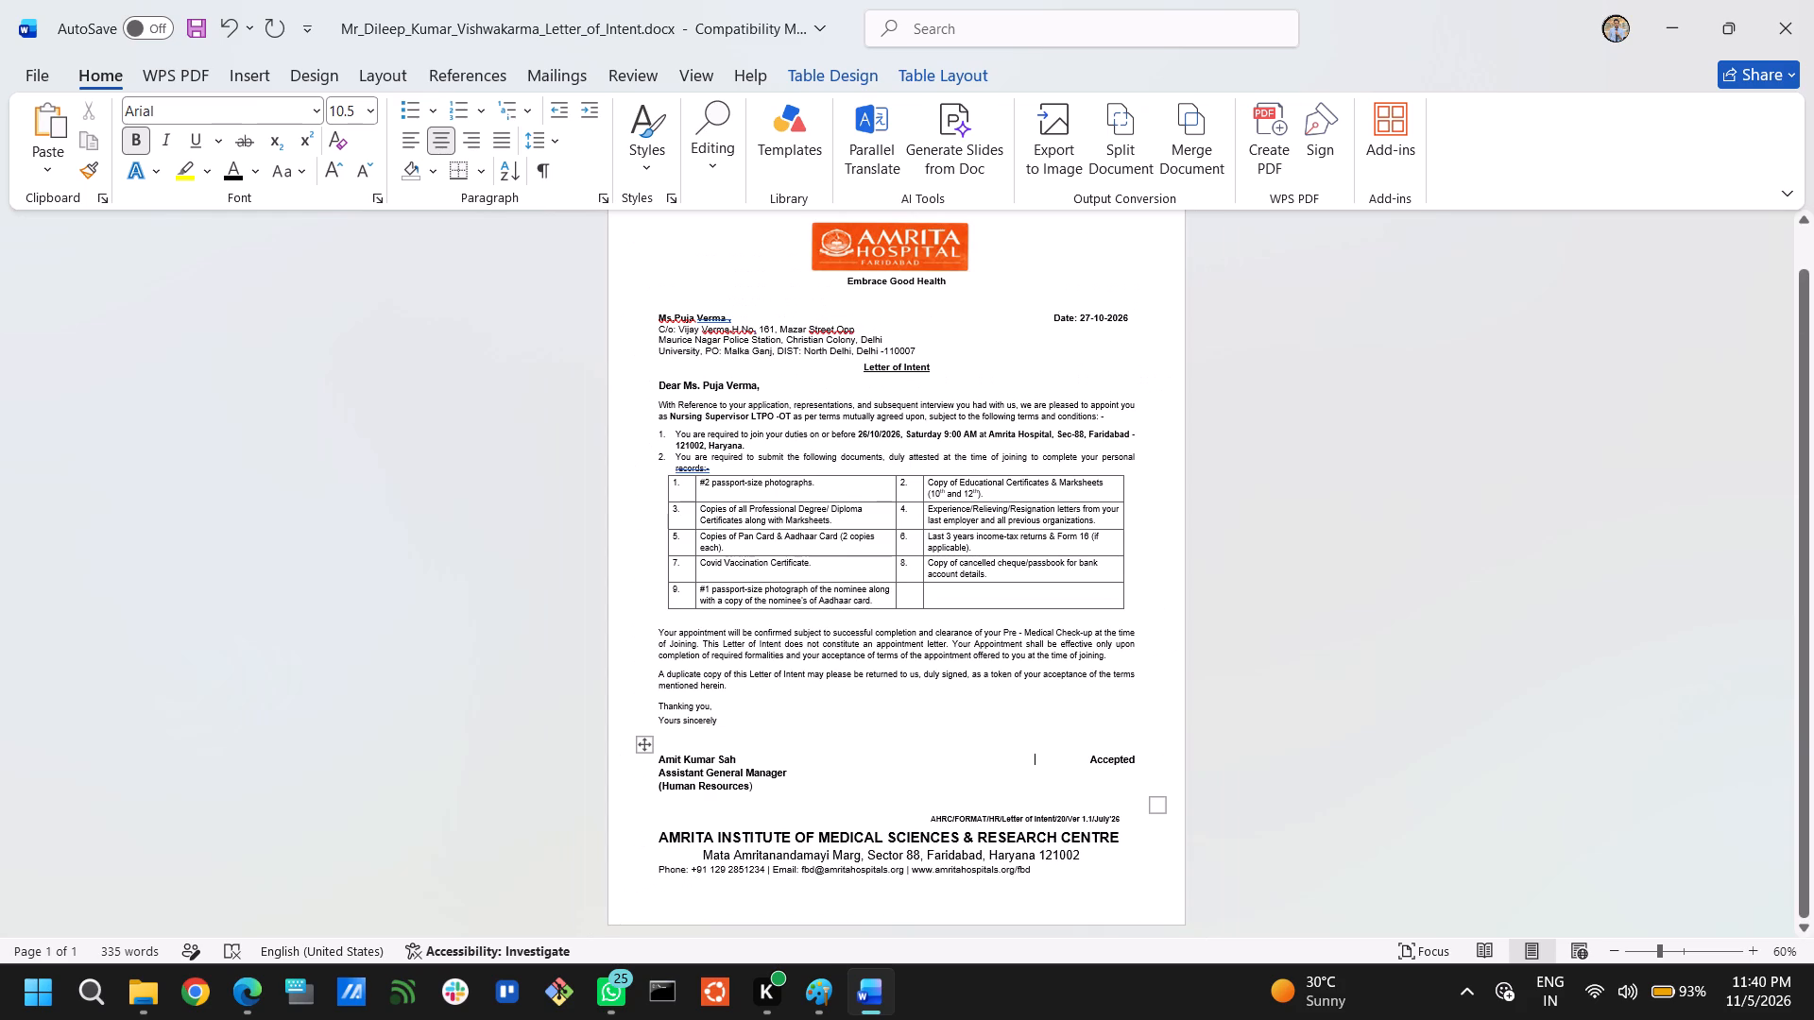
scroll(945, 473, "up", 4, "ctrl")
scroll(945, 473, "up", 1)
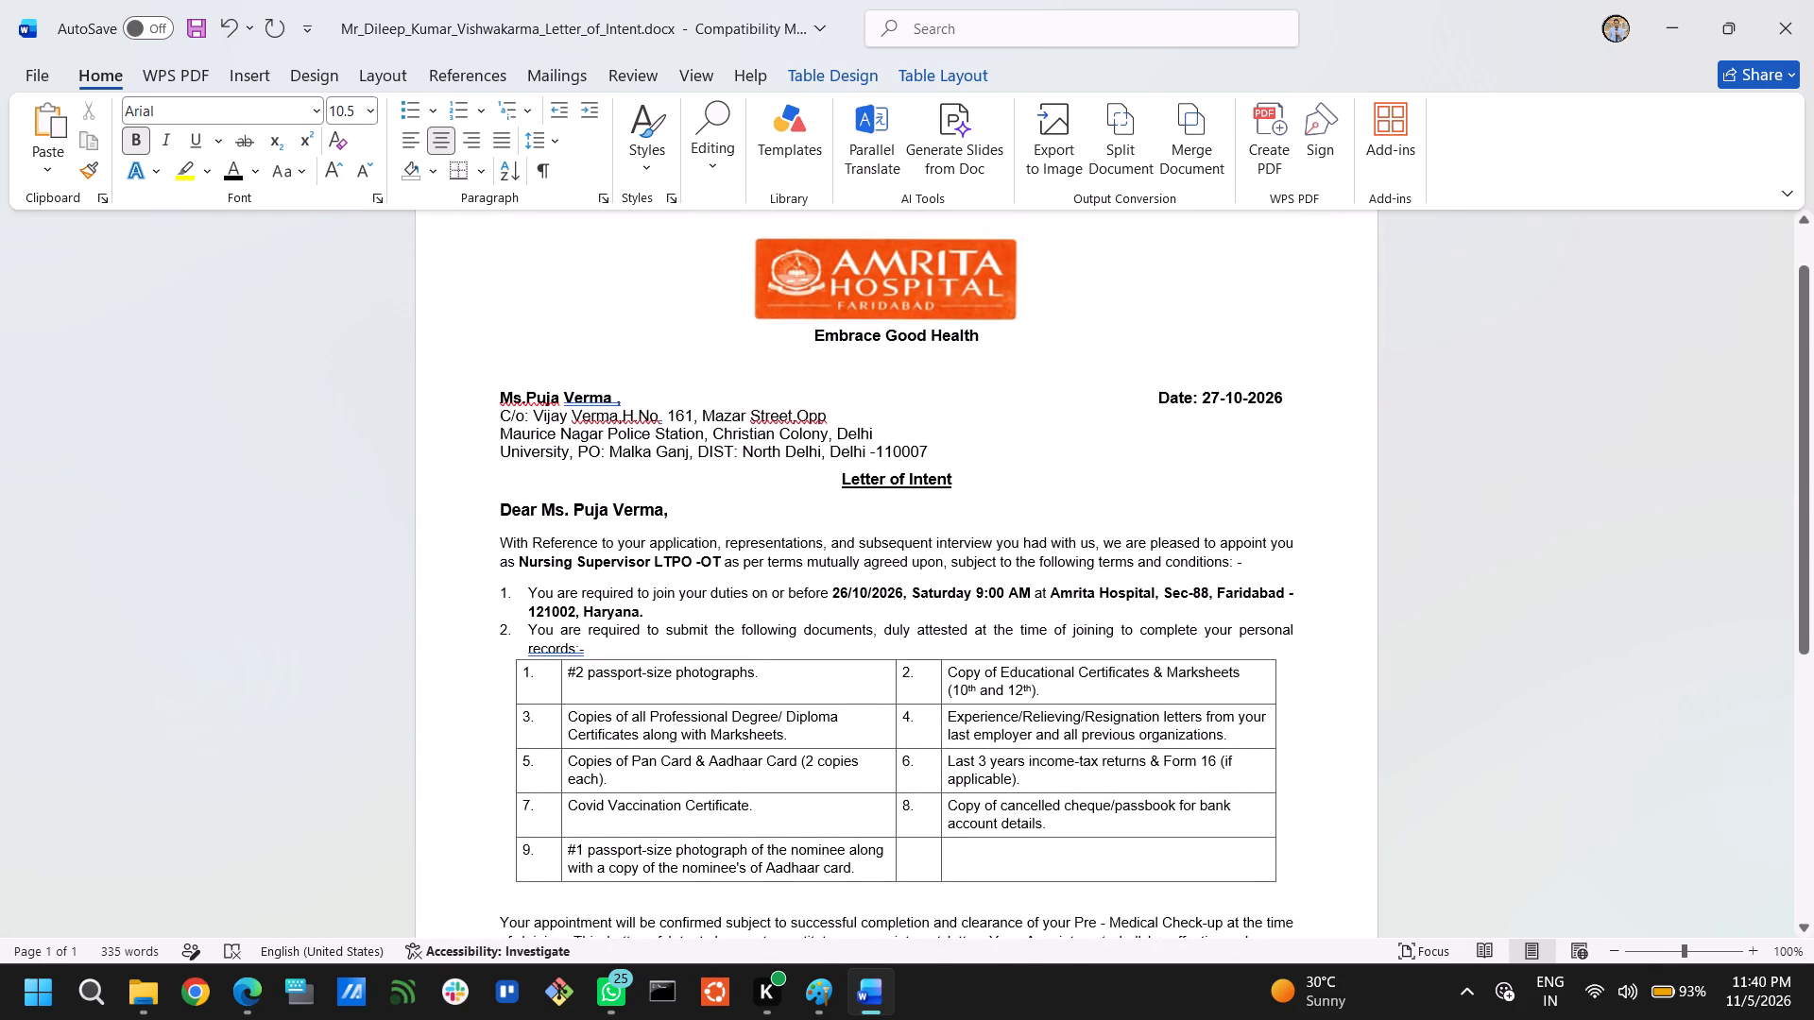
left_click(669, 416)
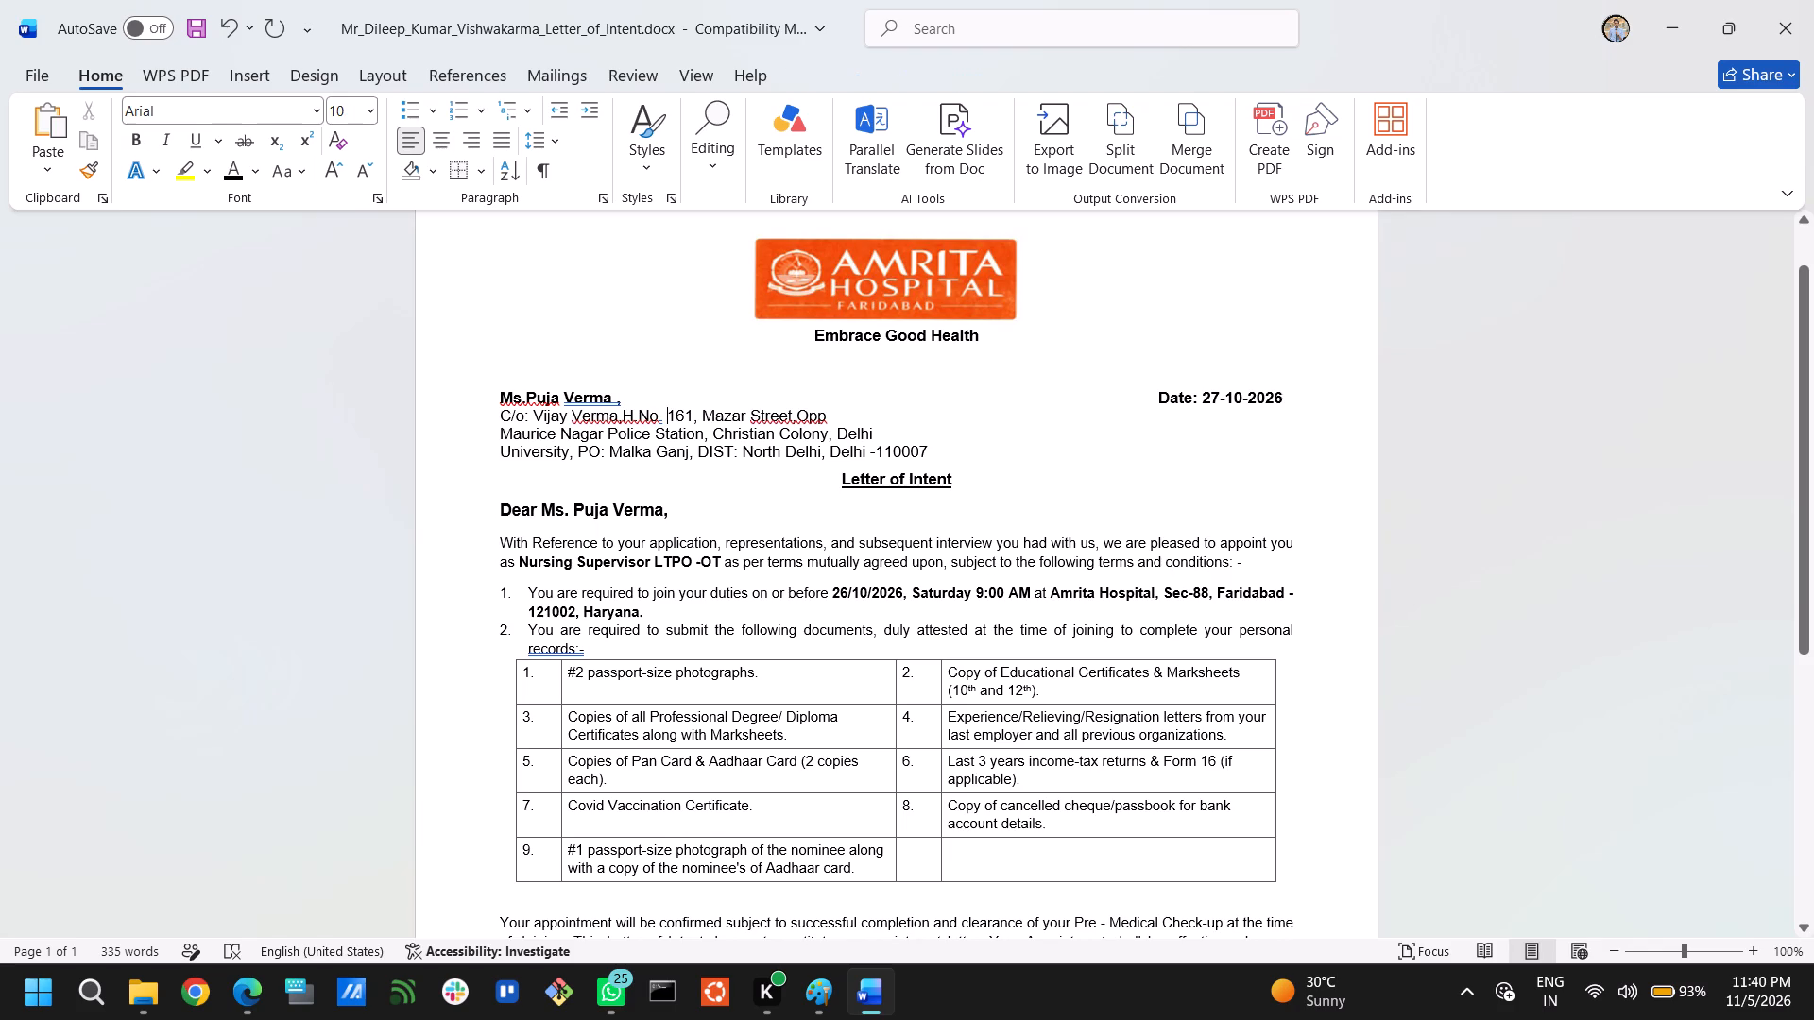
key("BackSpace")
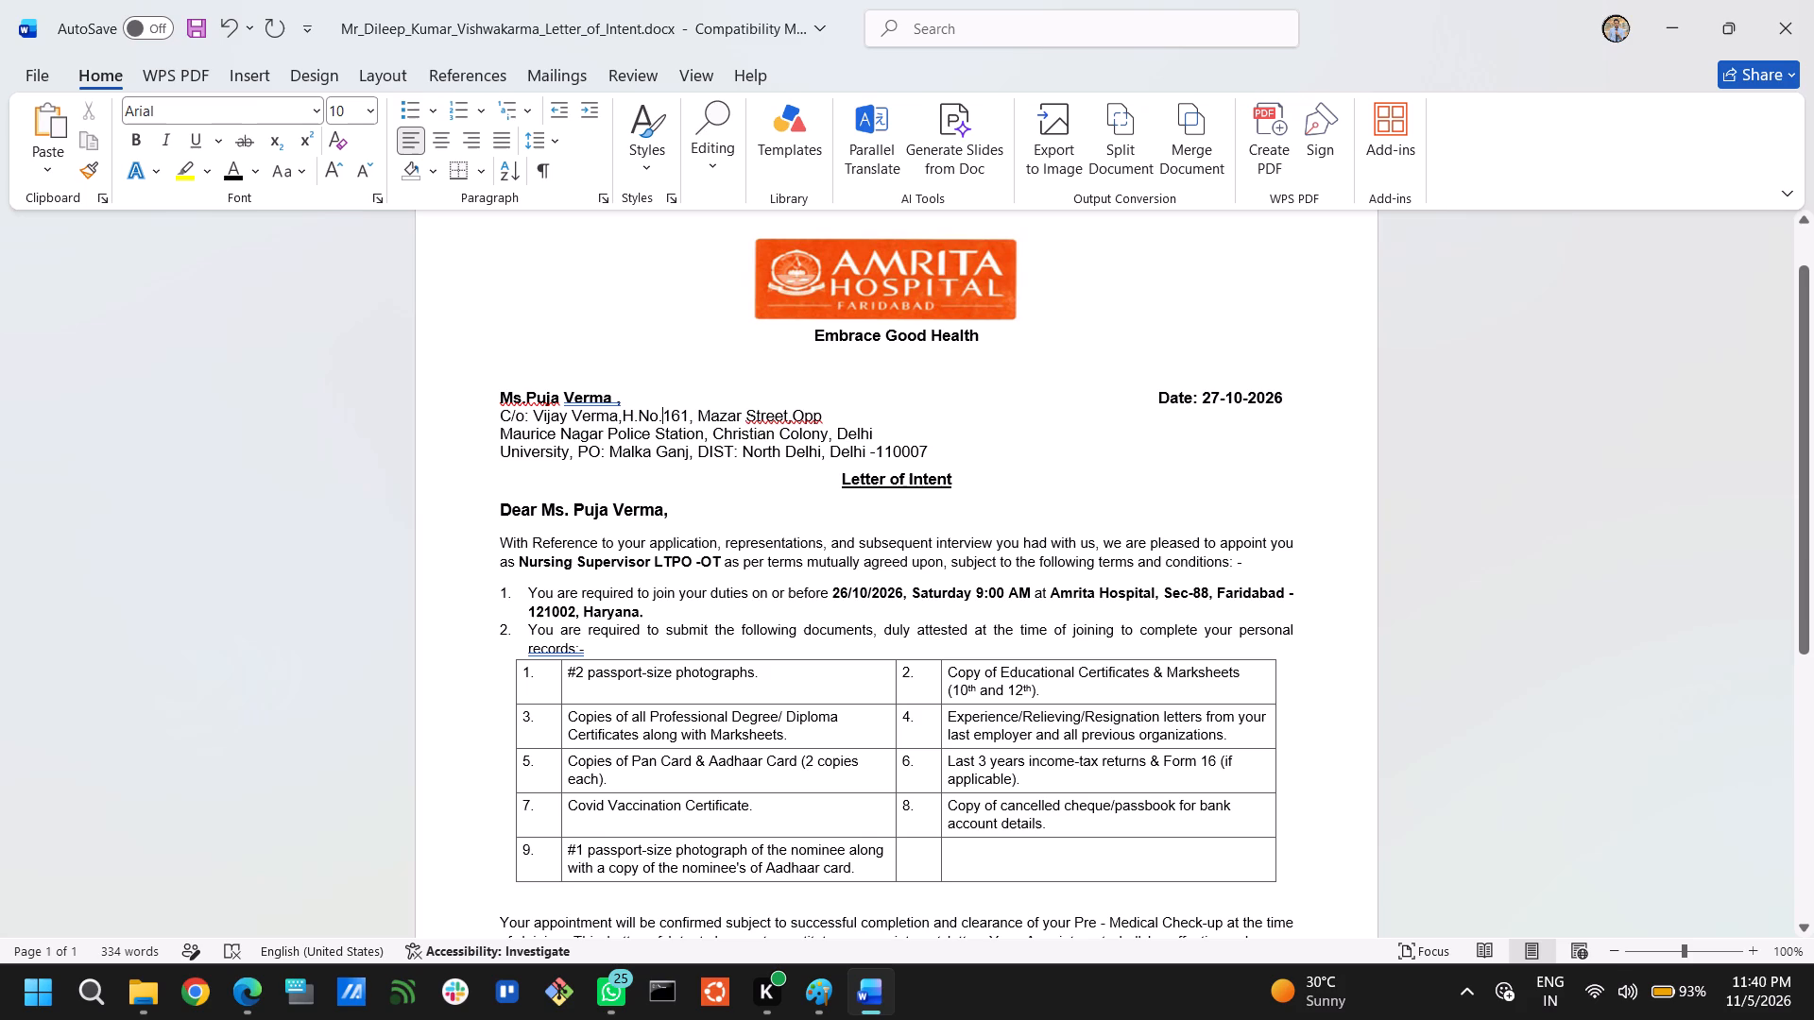
Insert a space after the comma before "Opp" in the first line of the recipient's address.
left_click(791, 419)
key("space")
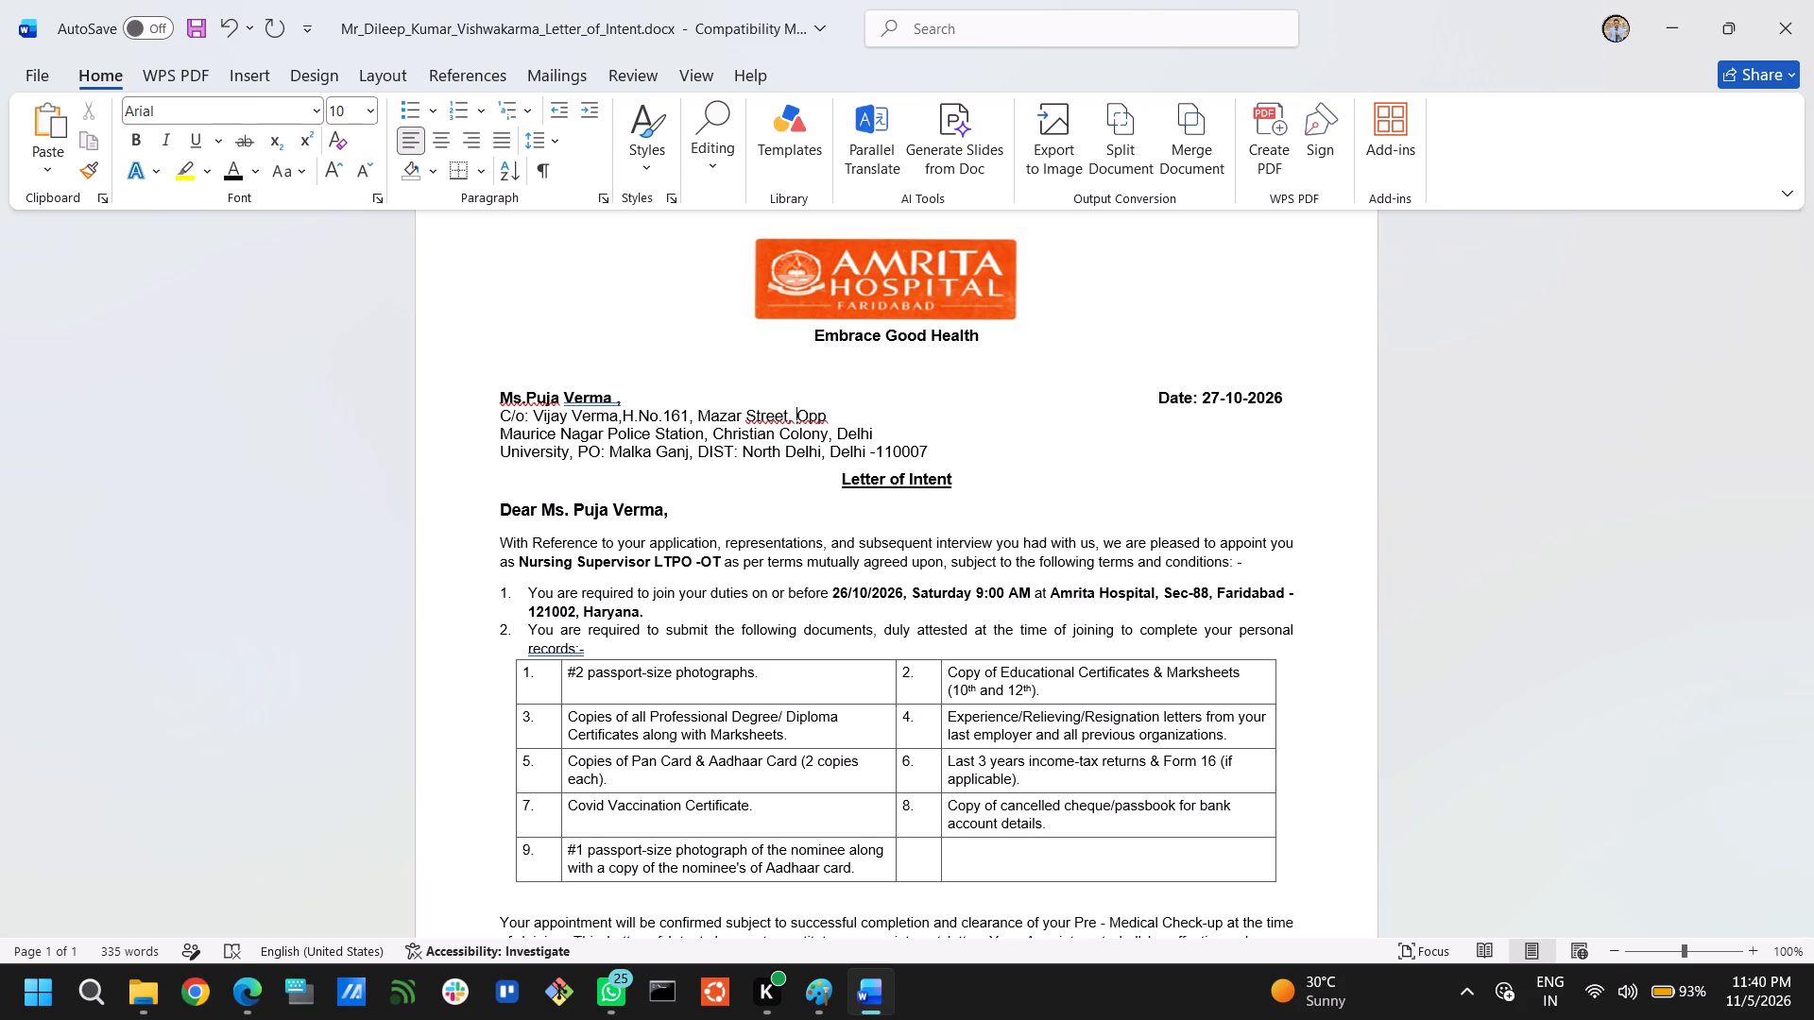
key("Left")
key("Left")
key("Left")
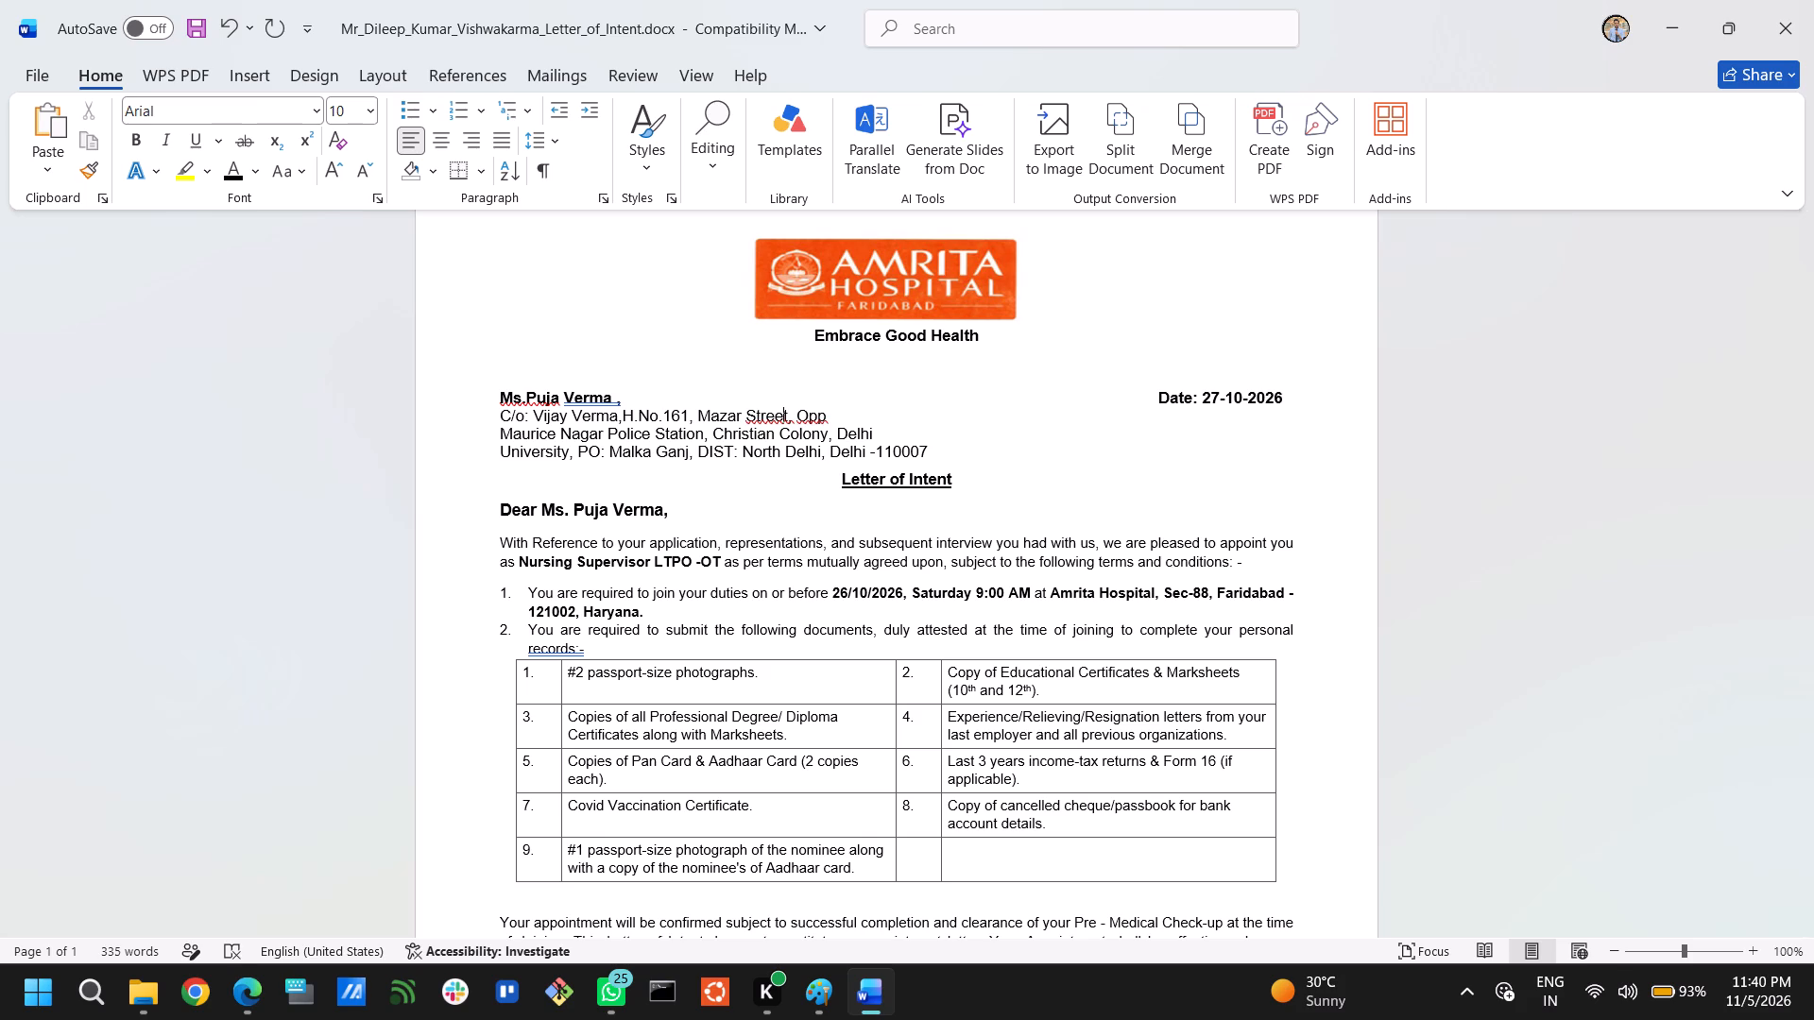
left_click(791, 419)
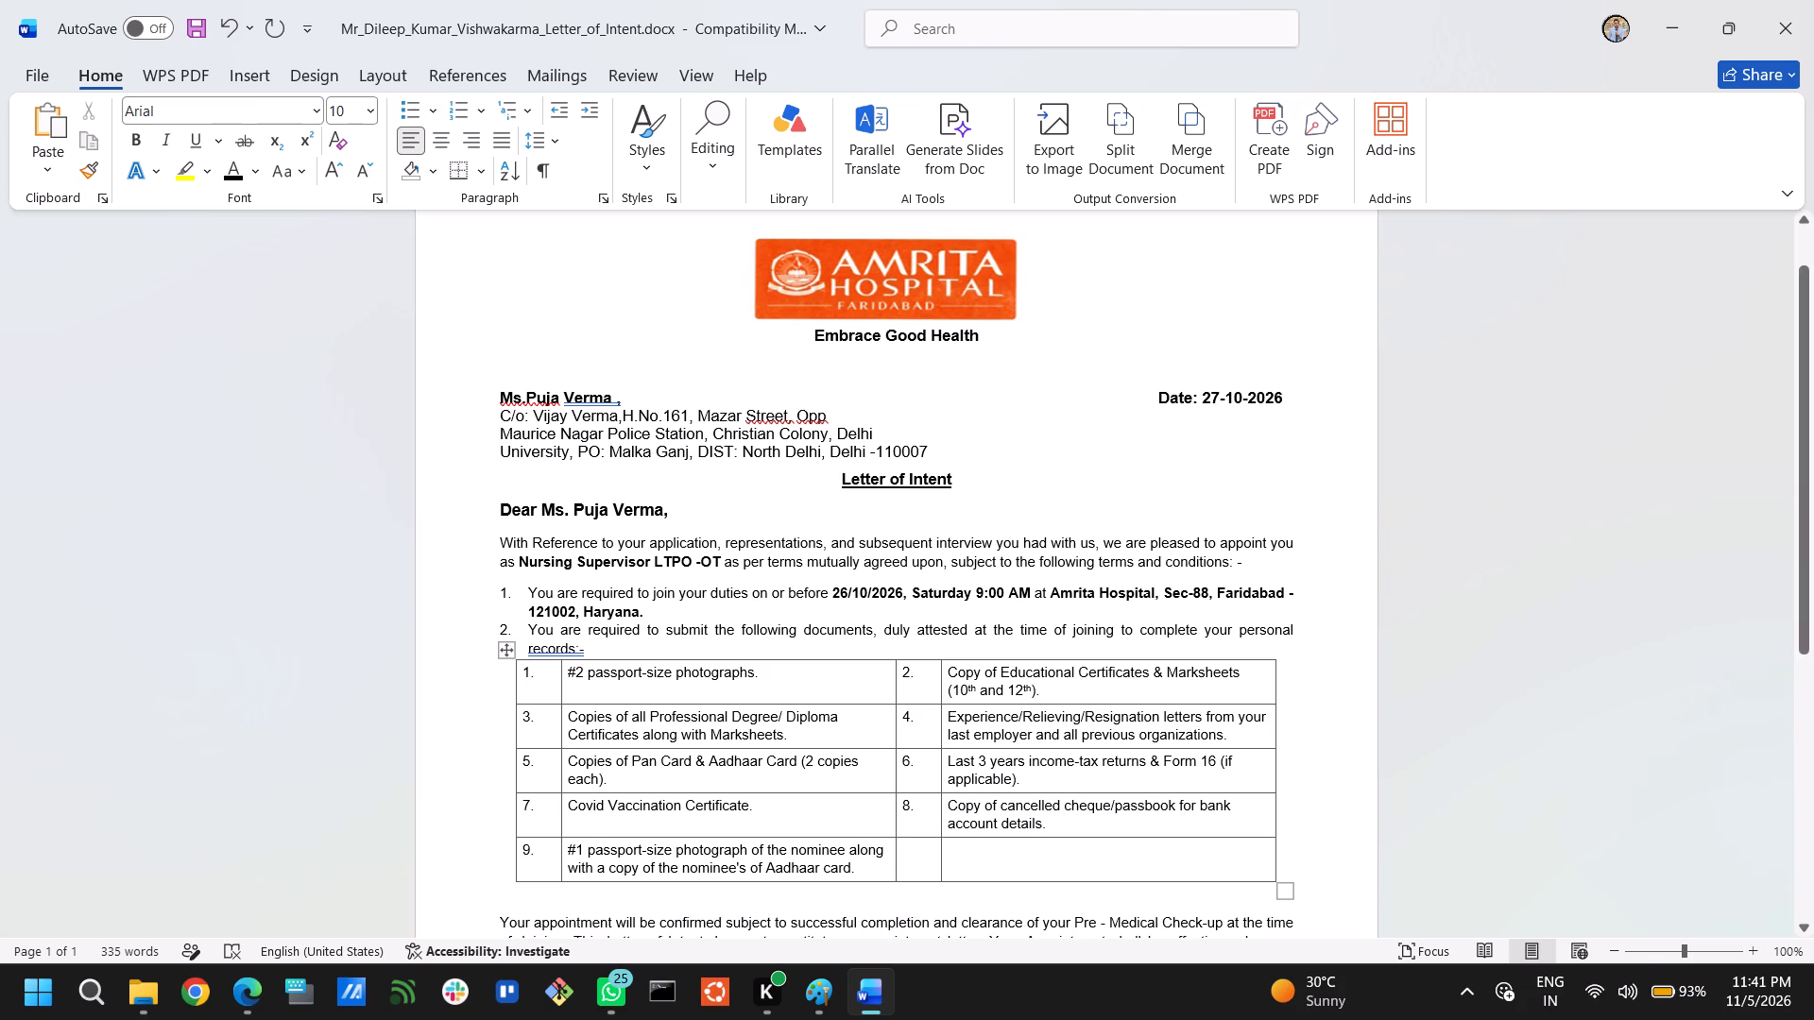
Lower the display brightness to about one third in the system quick settings and return to the letter.
left_click(1643, 1003)
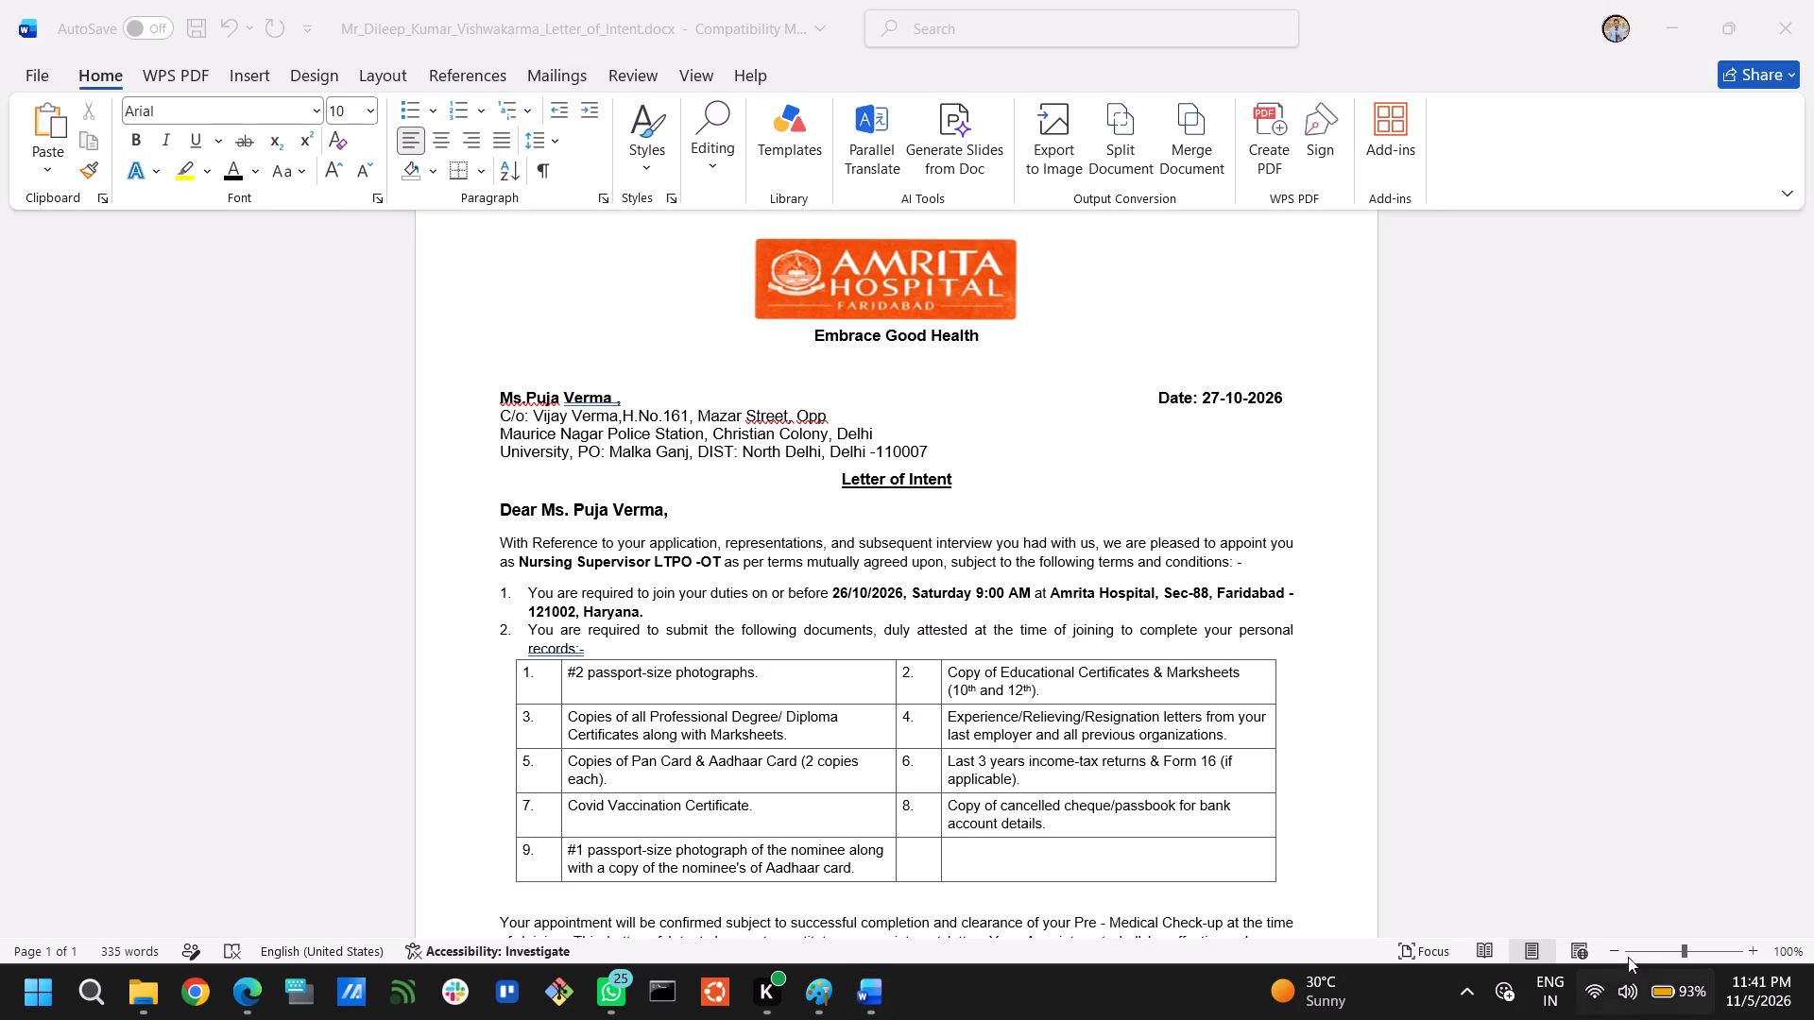
left_click(1632, 1019)
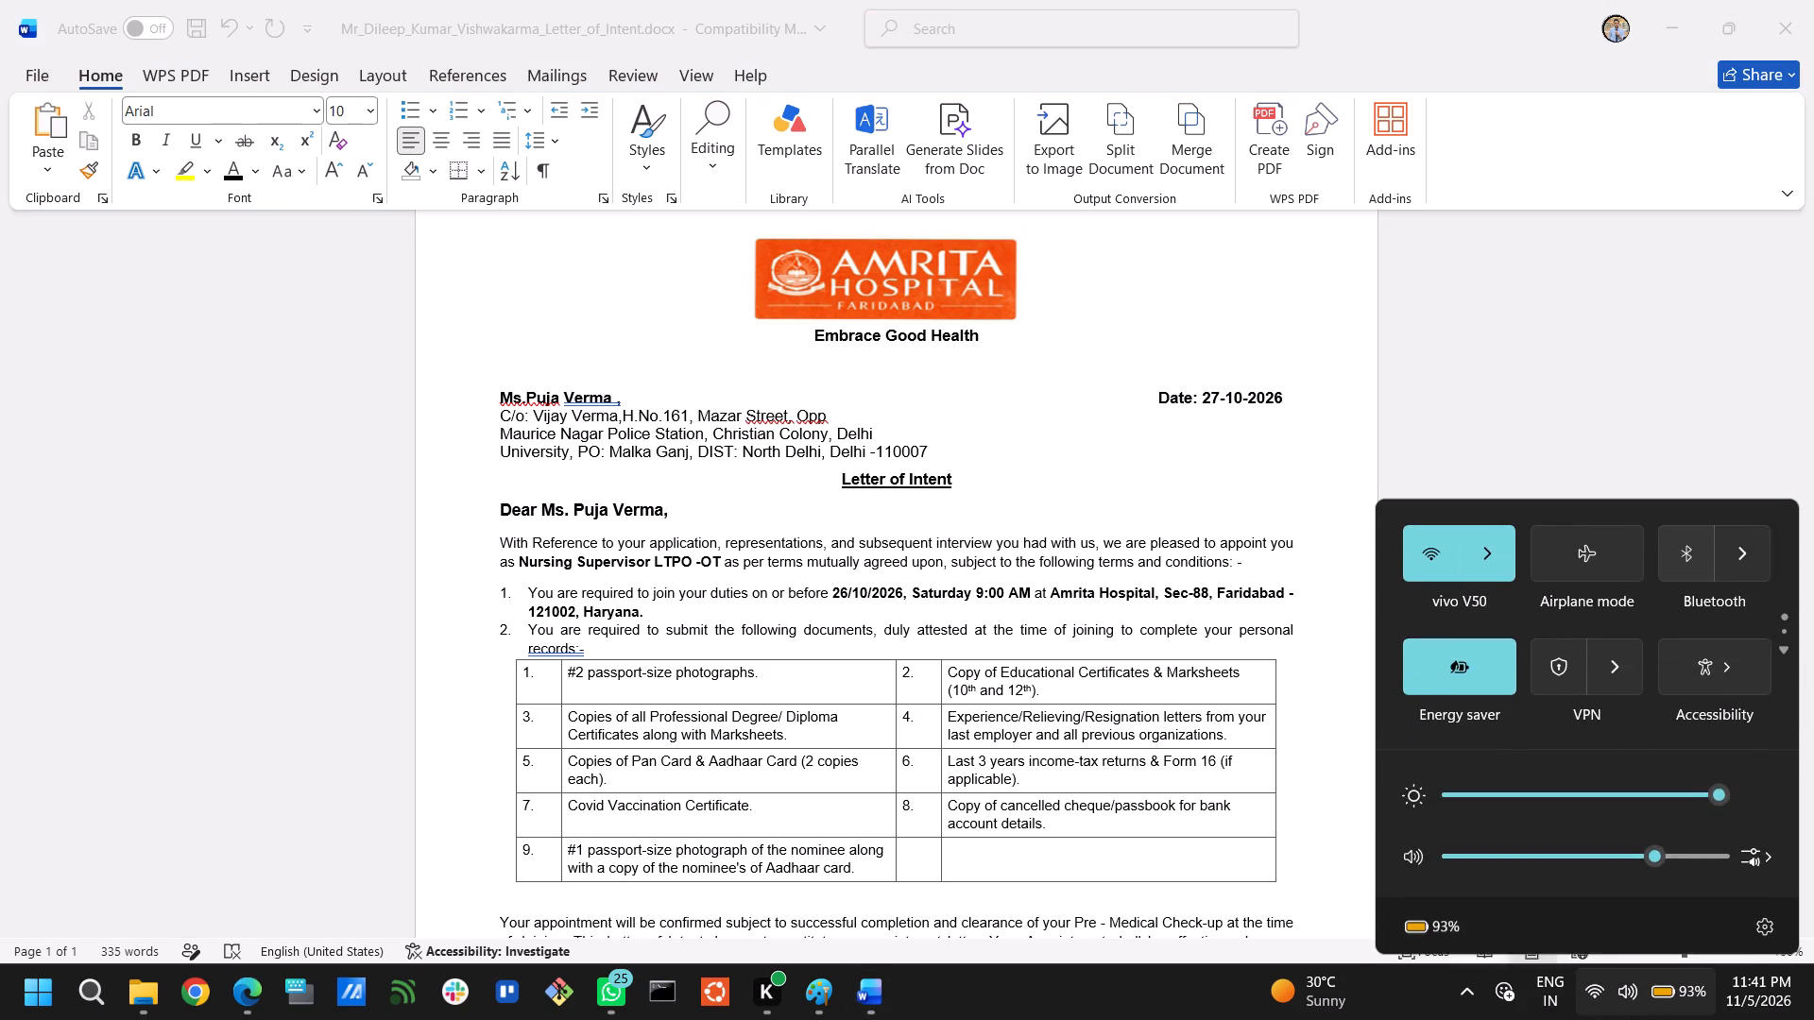
left_click(1572, 784)
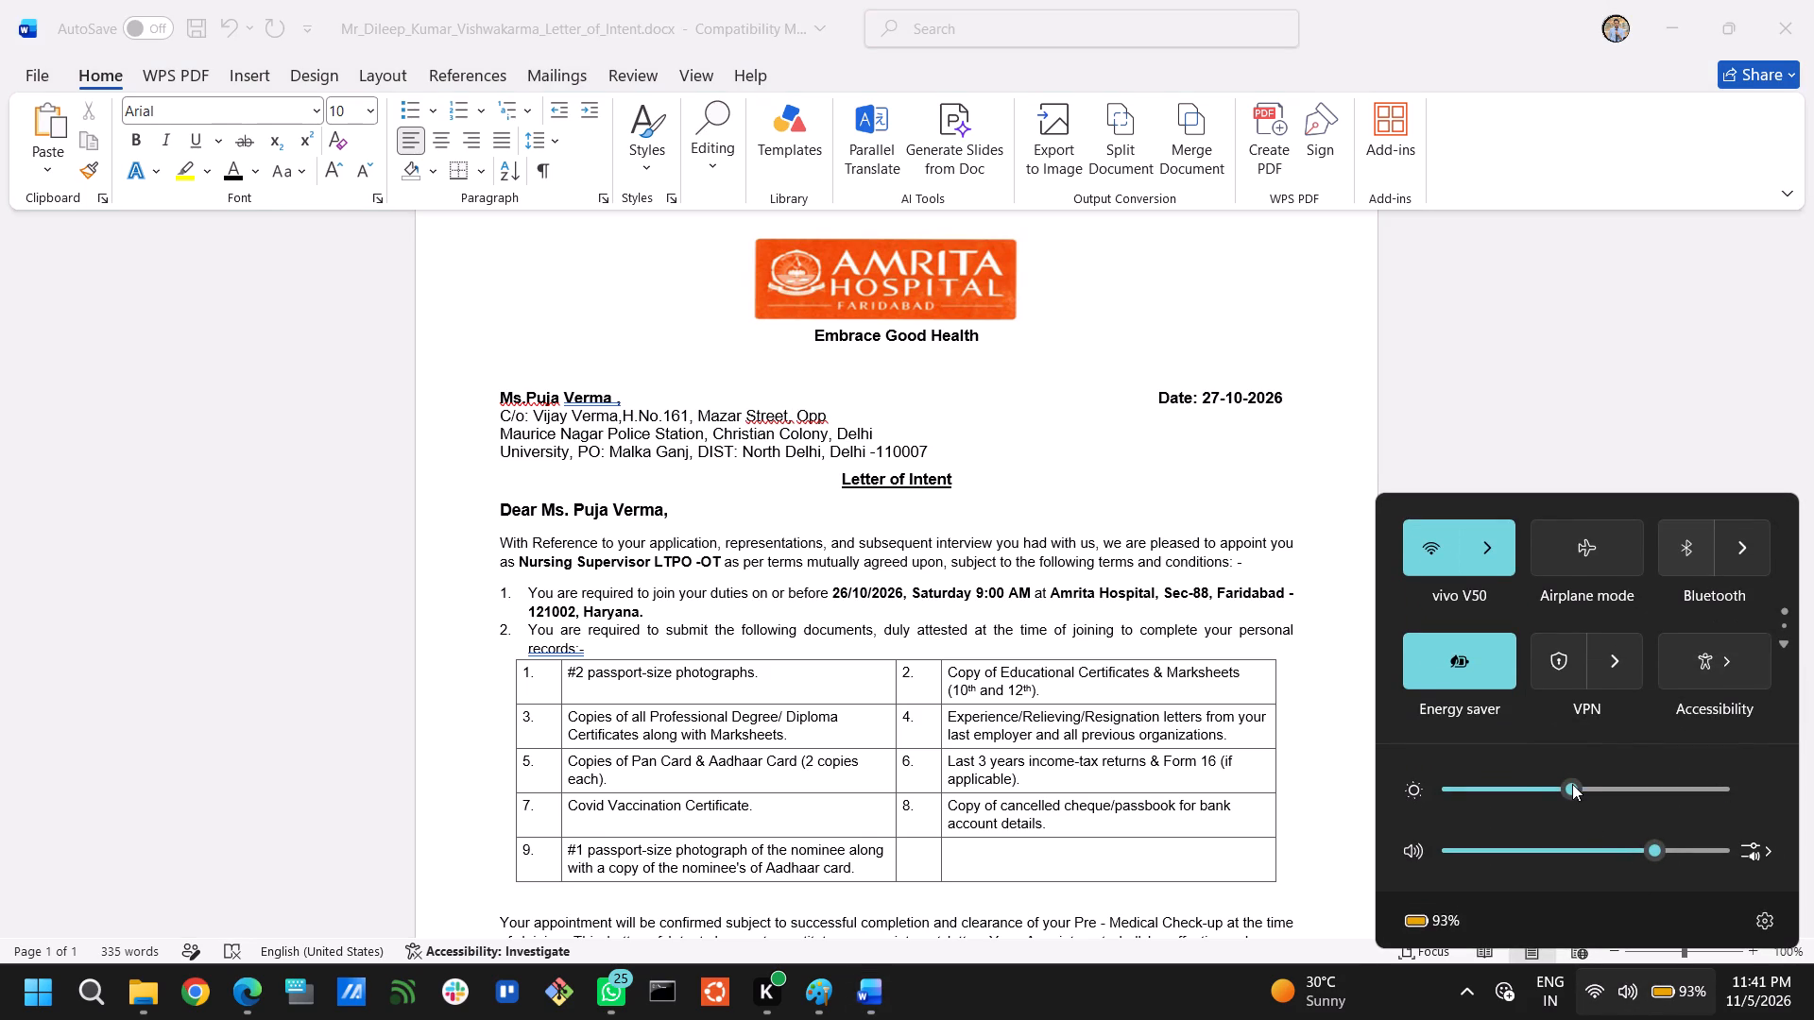
left_click(1538, 784)
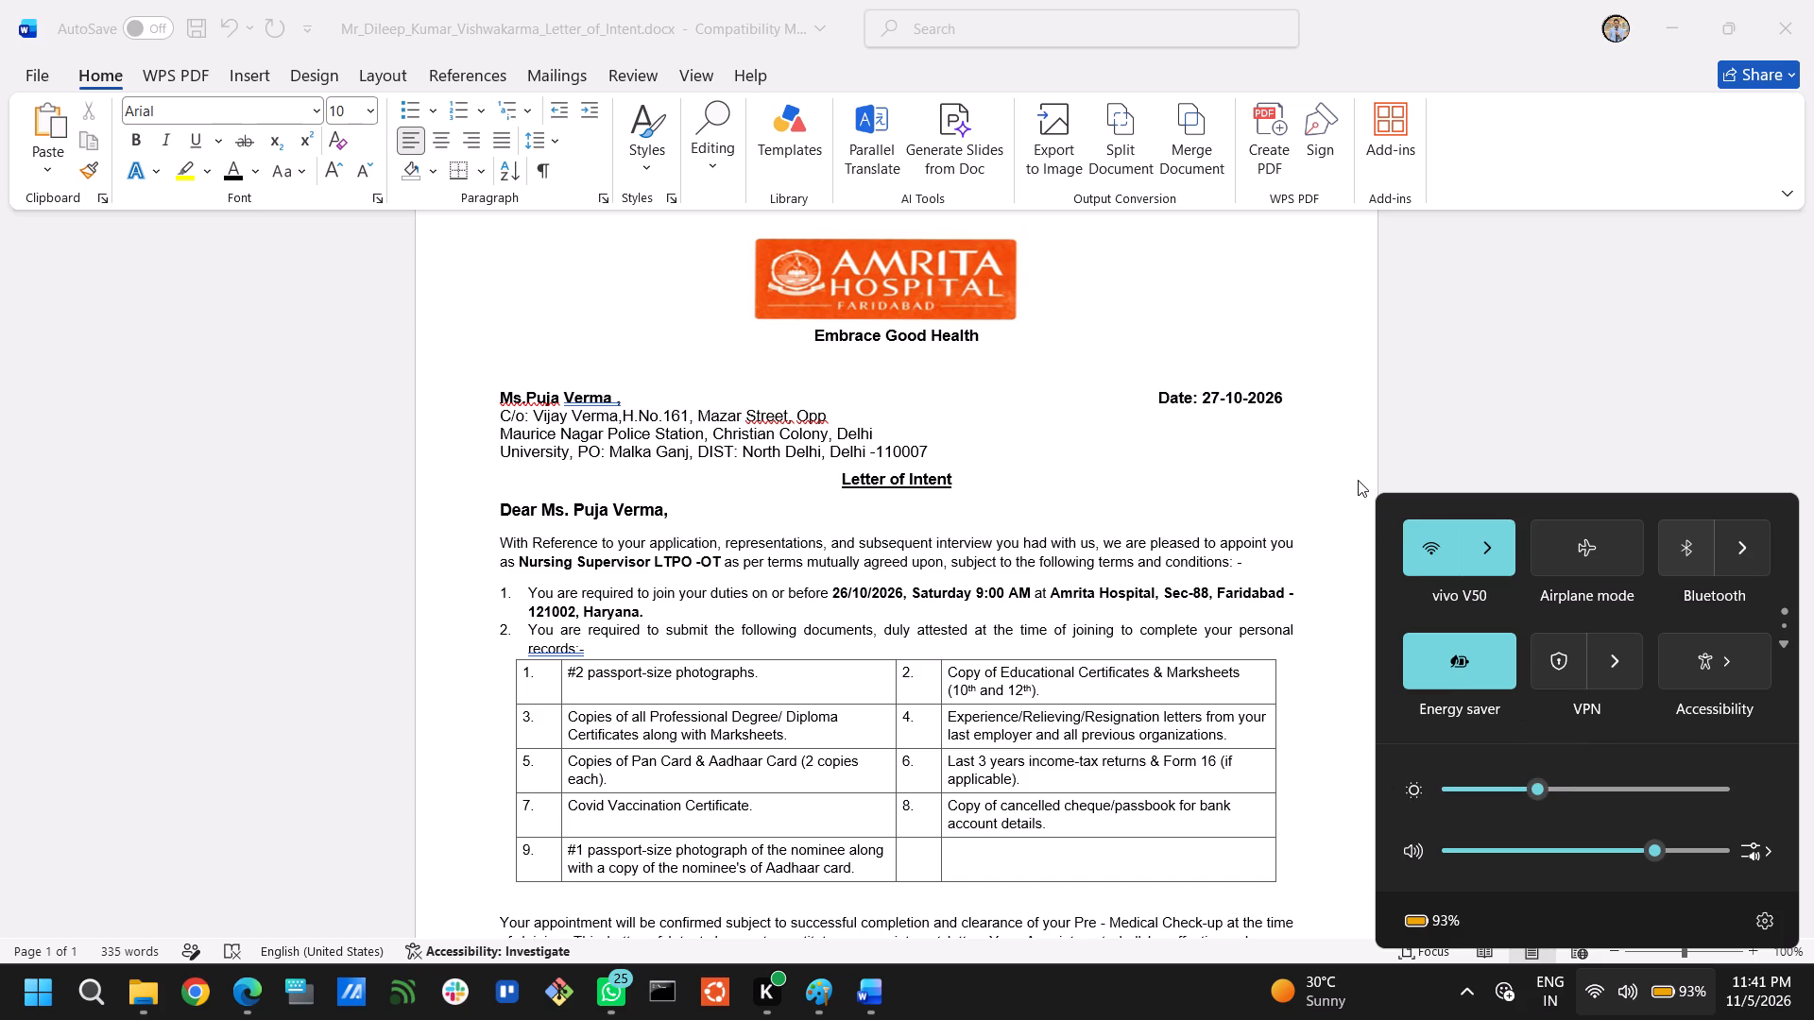
left_click(1347, 462)
Edit the job title in the letter's opening paragraph to read "Nursing Supervisor LTP OT".
scroll(1347, 462, "down", 1)
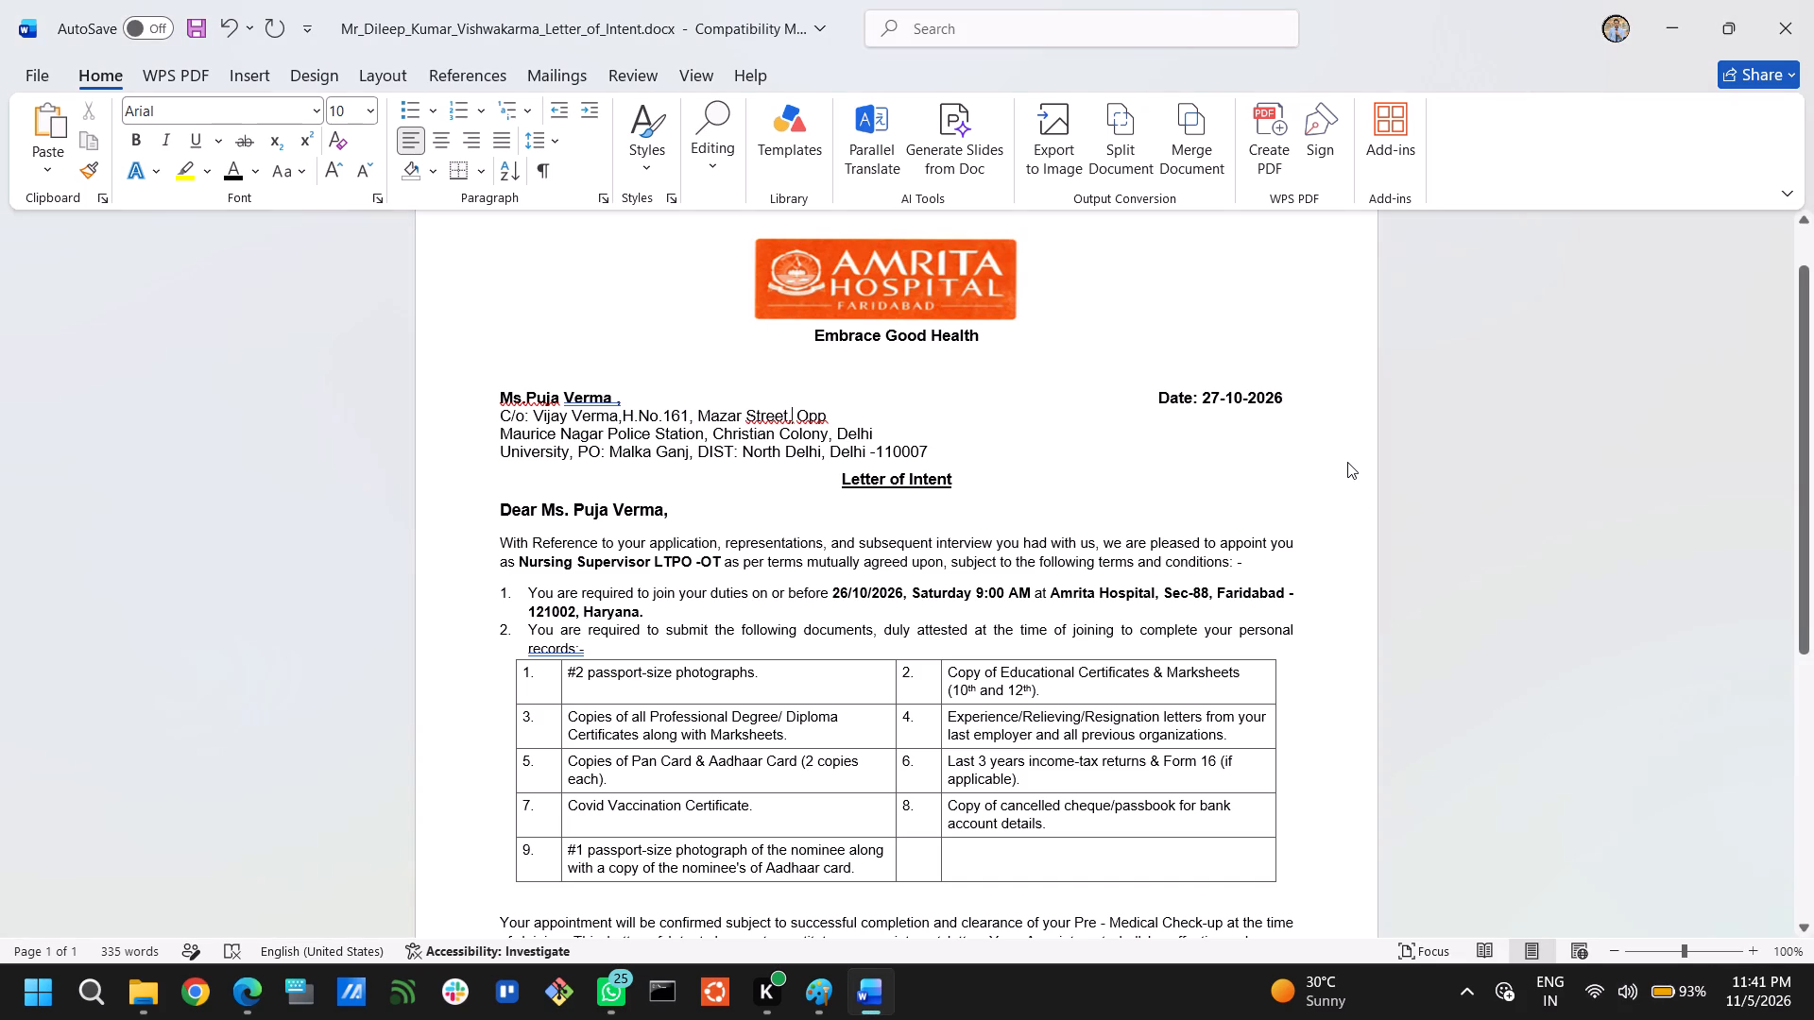
scroll(1223, 569, "down", 1)
scroll(1223, 569, "up", 1)
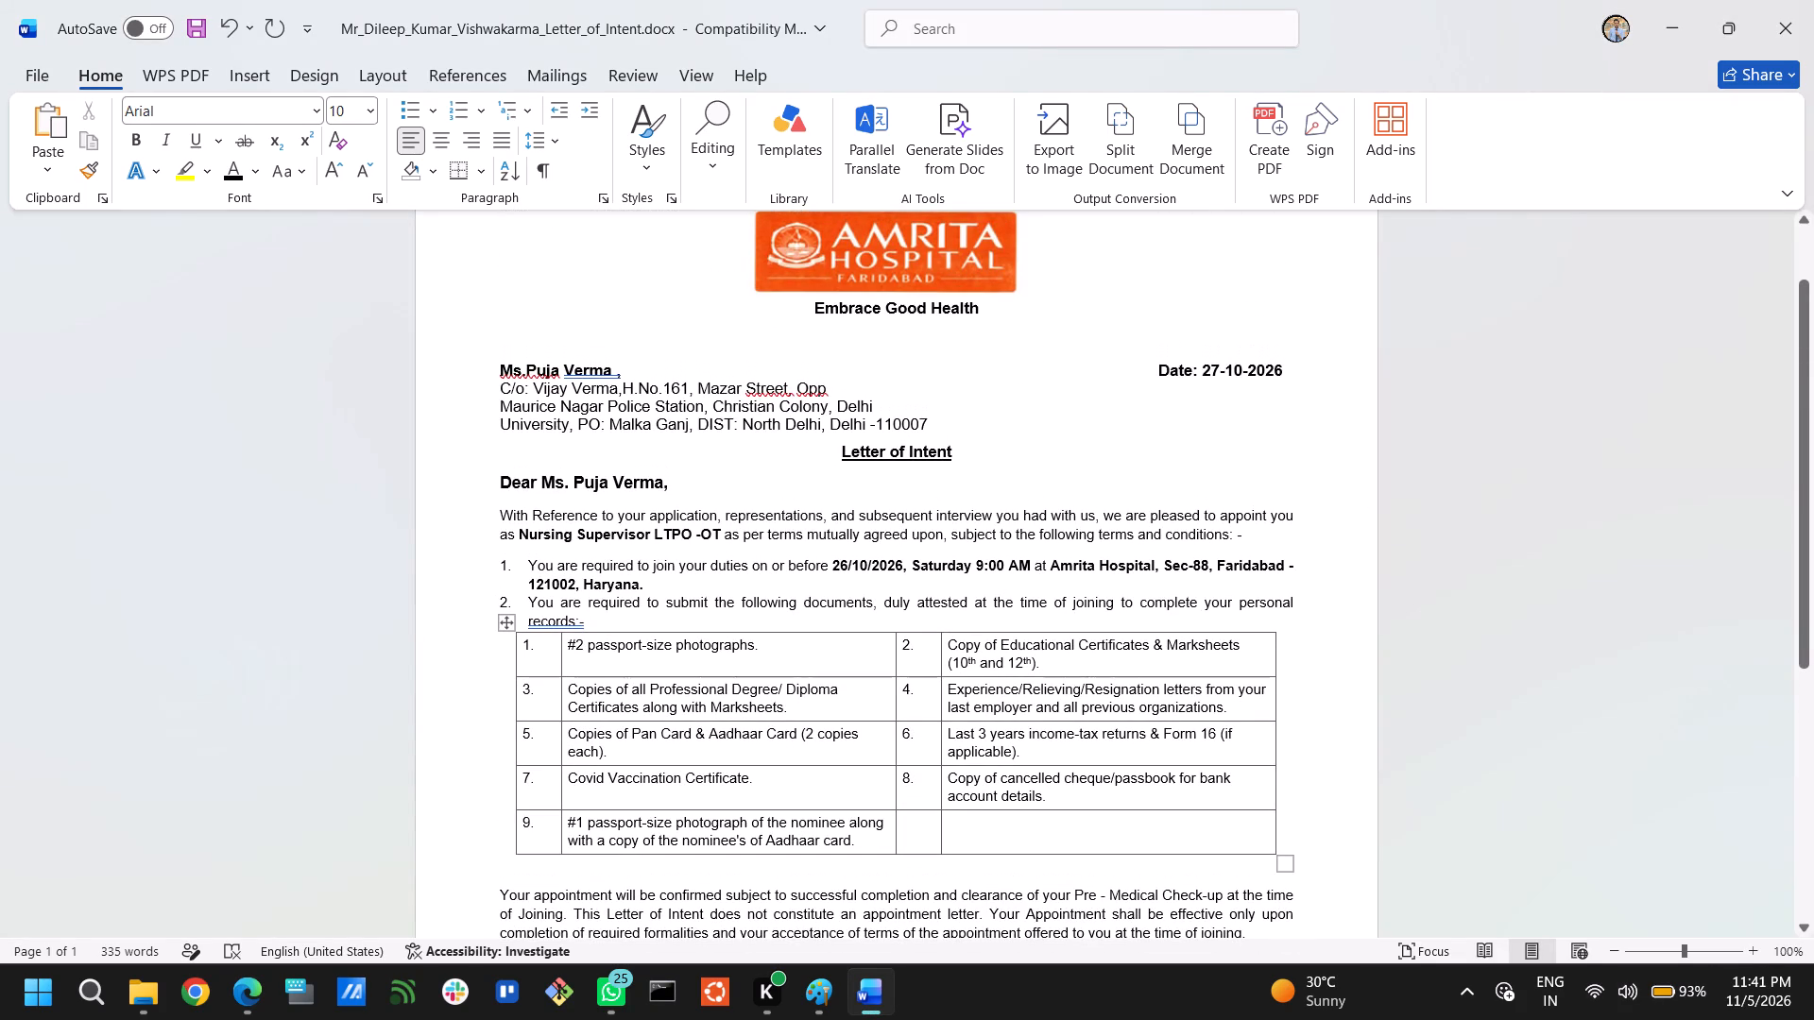
left_click(693, 537)
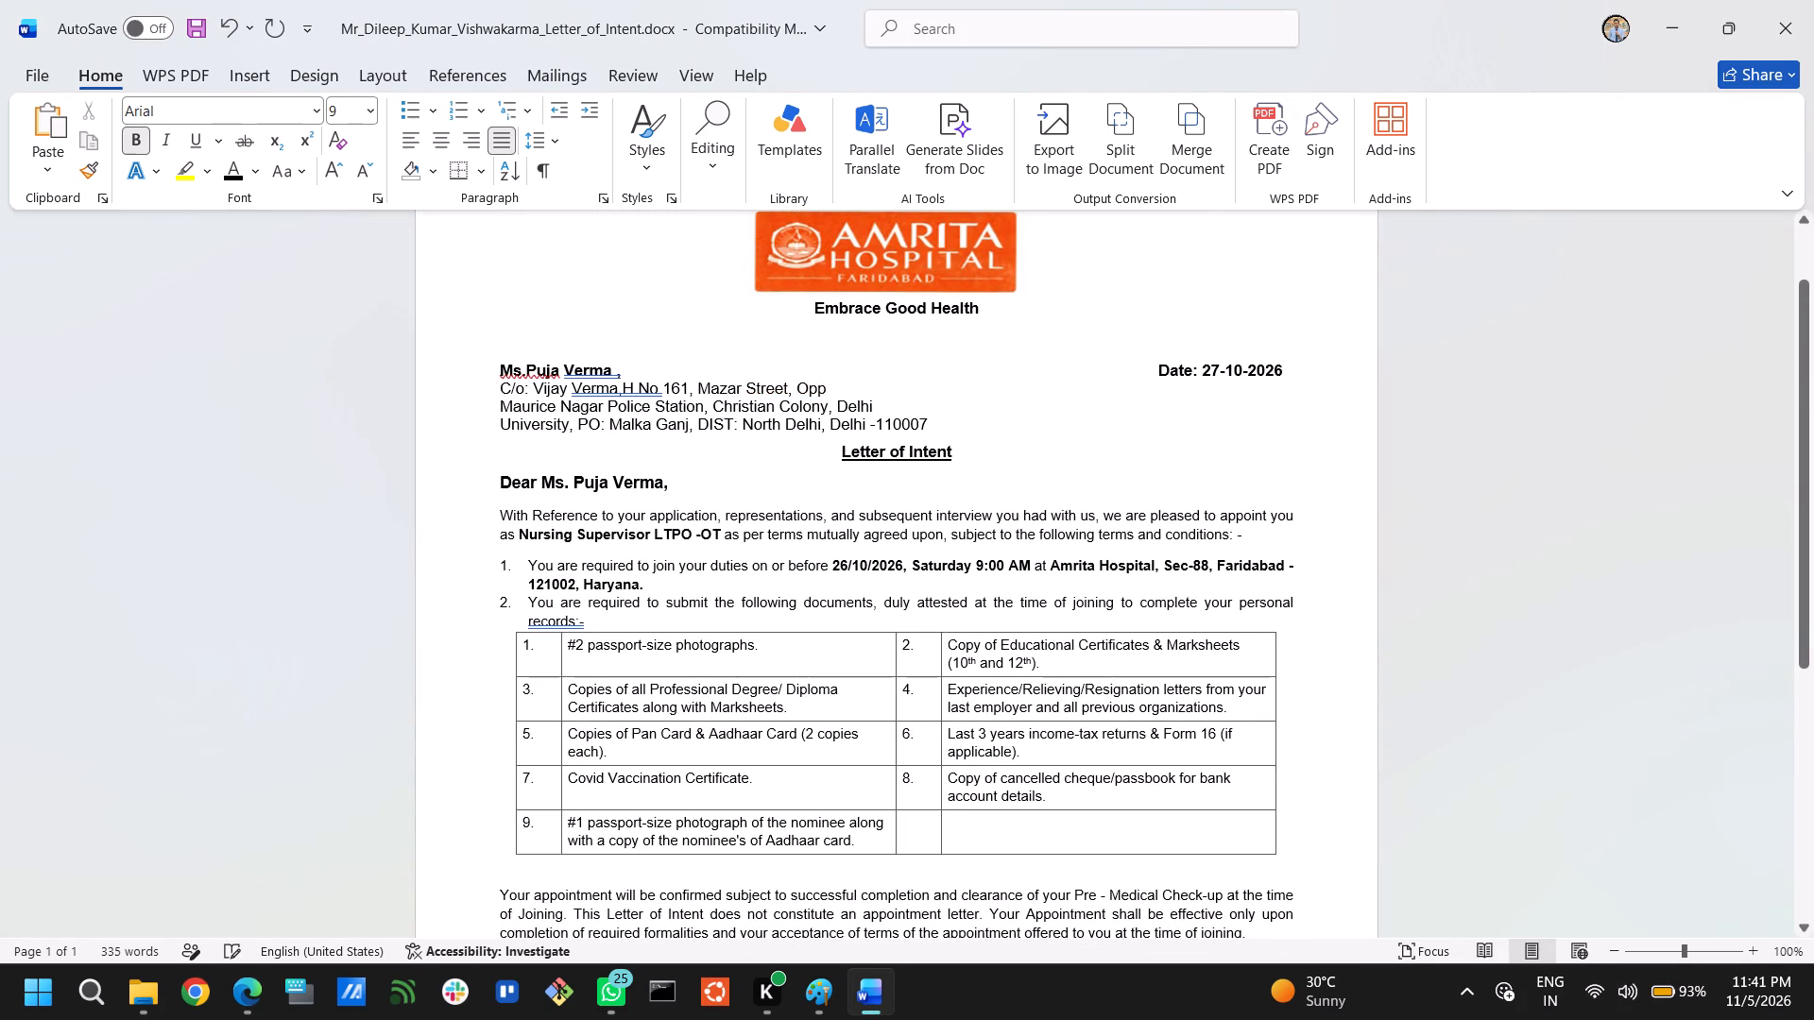
key("BackSpace")
key("Right")
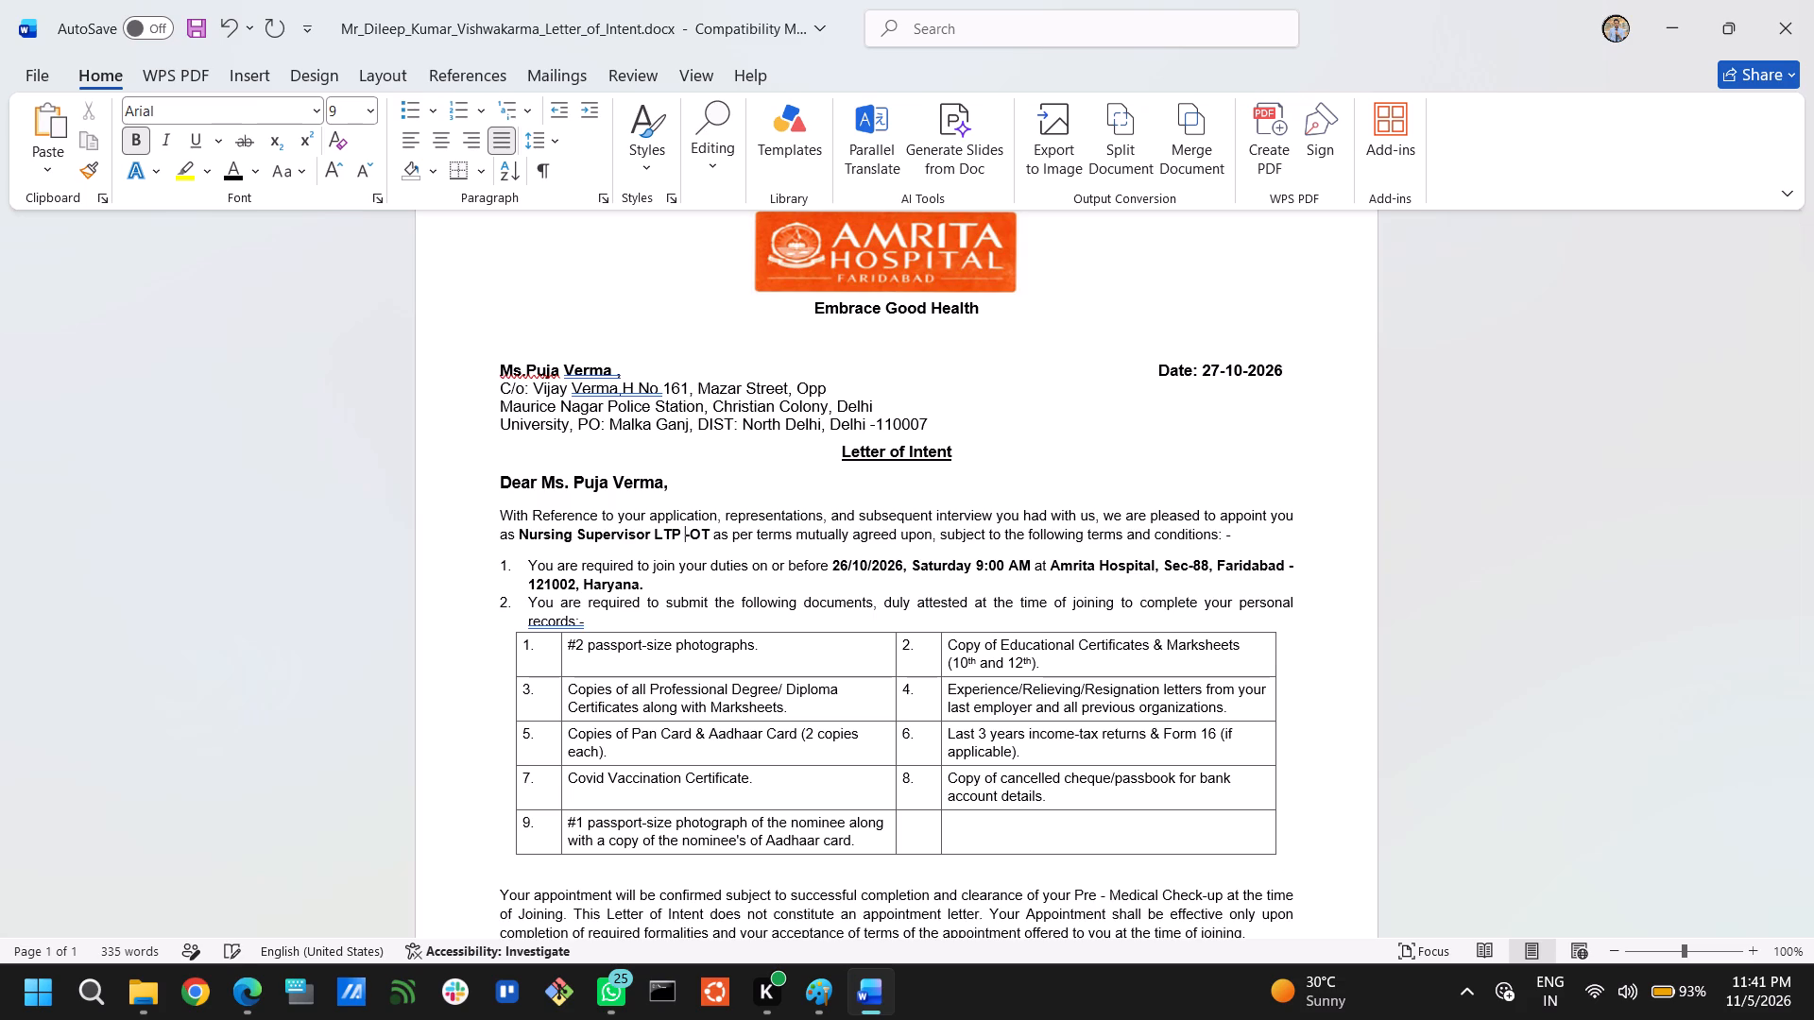
key("Right")
key("Left")
Edit the bold job title in the opening paragraph to read "Nursing Supervisor LTP OT - Nursing".
key("Right")
key("BackSpace")
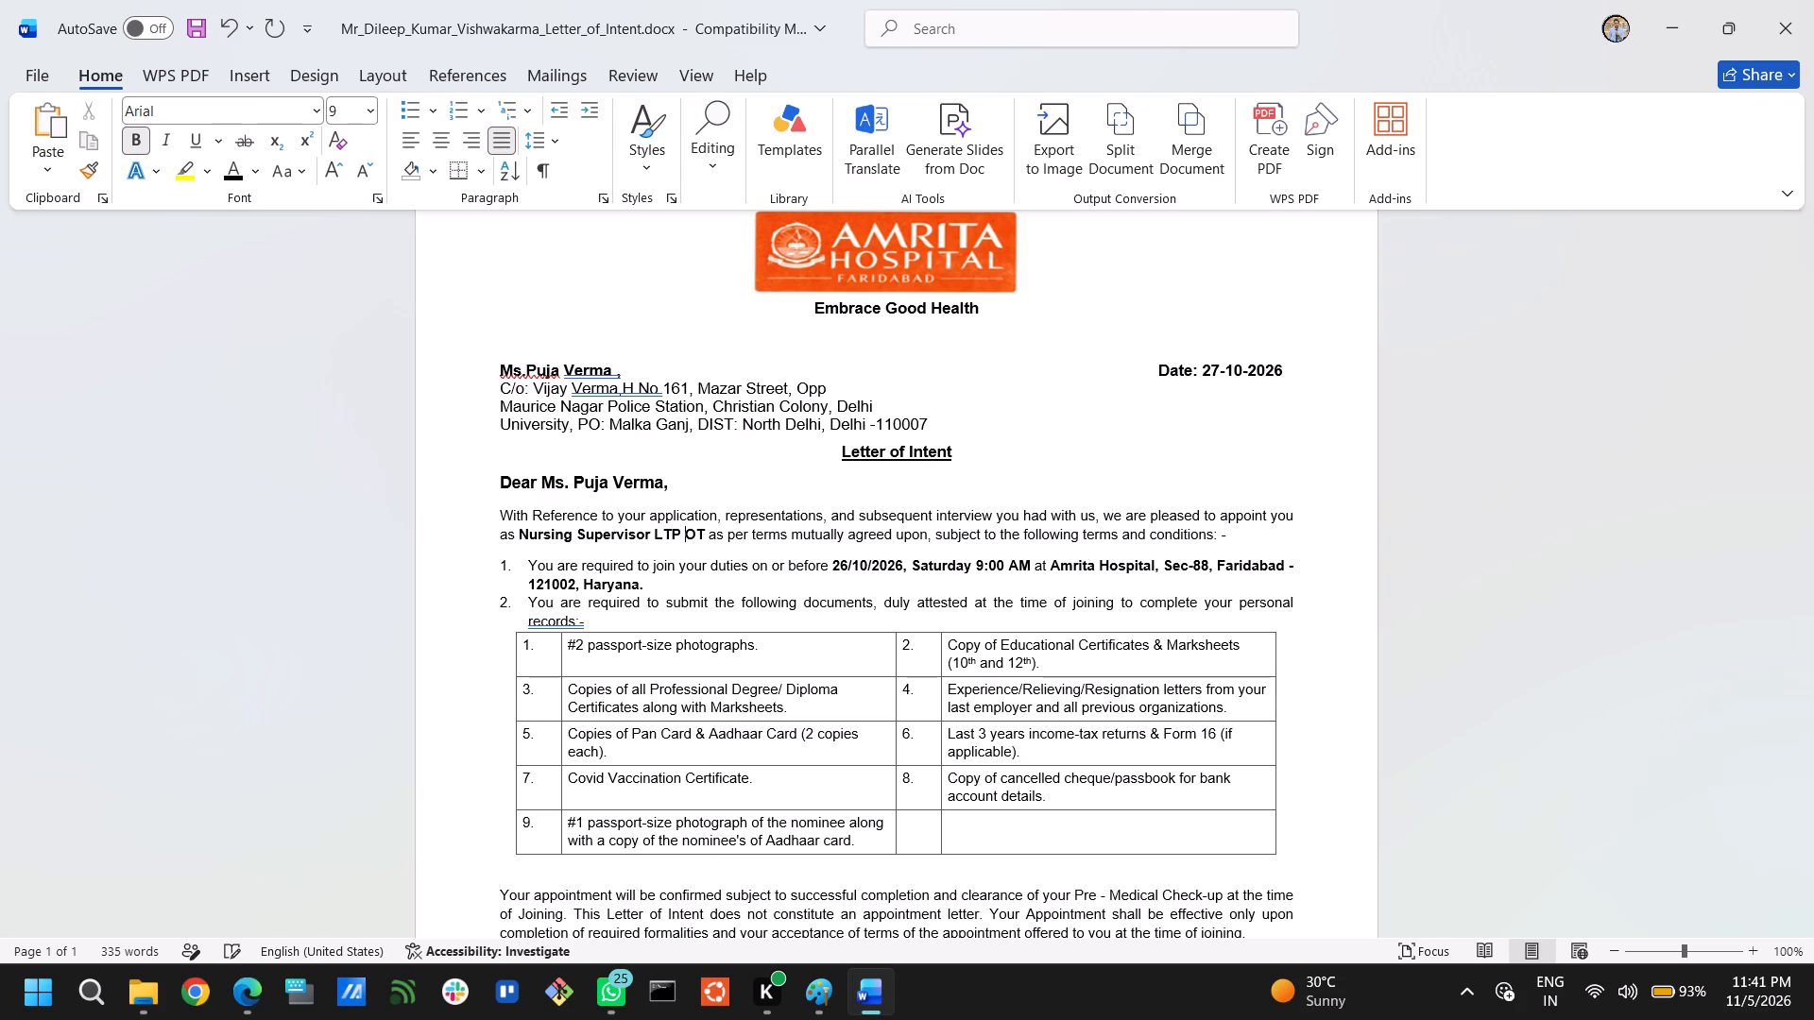
key("Right")
key("Right")
key("space")
type("-")
key("space")
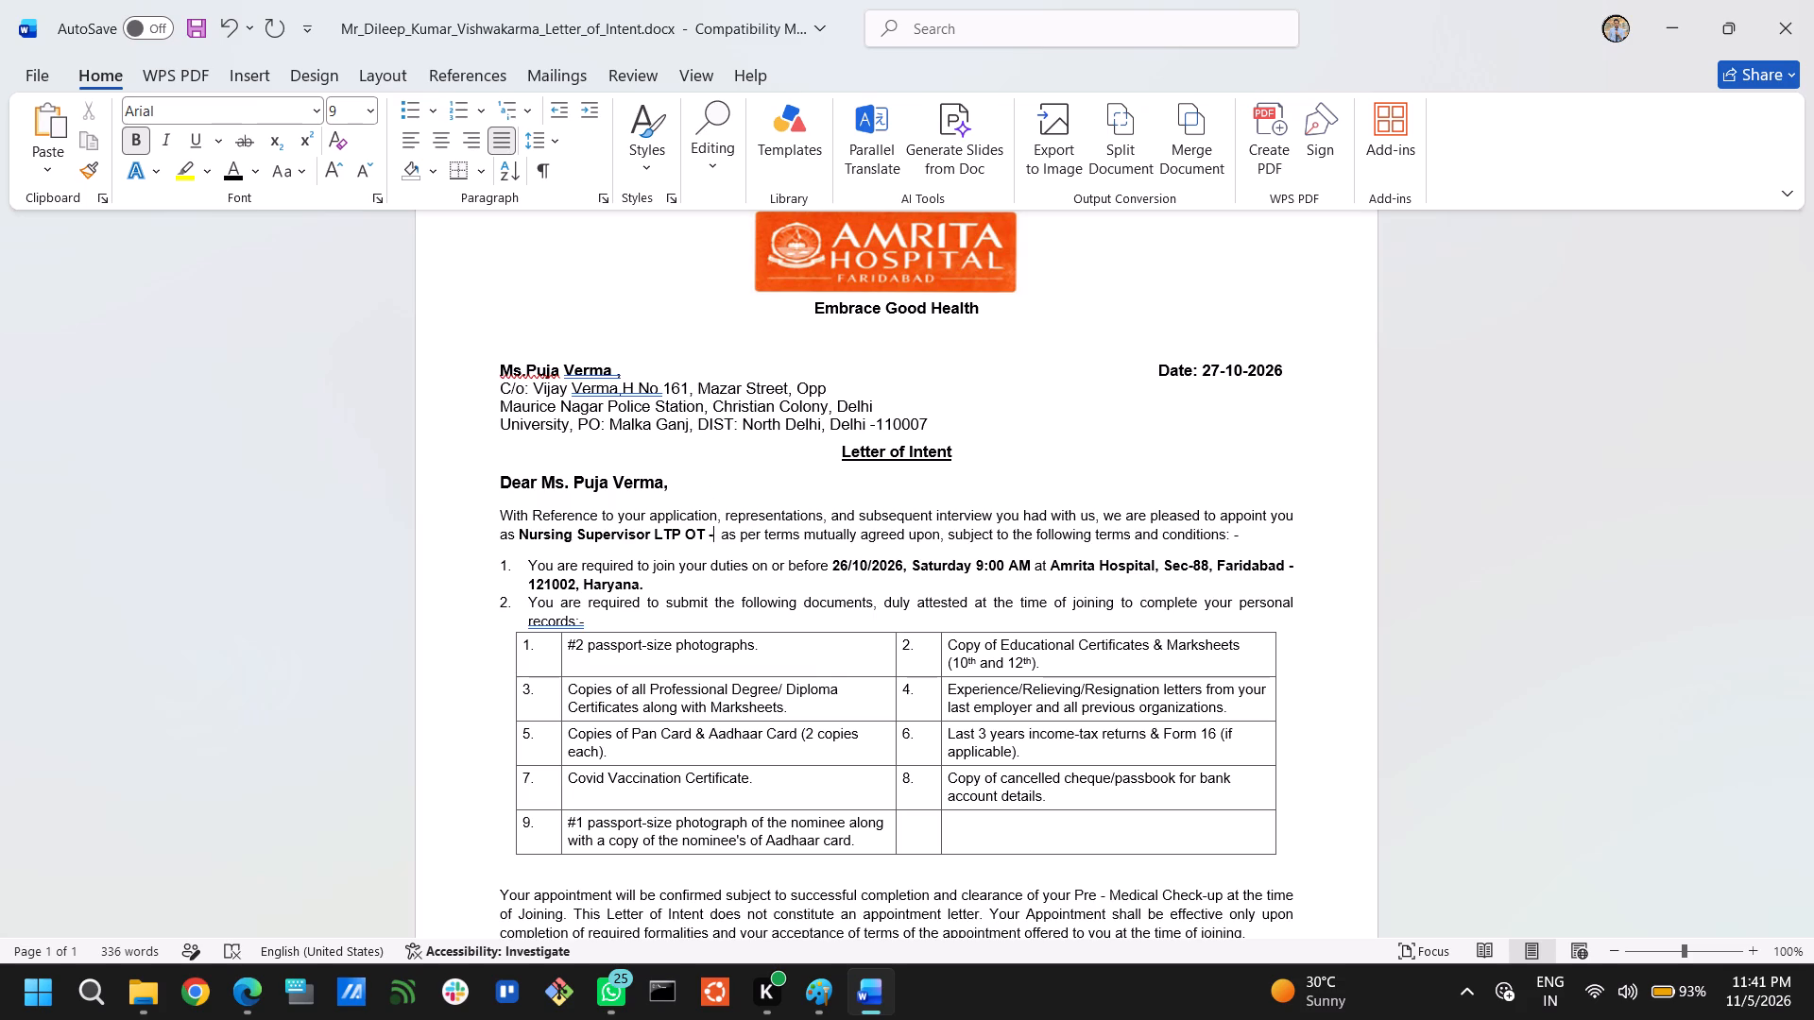
type("Nur")
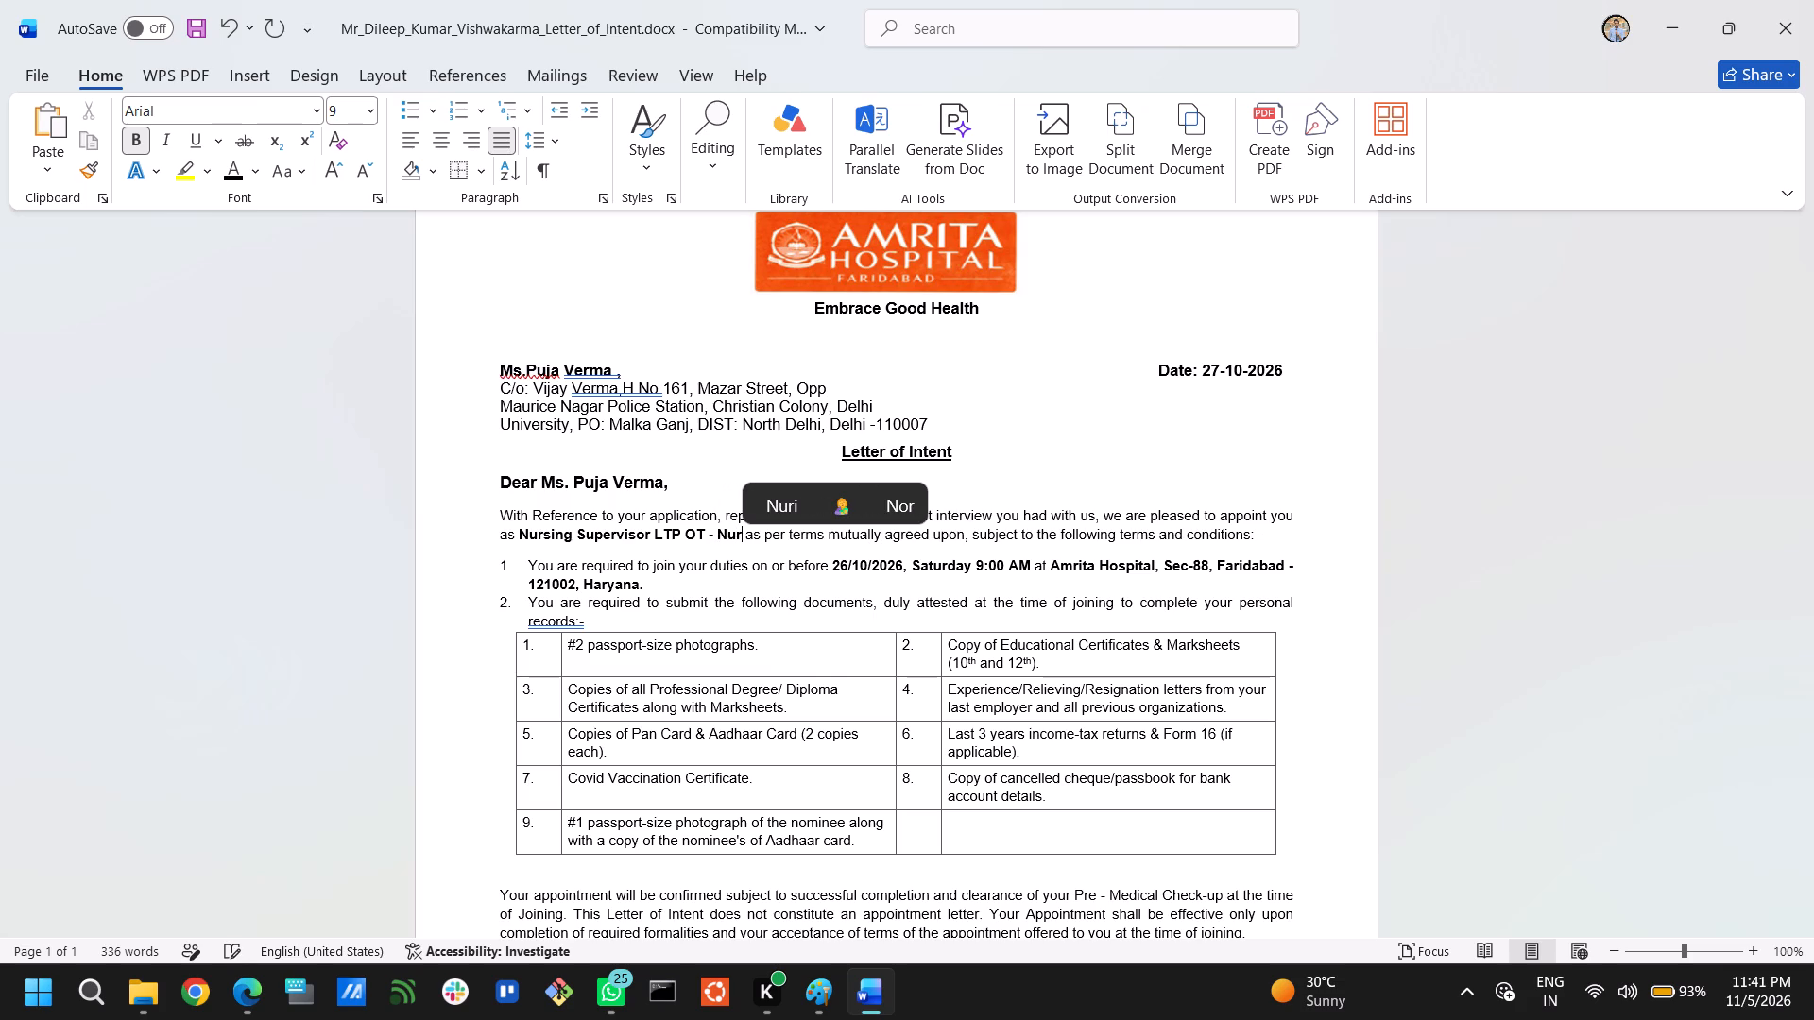
type("sing")
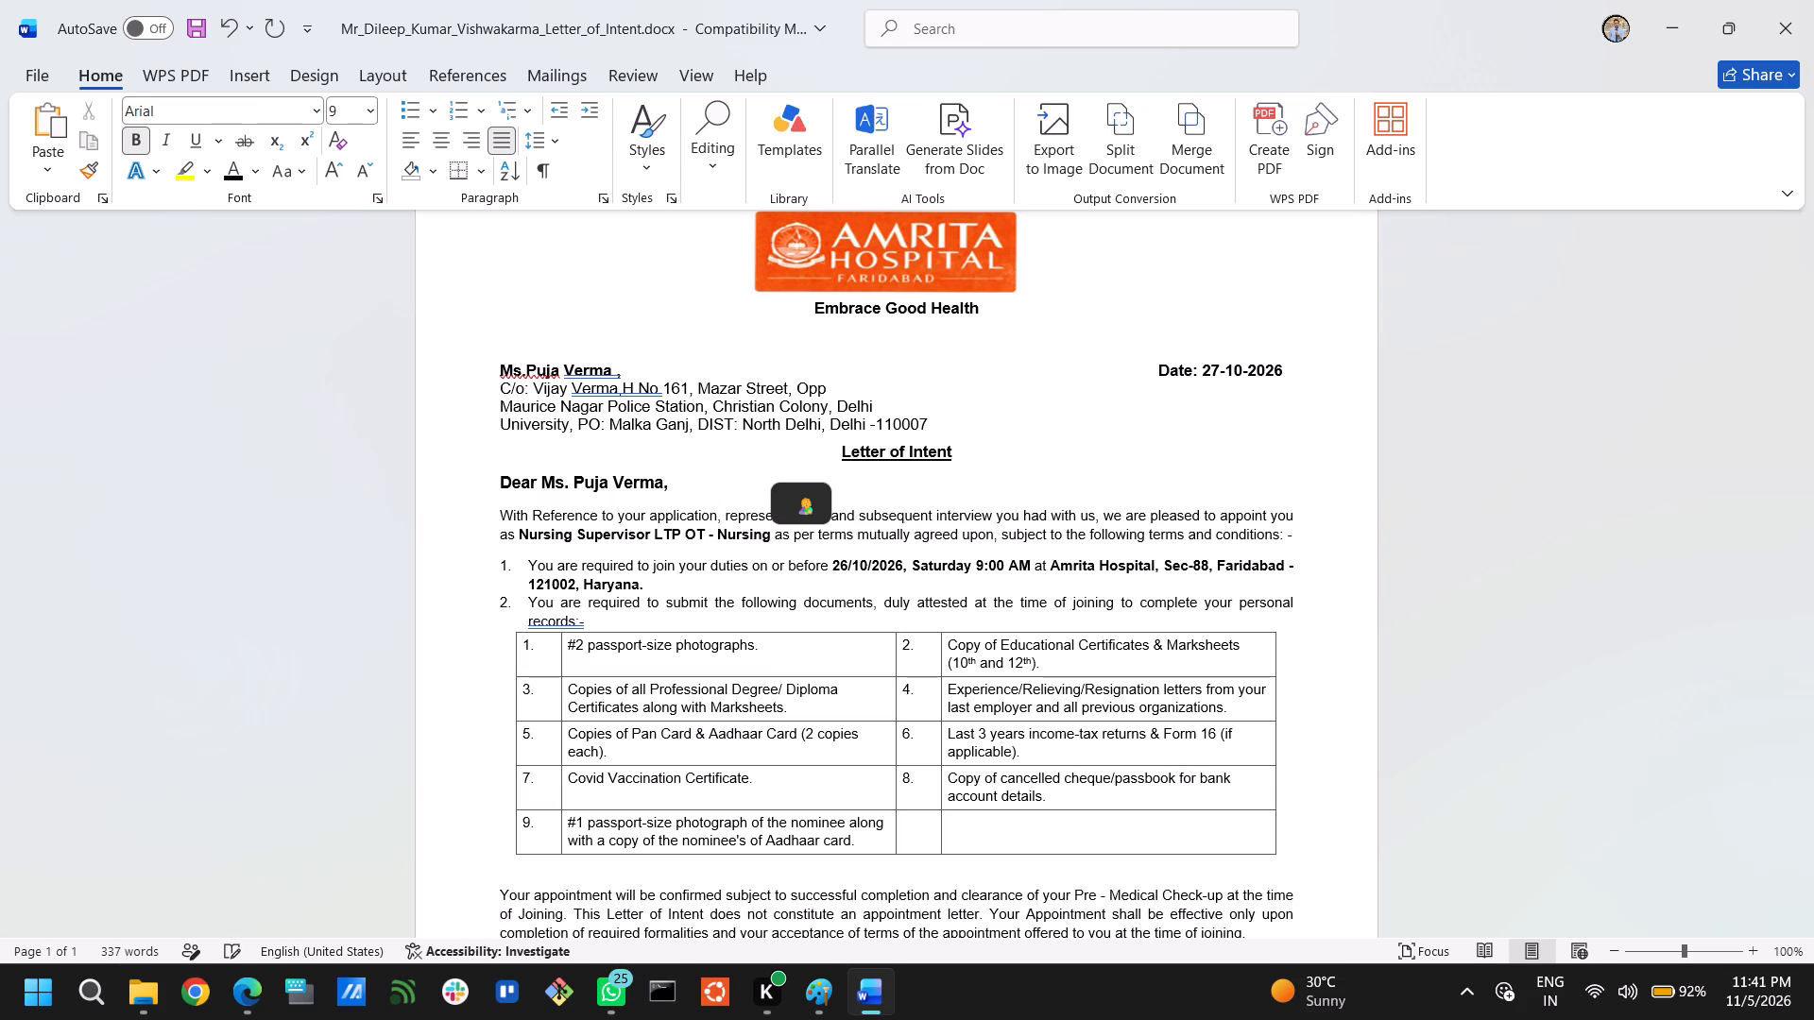
left_click(999, 480)
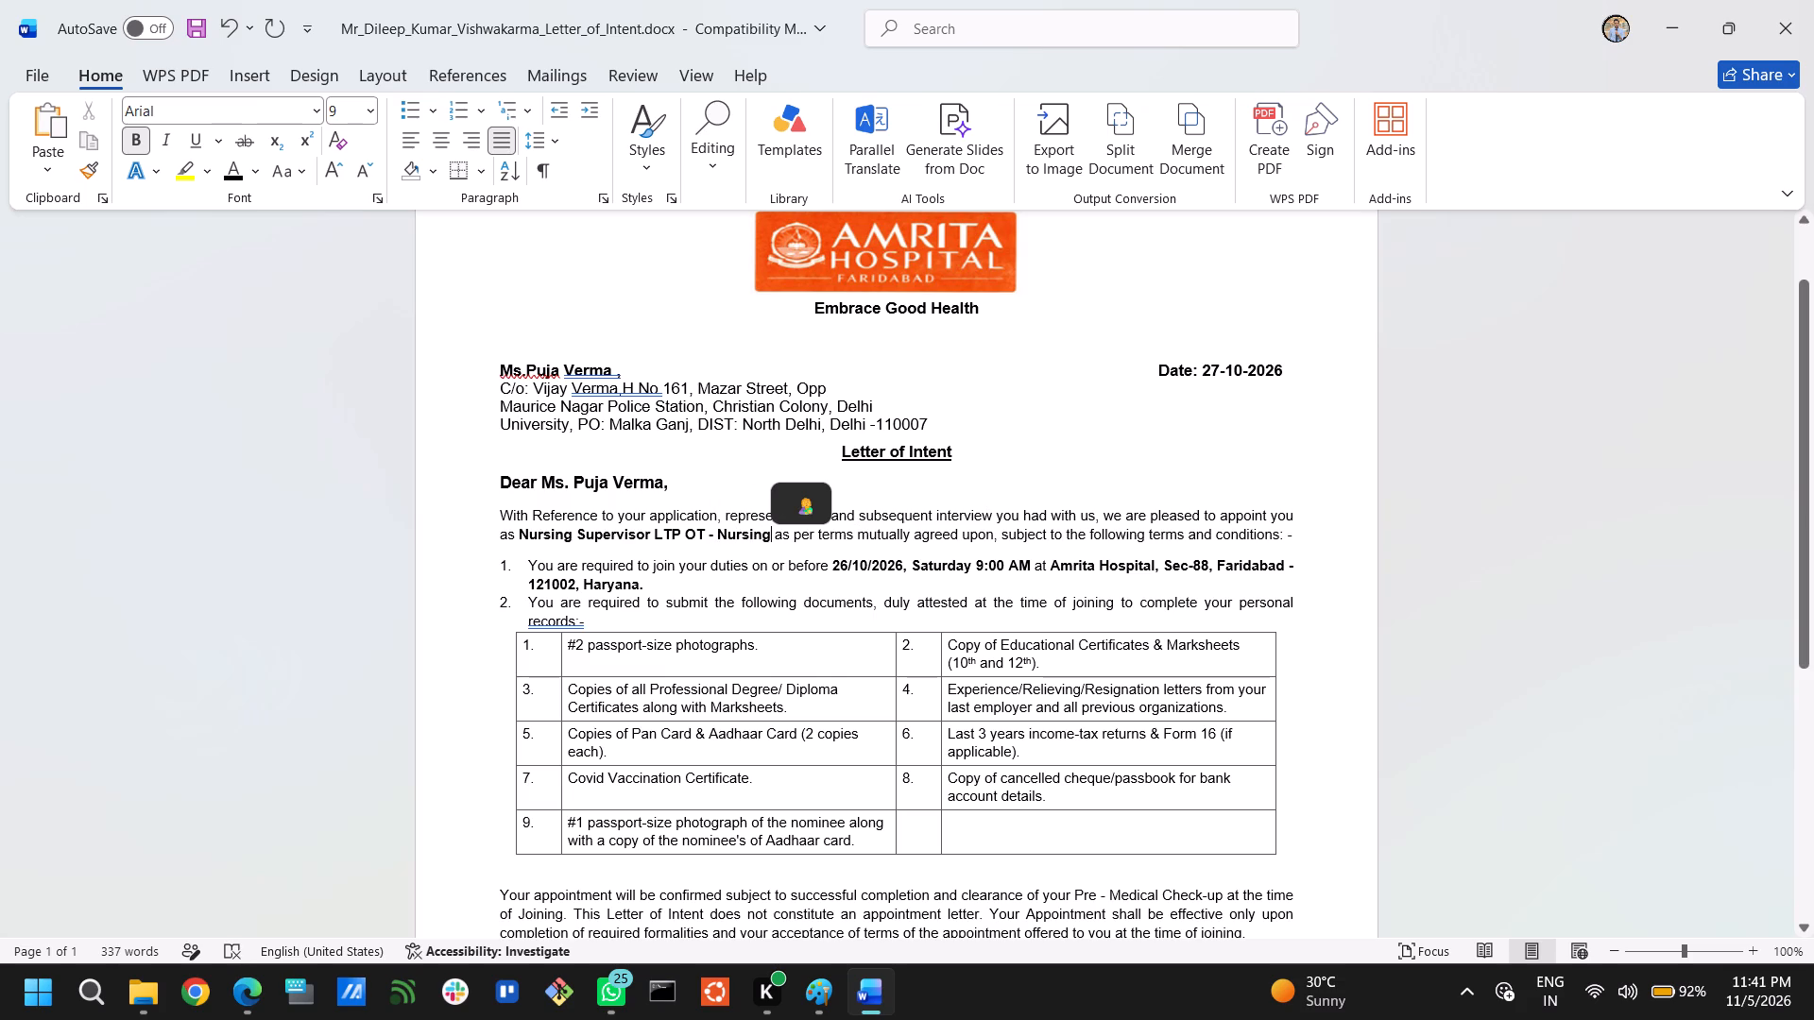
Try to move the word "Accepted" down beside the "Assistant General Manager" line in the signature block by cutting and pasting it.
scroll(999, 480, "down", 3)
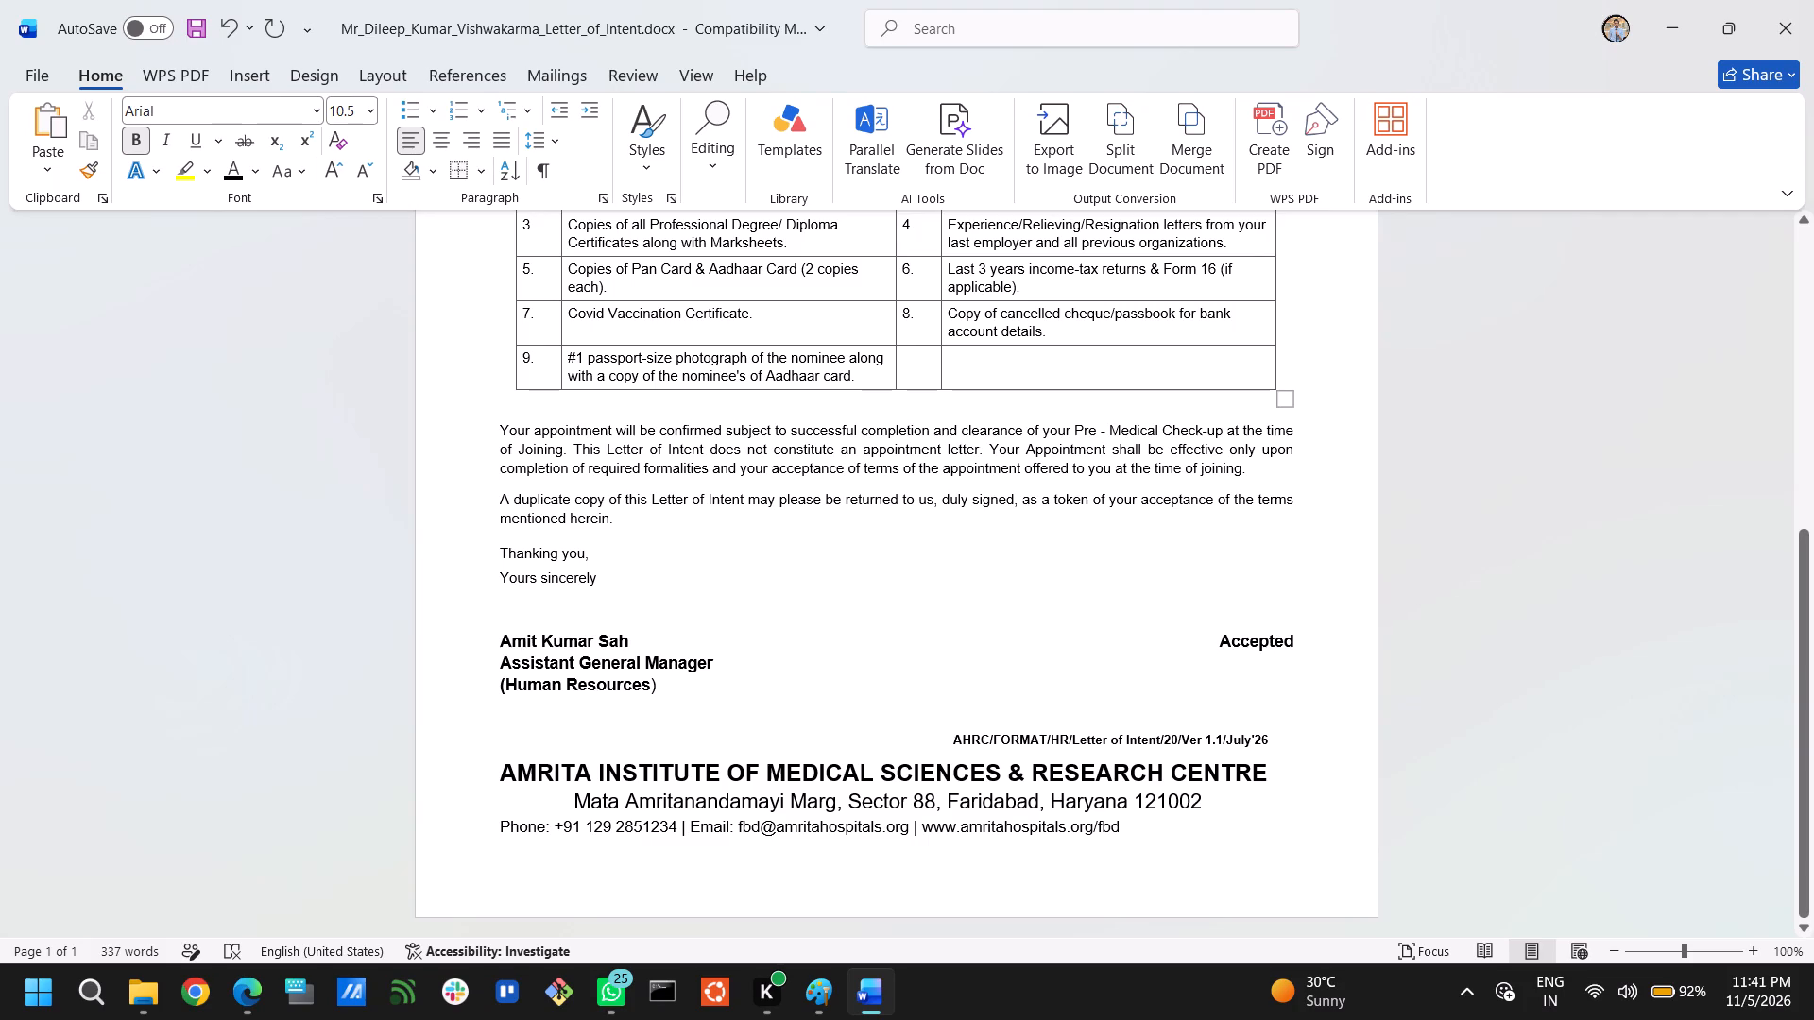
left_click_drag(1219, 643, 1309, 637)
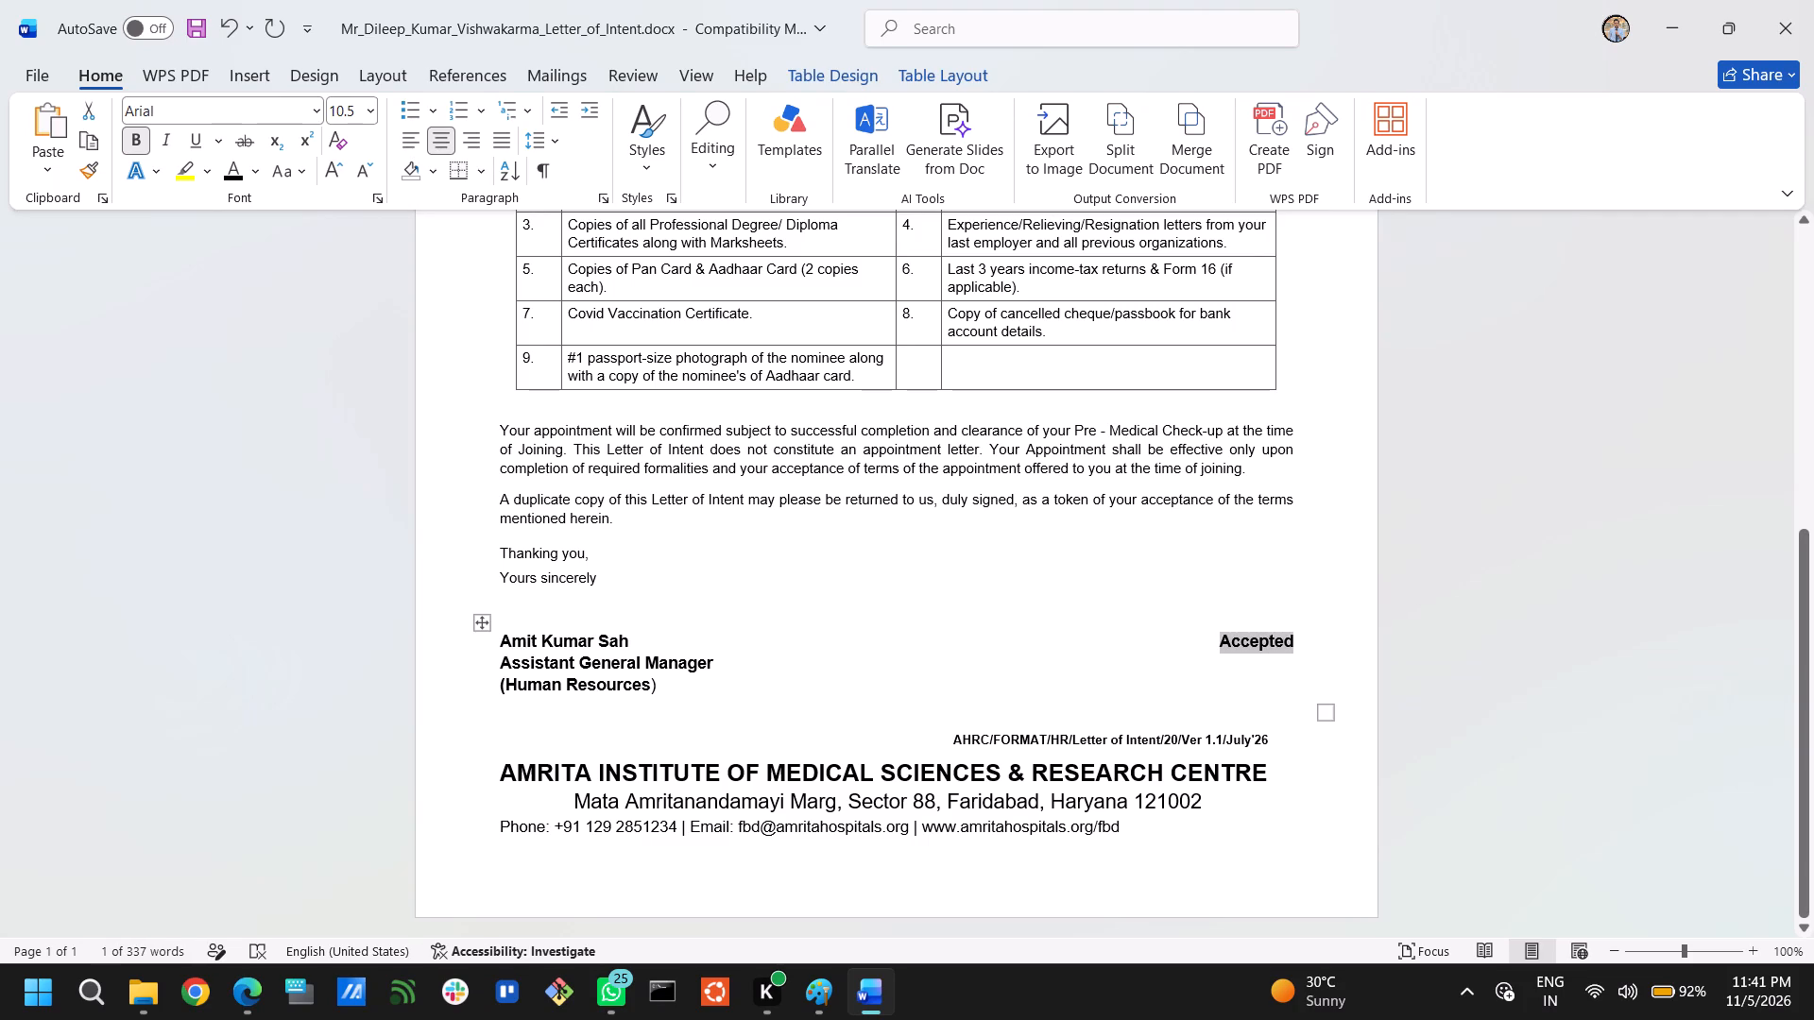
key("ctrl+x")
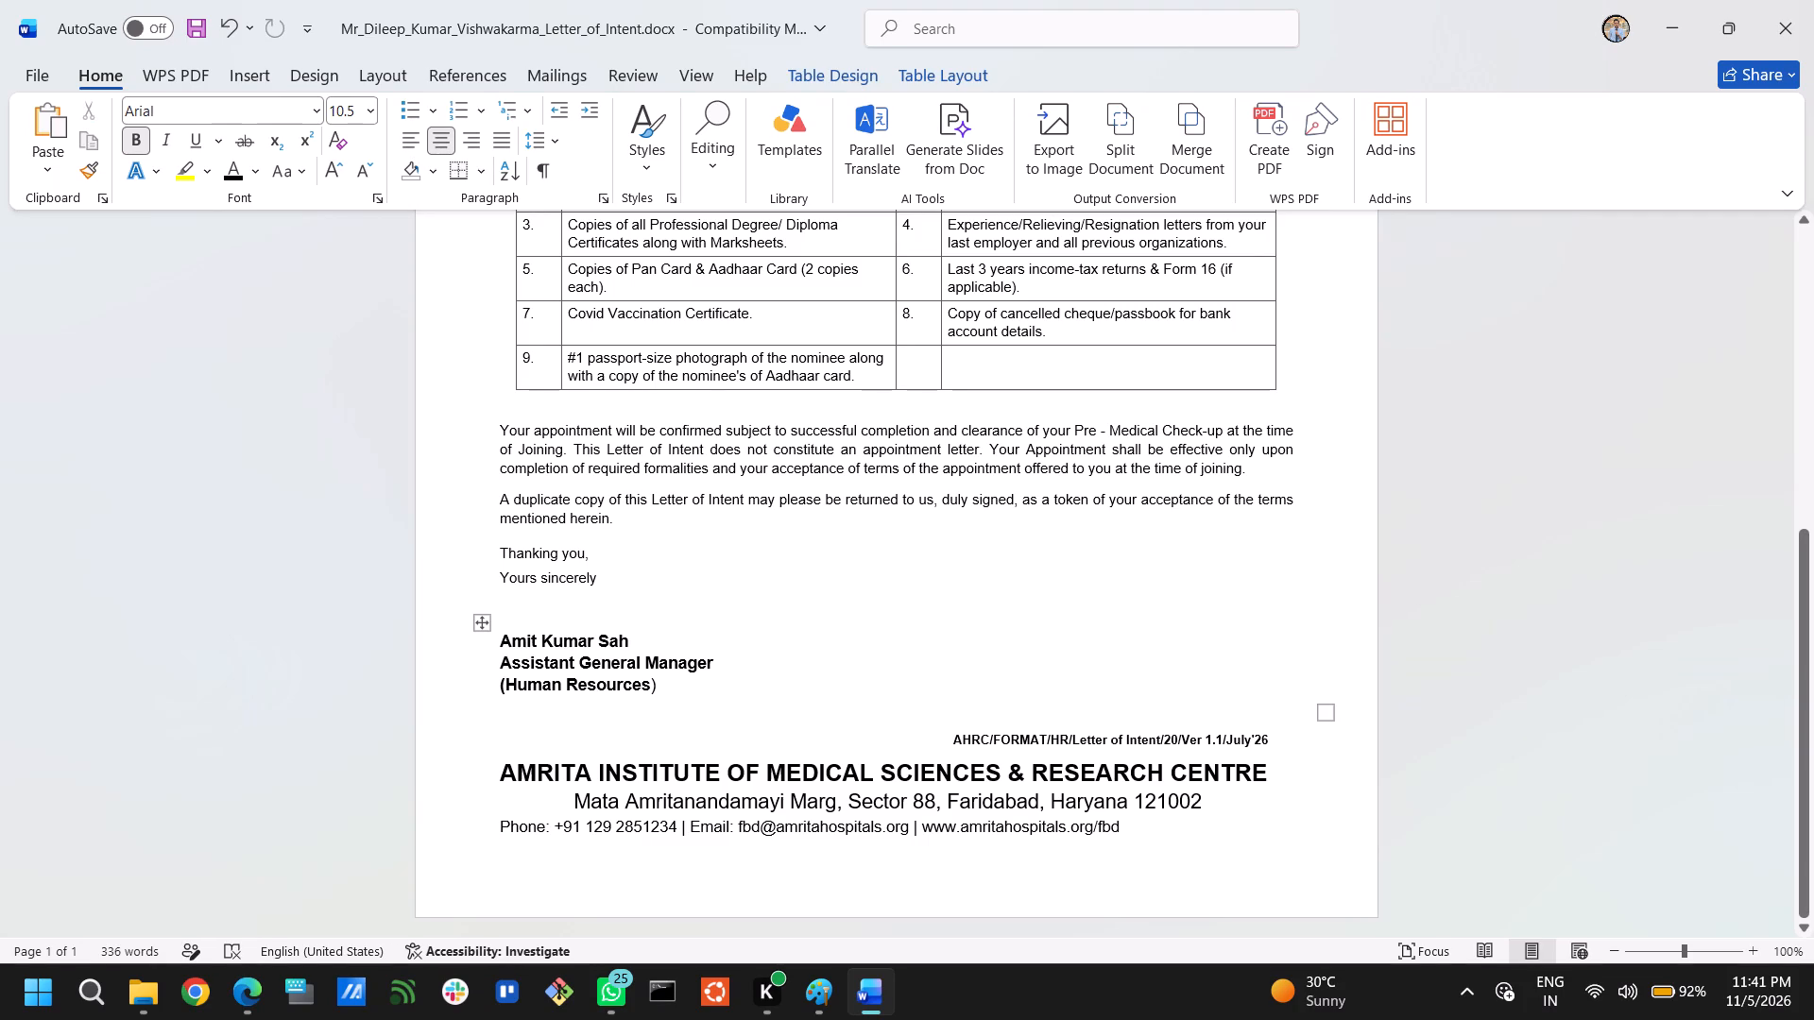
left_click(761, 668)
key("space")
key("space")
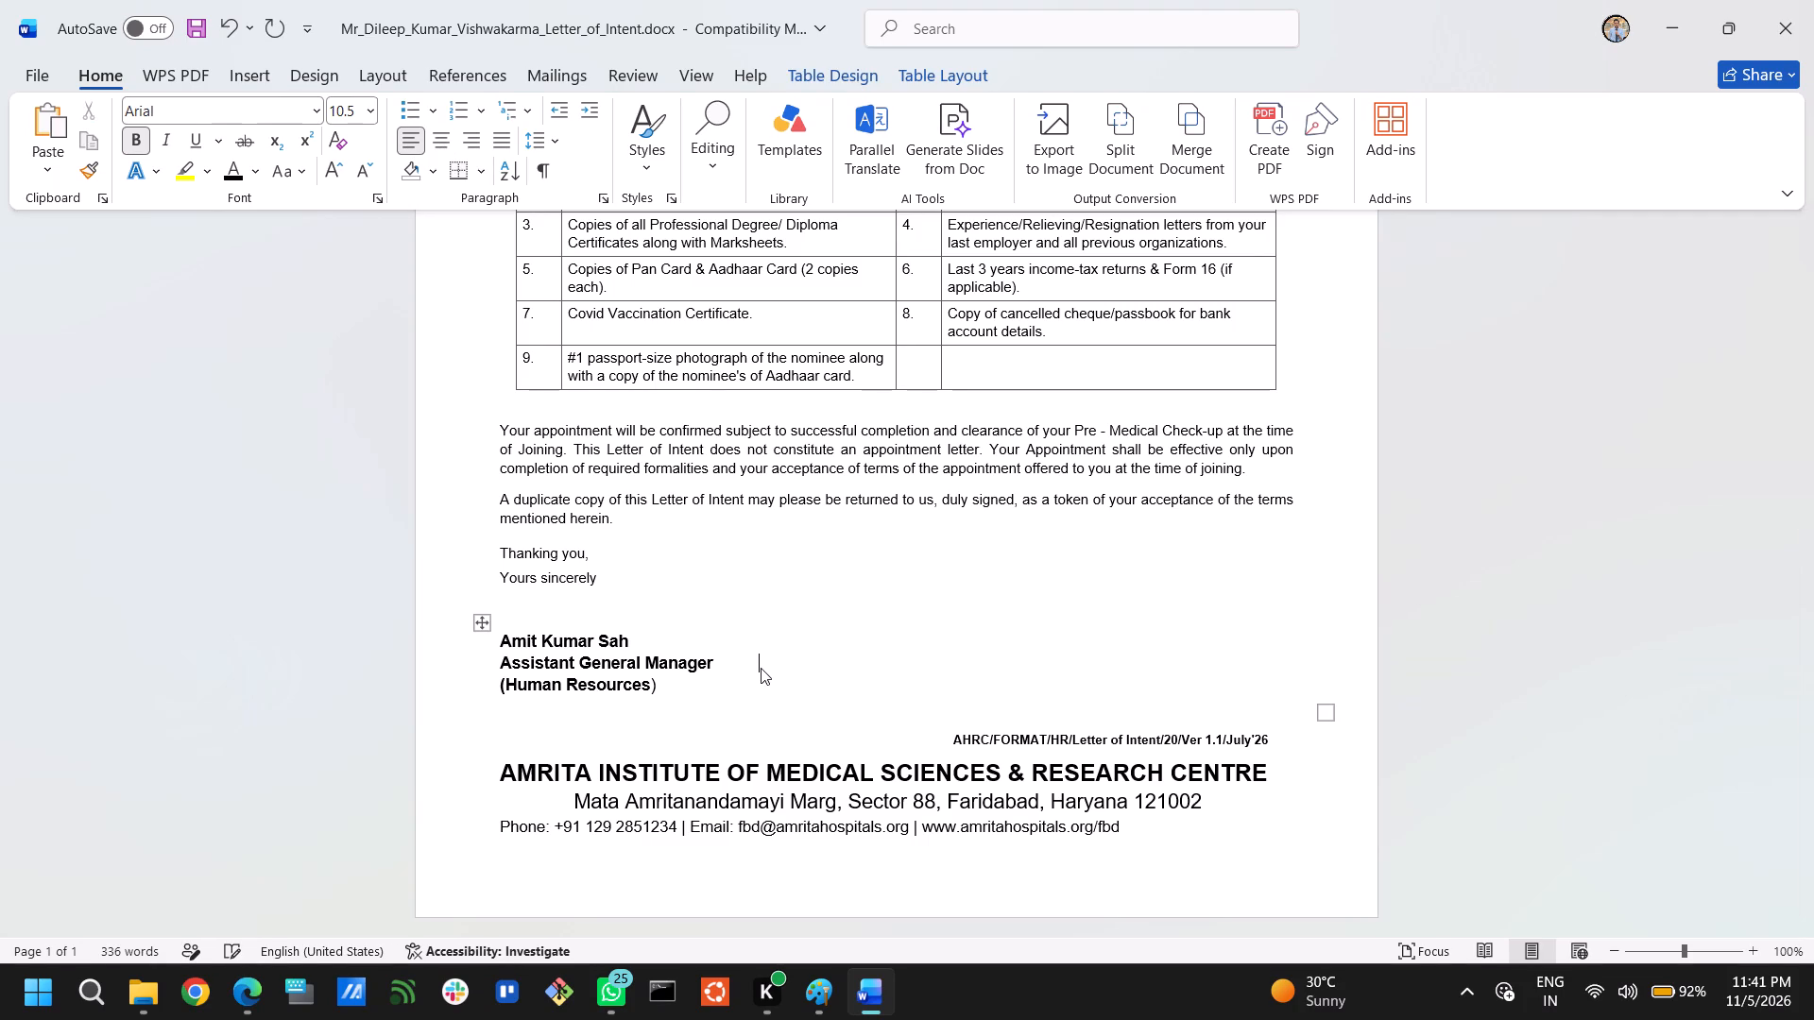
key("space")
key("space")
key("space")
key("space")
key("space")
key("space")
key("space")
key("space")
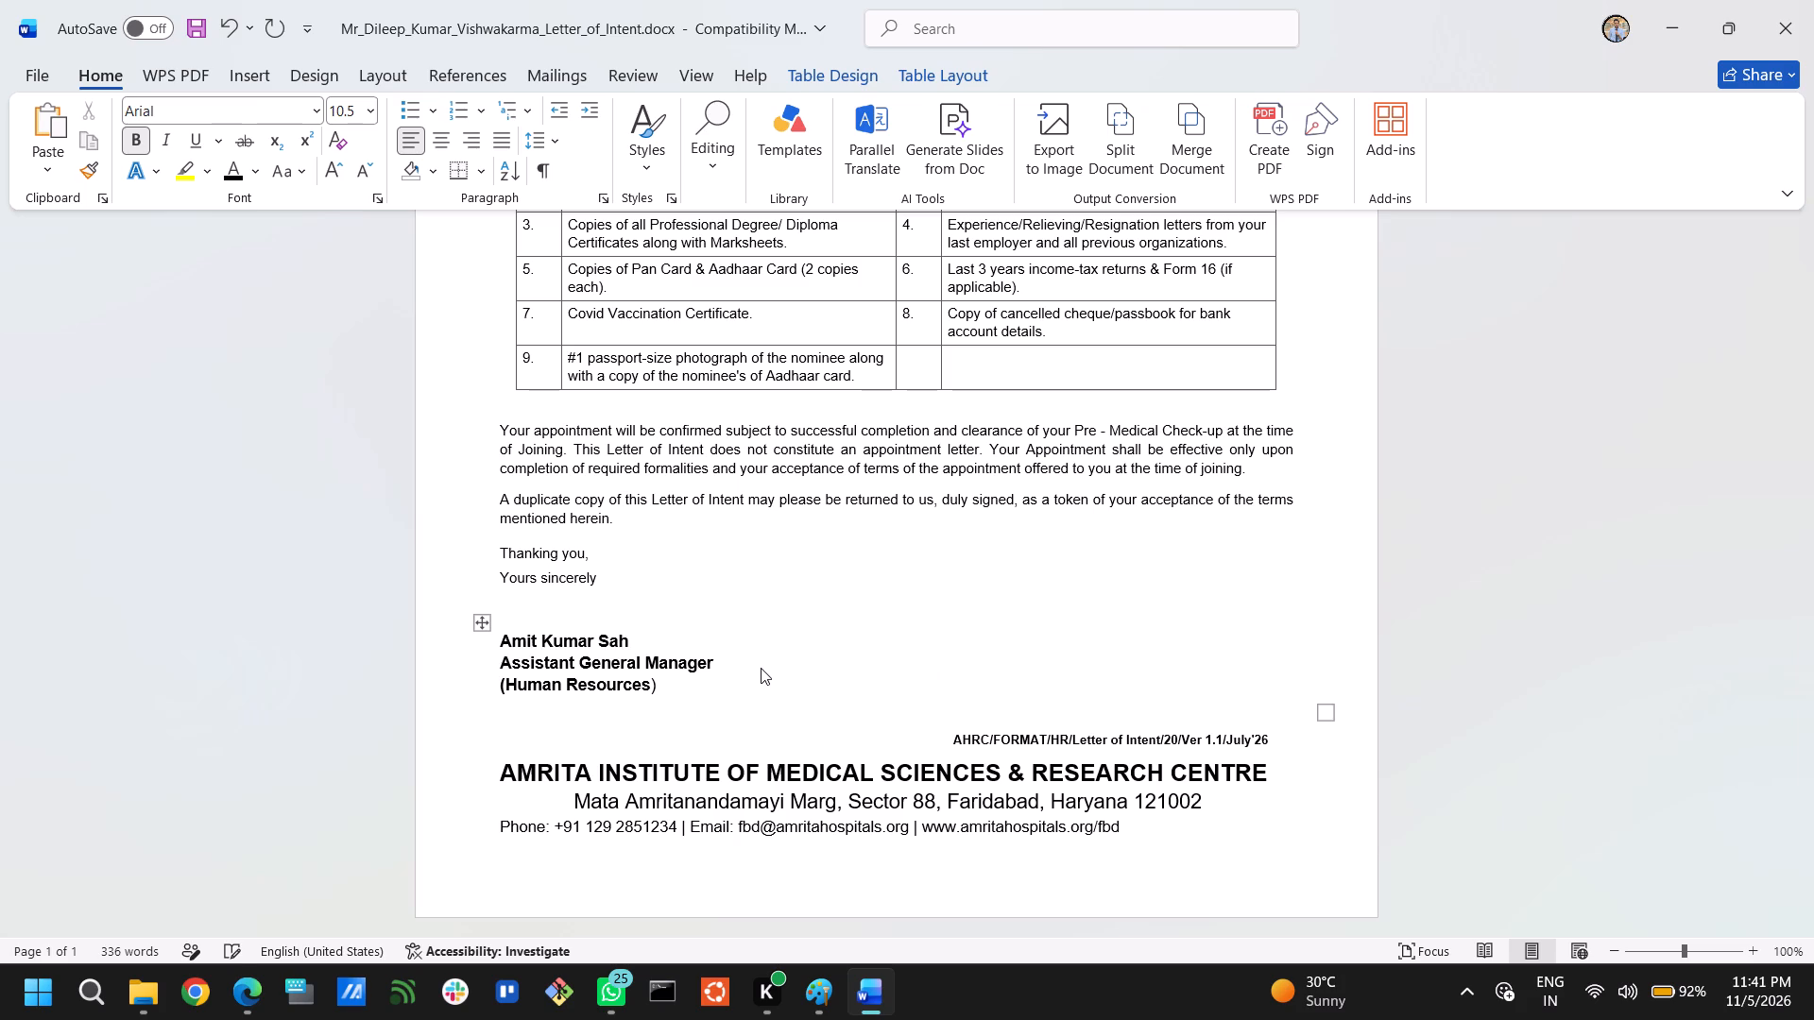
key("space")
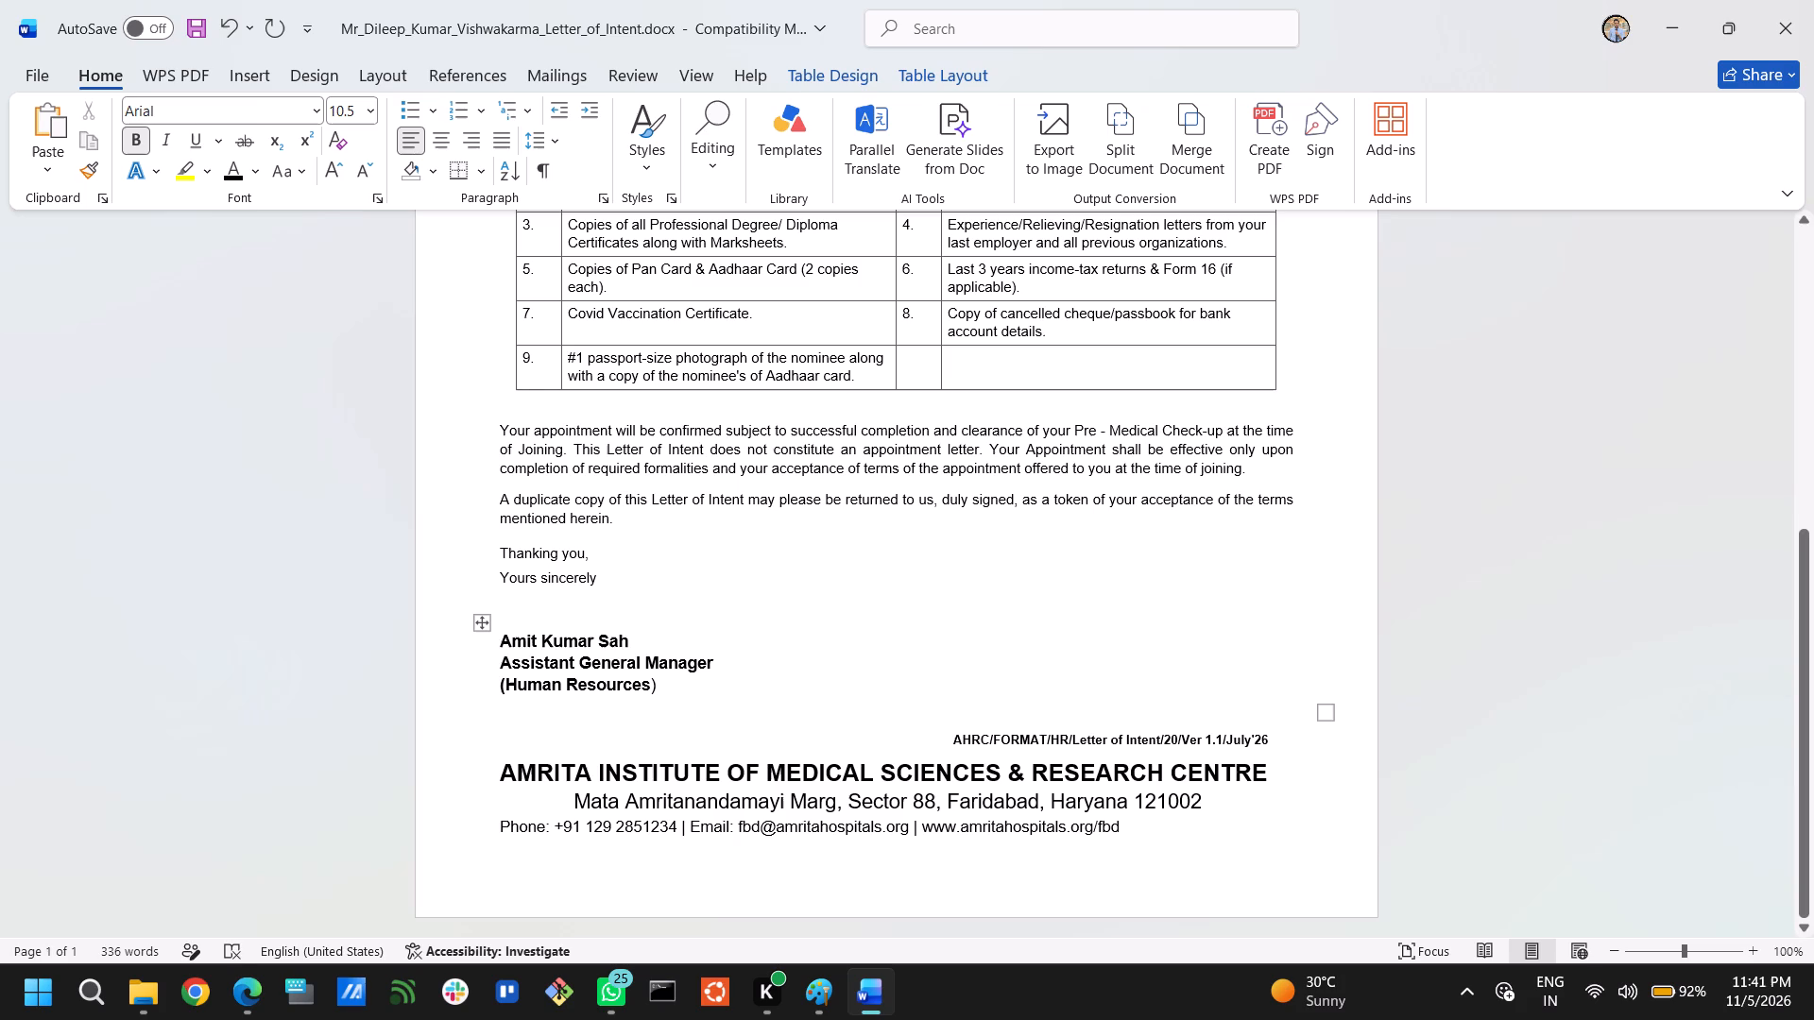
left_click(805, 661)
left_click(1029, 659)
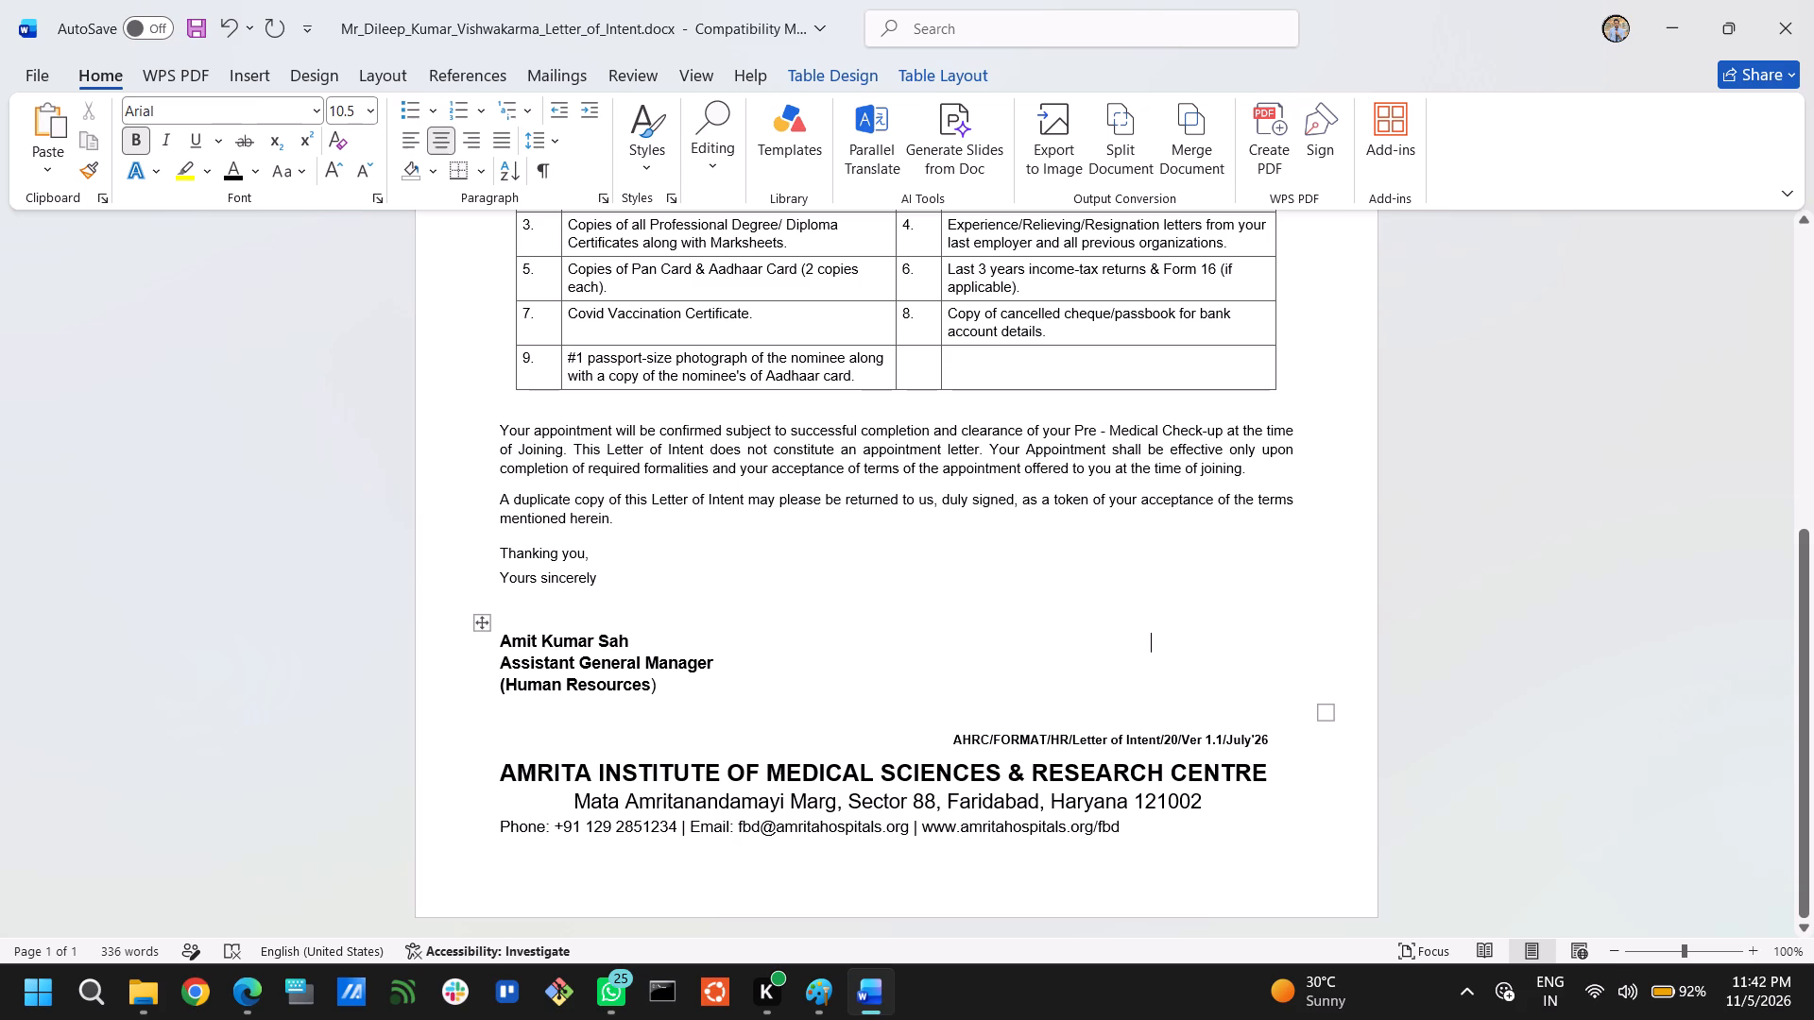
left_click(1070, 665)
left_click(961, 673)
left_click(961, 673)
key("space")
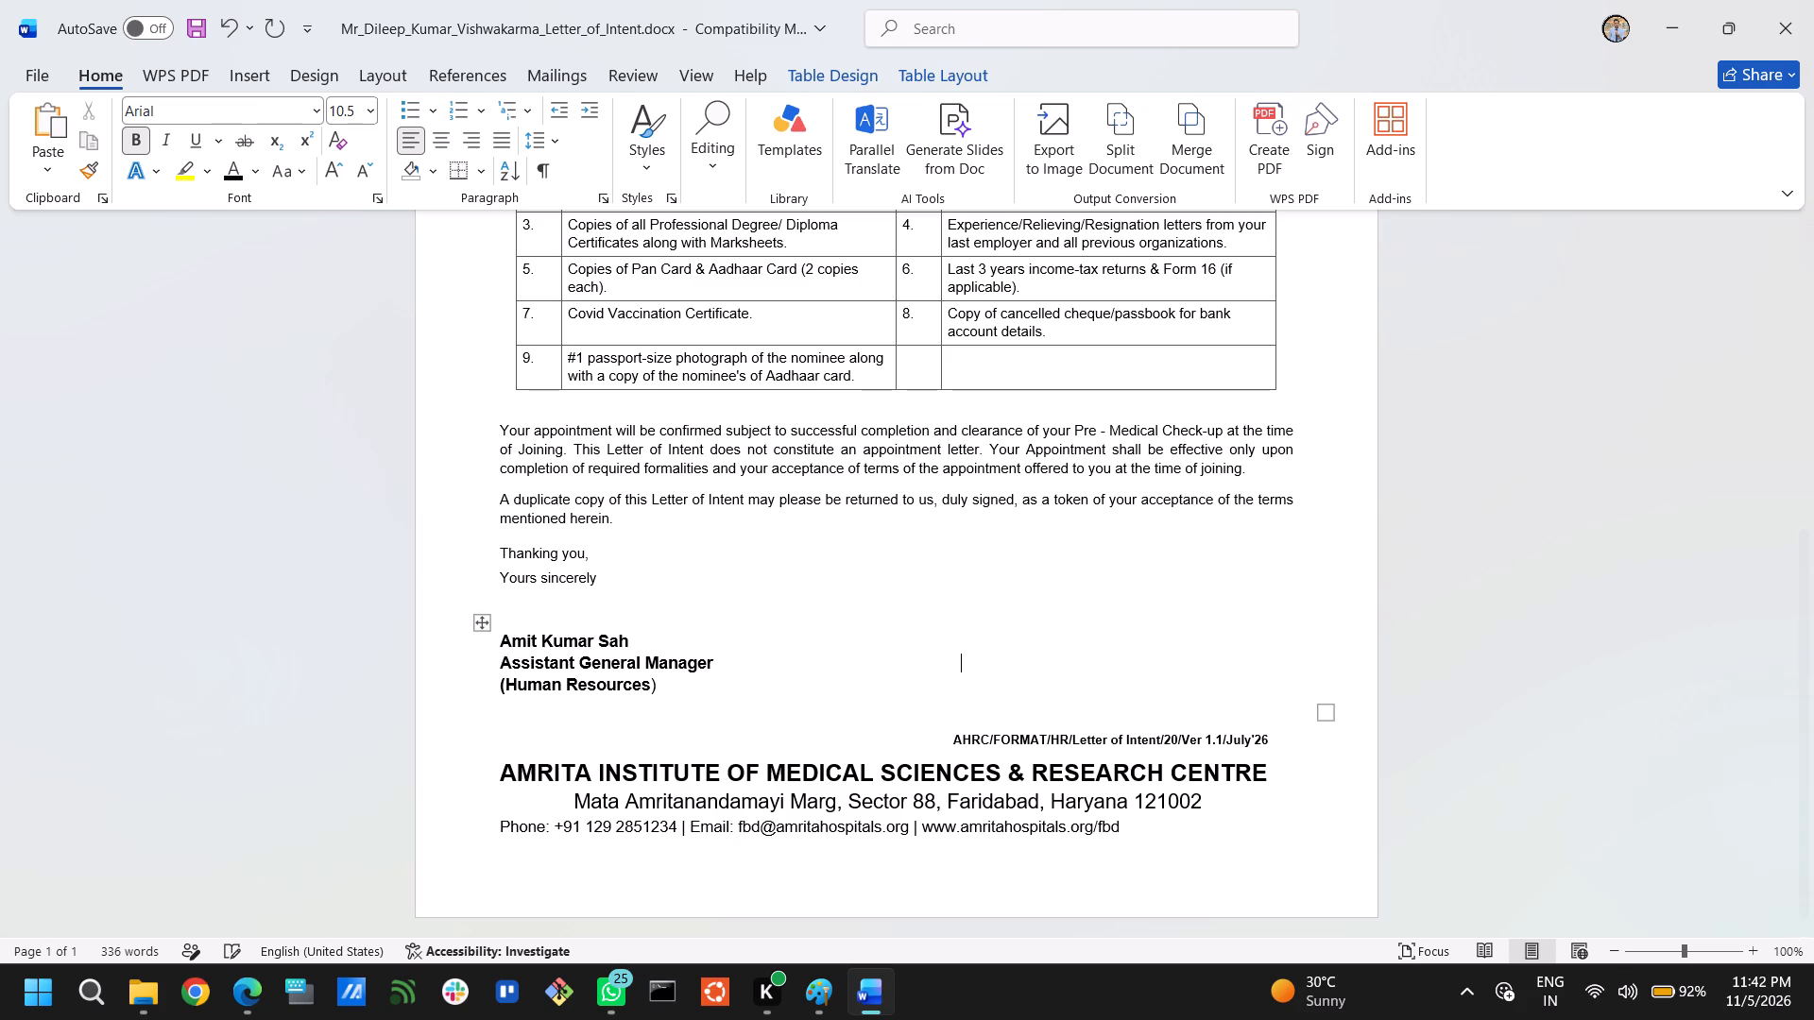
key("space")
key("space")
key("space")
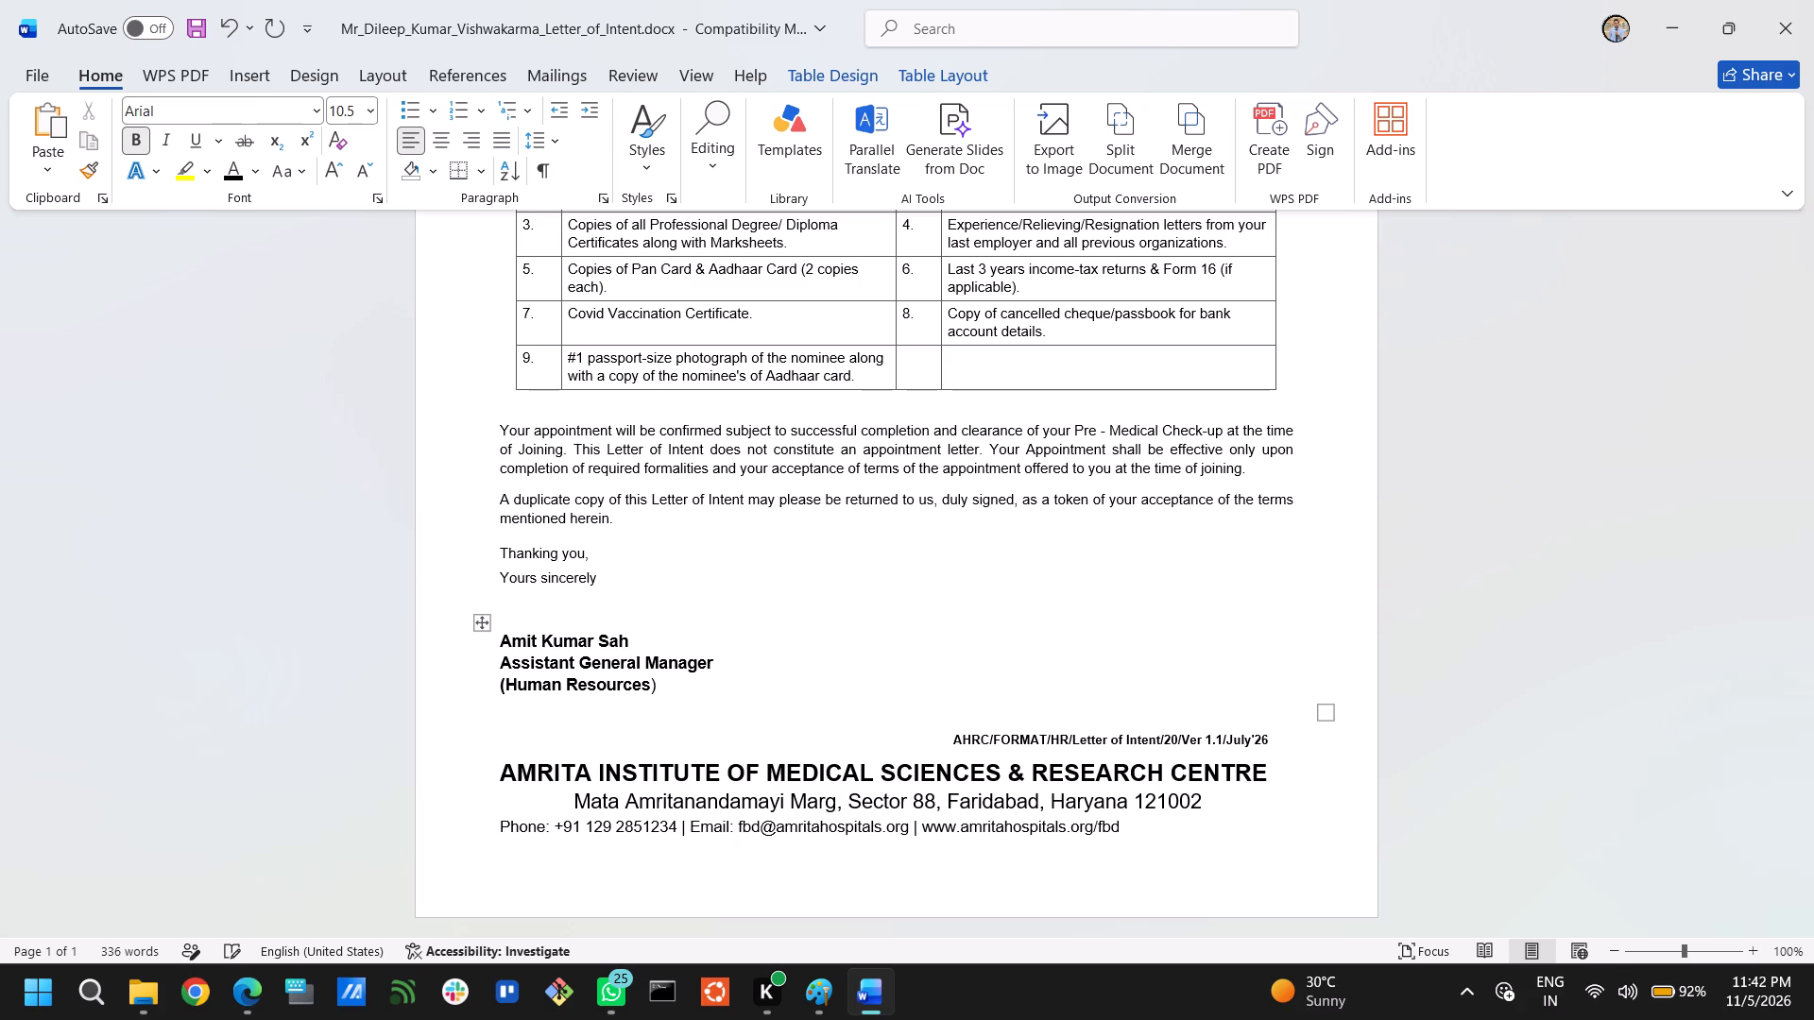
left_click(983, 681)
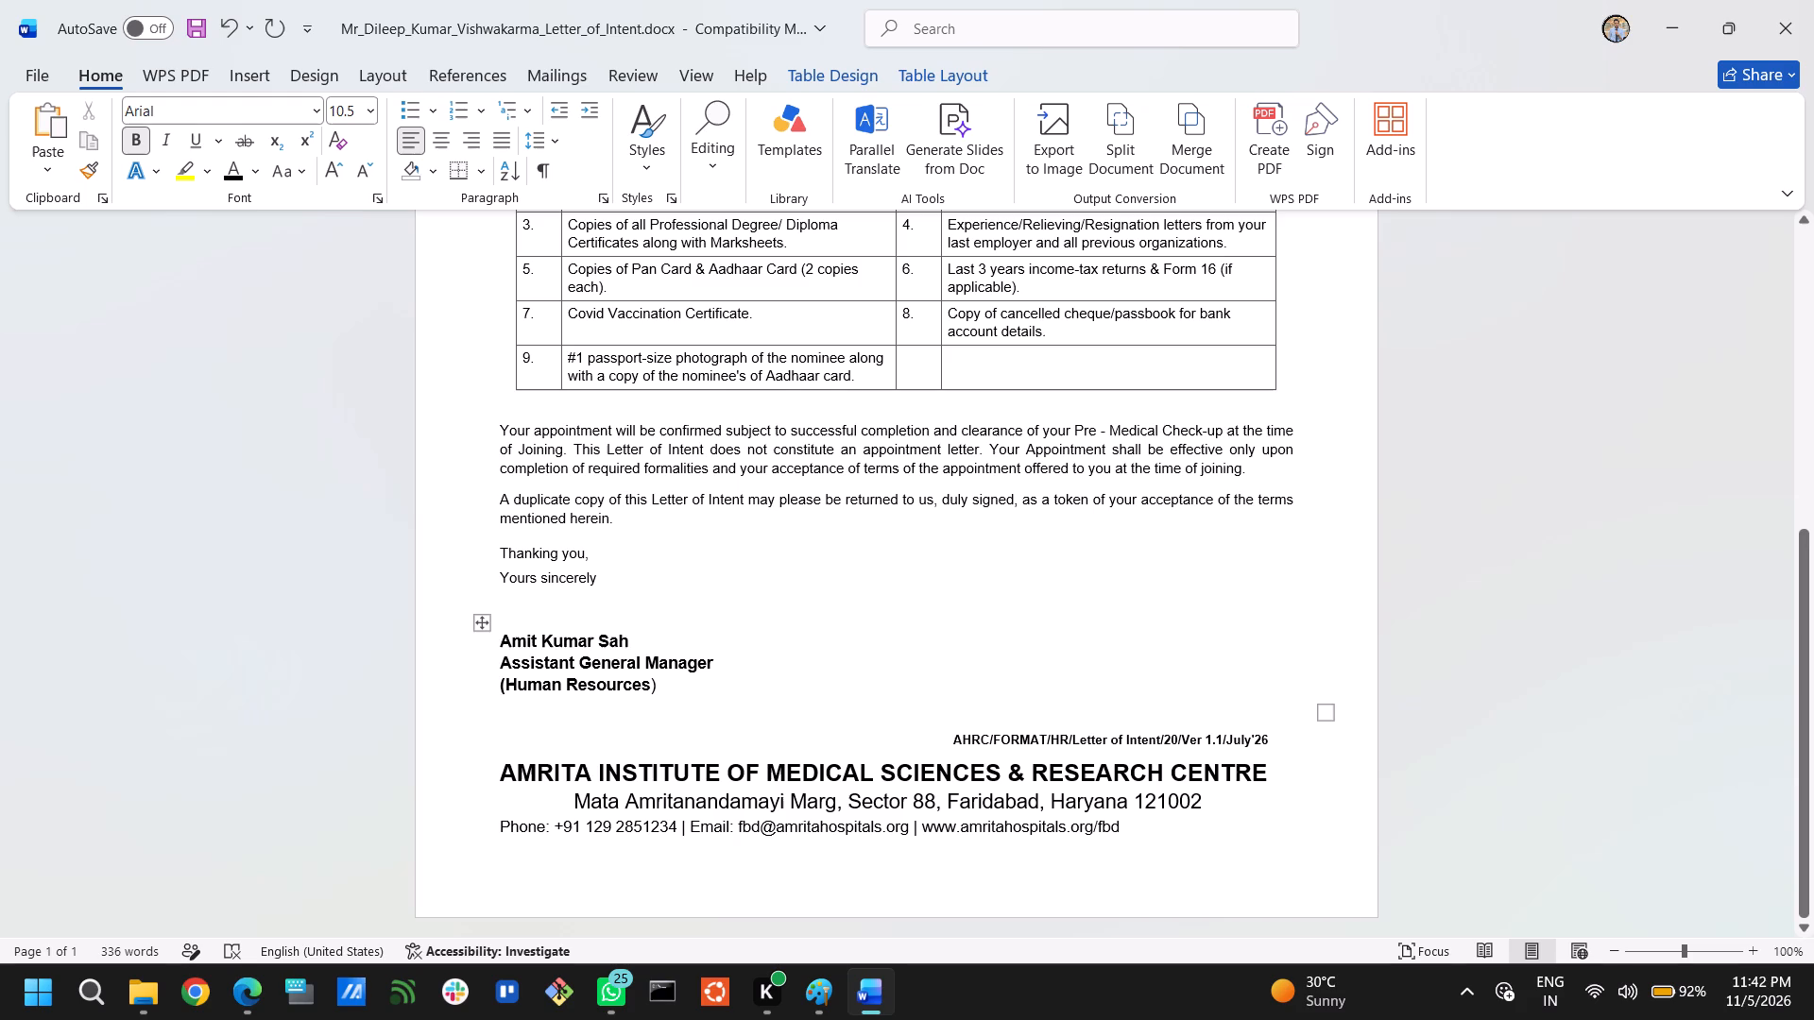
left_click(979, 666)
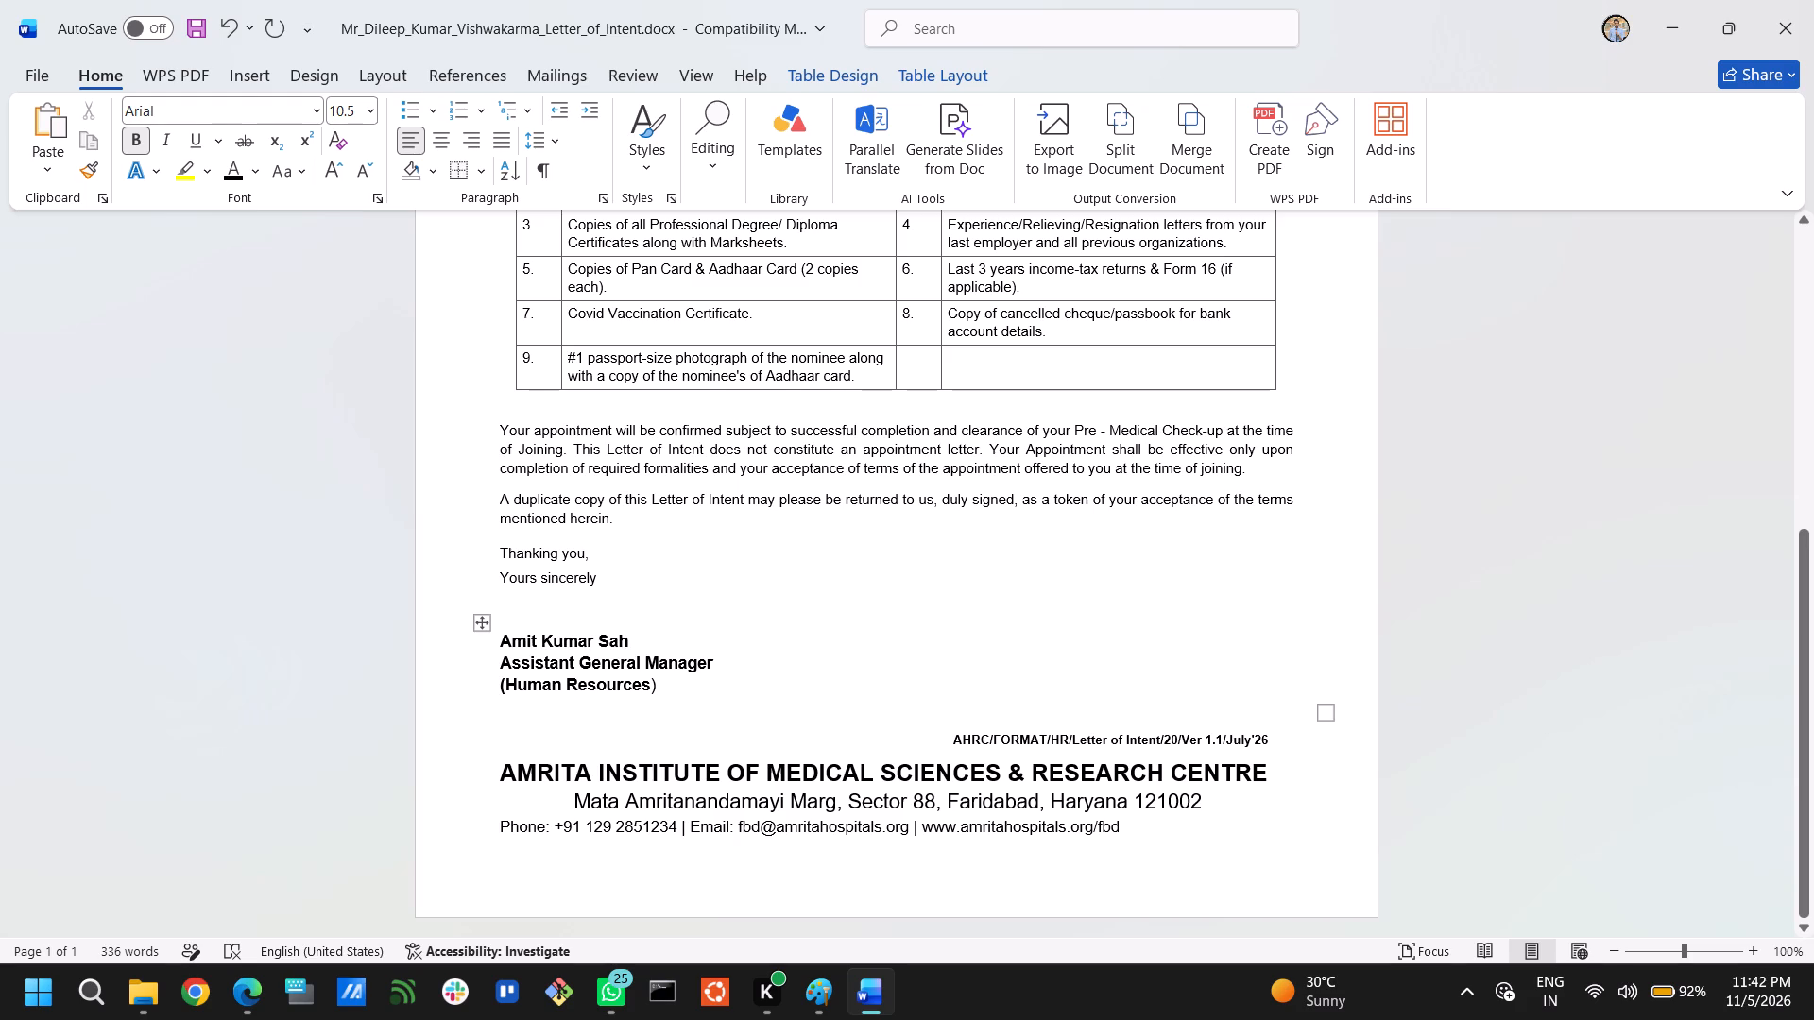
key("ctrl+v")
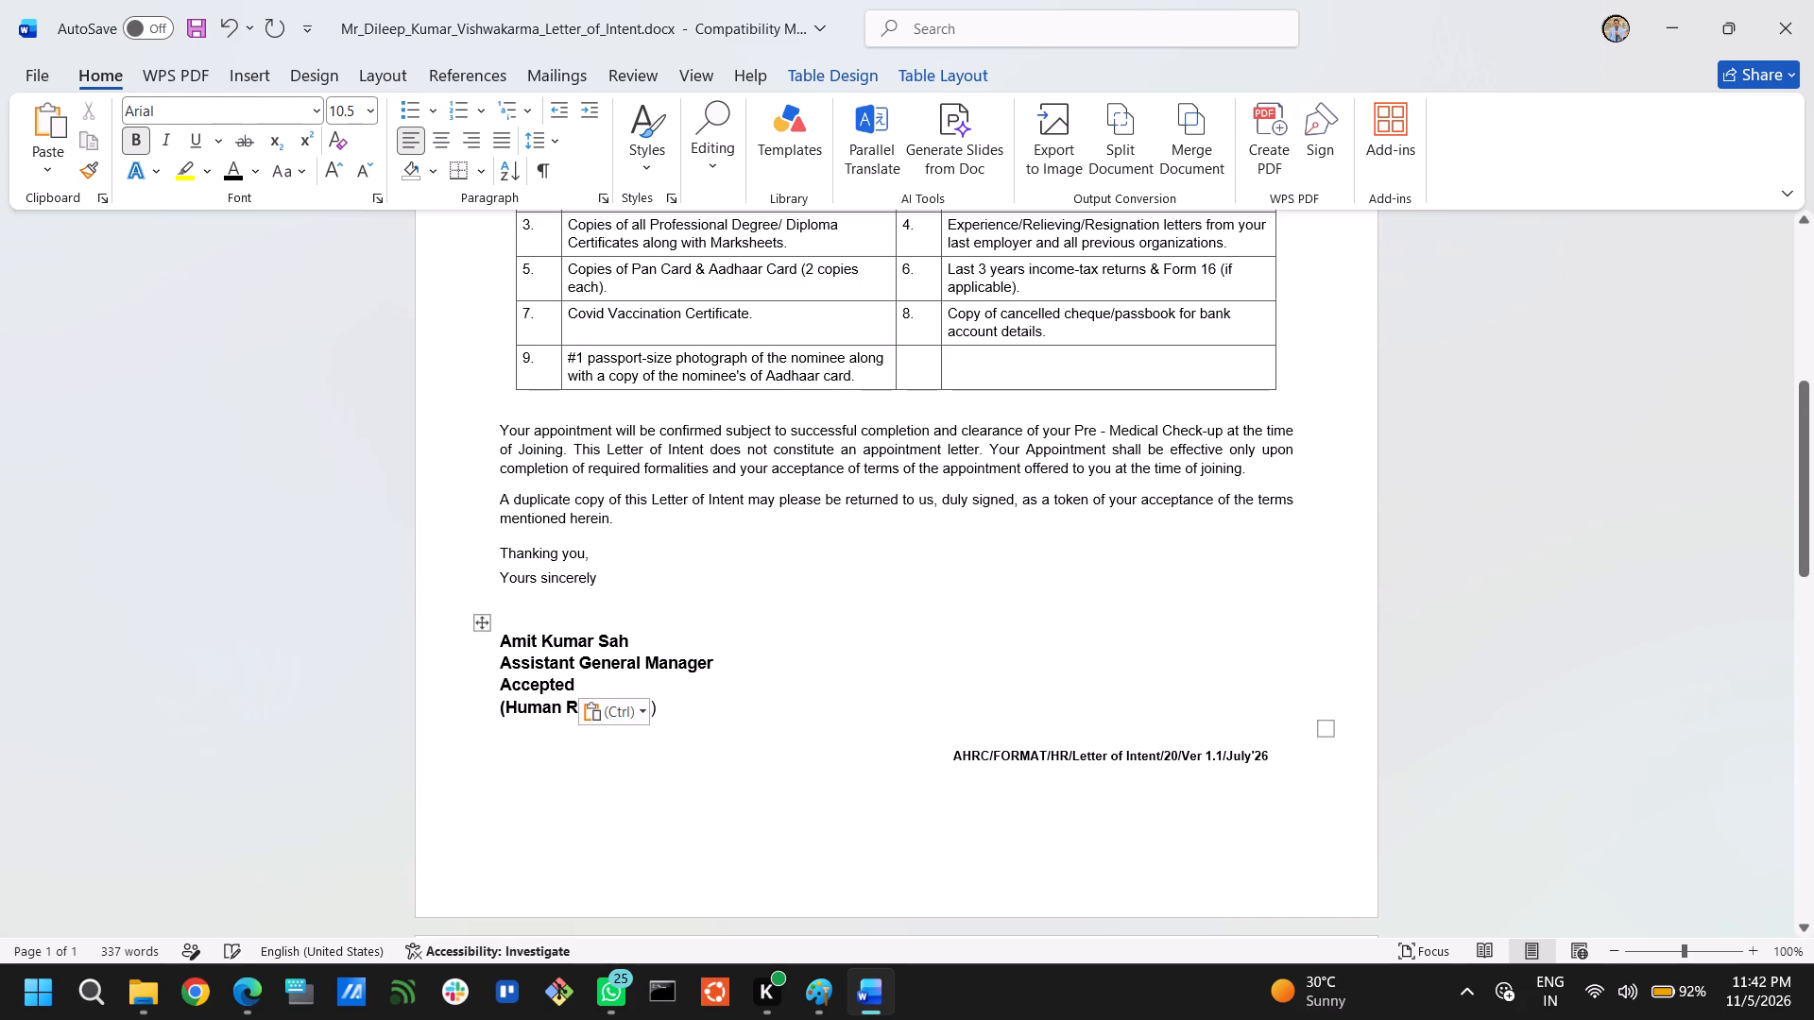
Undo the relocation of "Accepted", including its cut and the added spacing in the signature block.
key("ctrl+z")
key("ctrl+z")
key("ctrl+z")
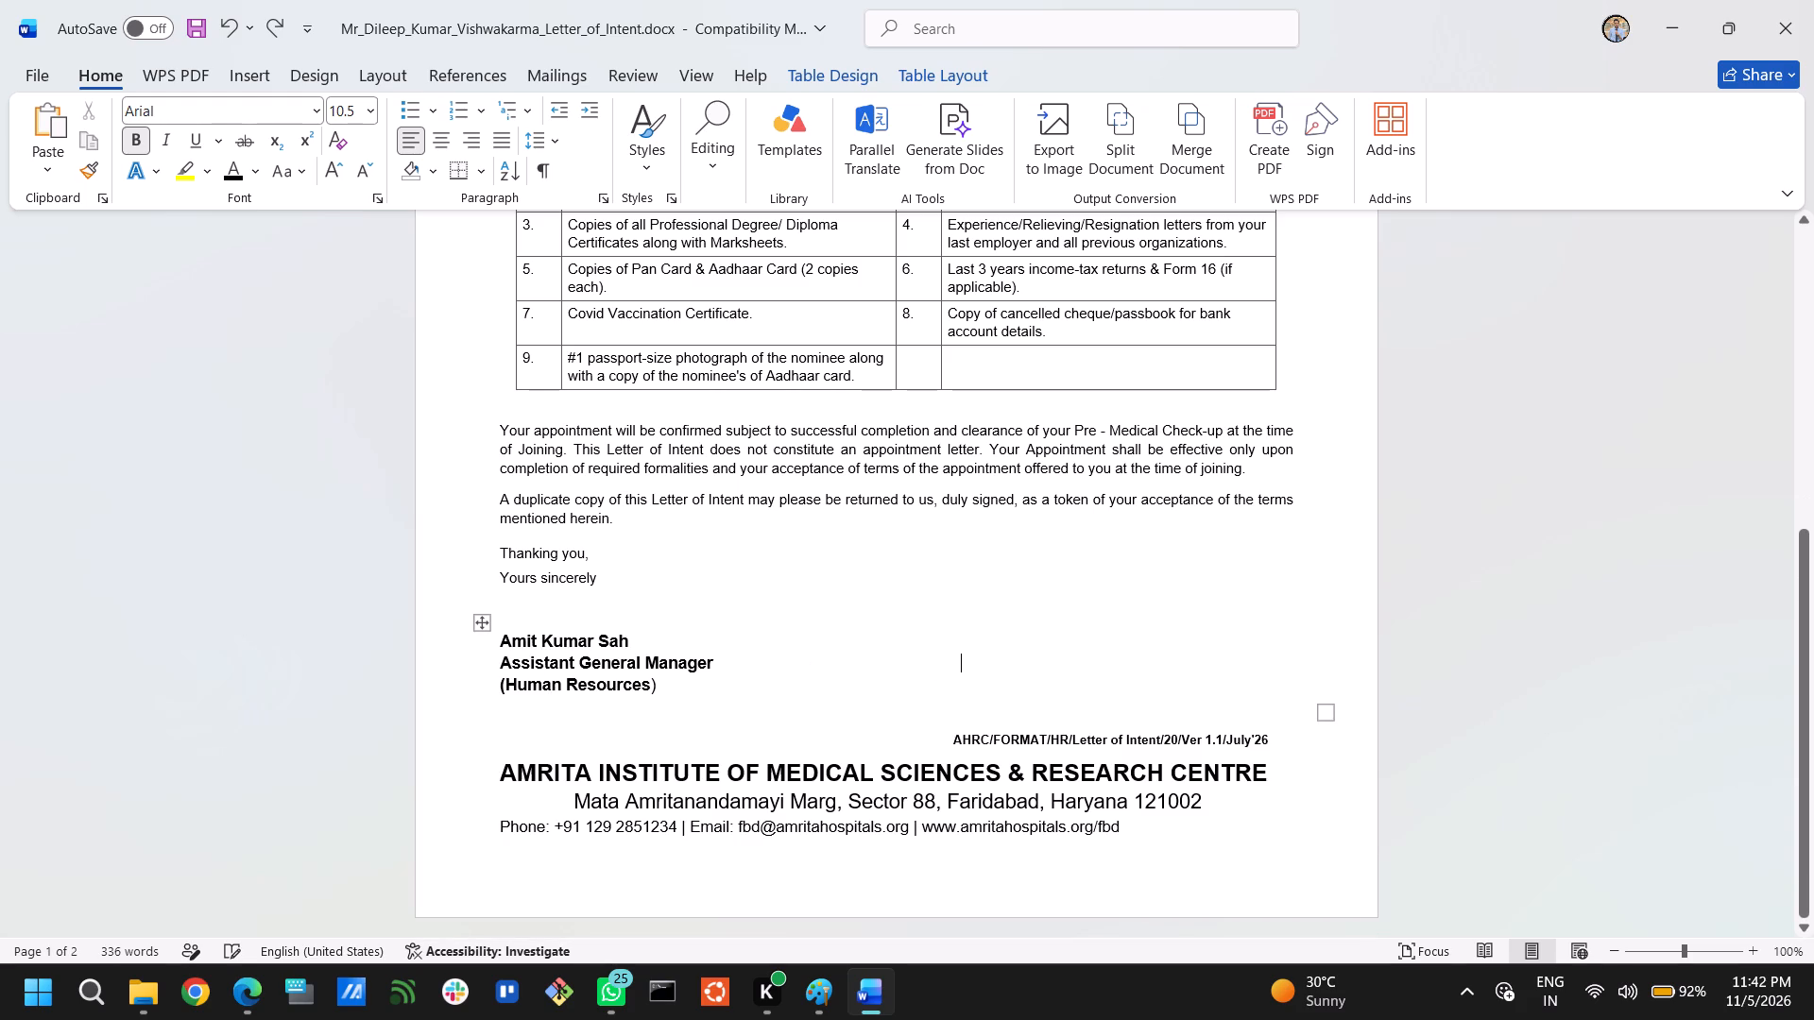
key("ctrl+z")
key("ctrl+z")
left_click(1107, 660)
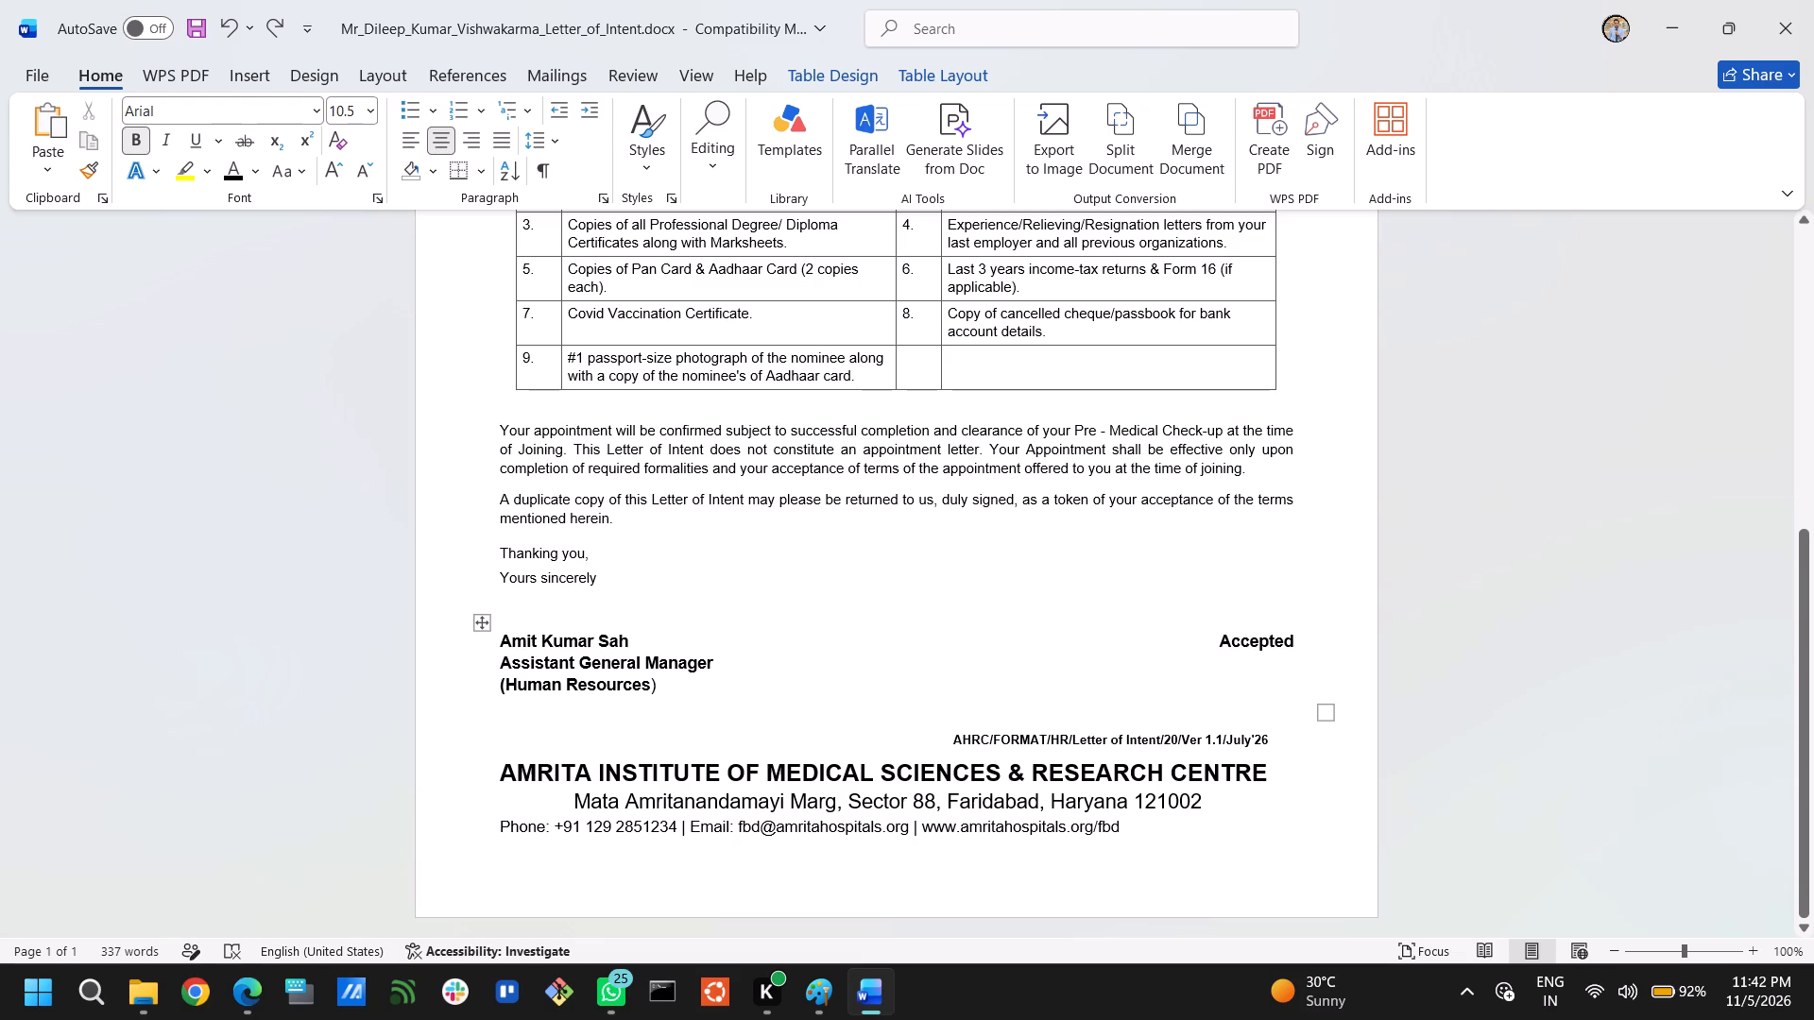
Switch to Edge and check the signature block layout in the reference letter of intent PDF.
left_click(253, 995)
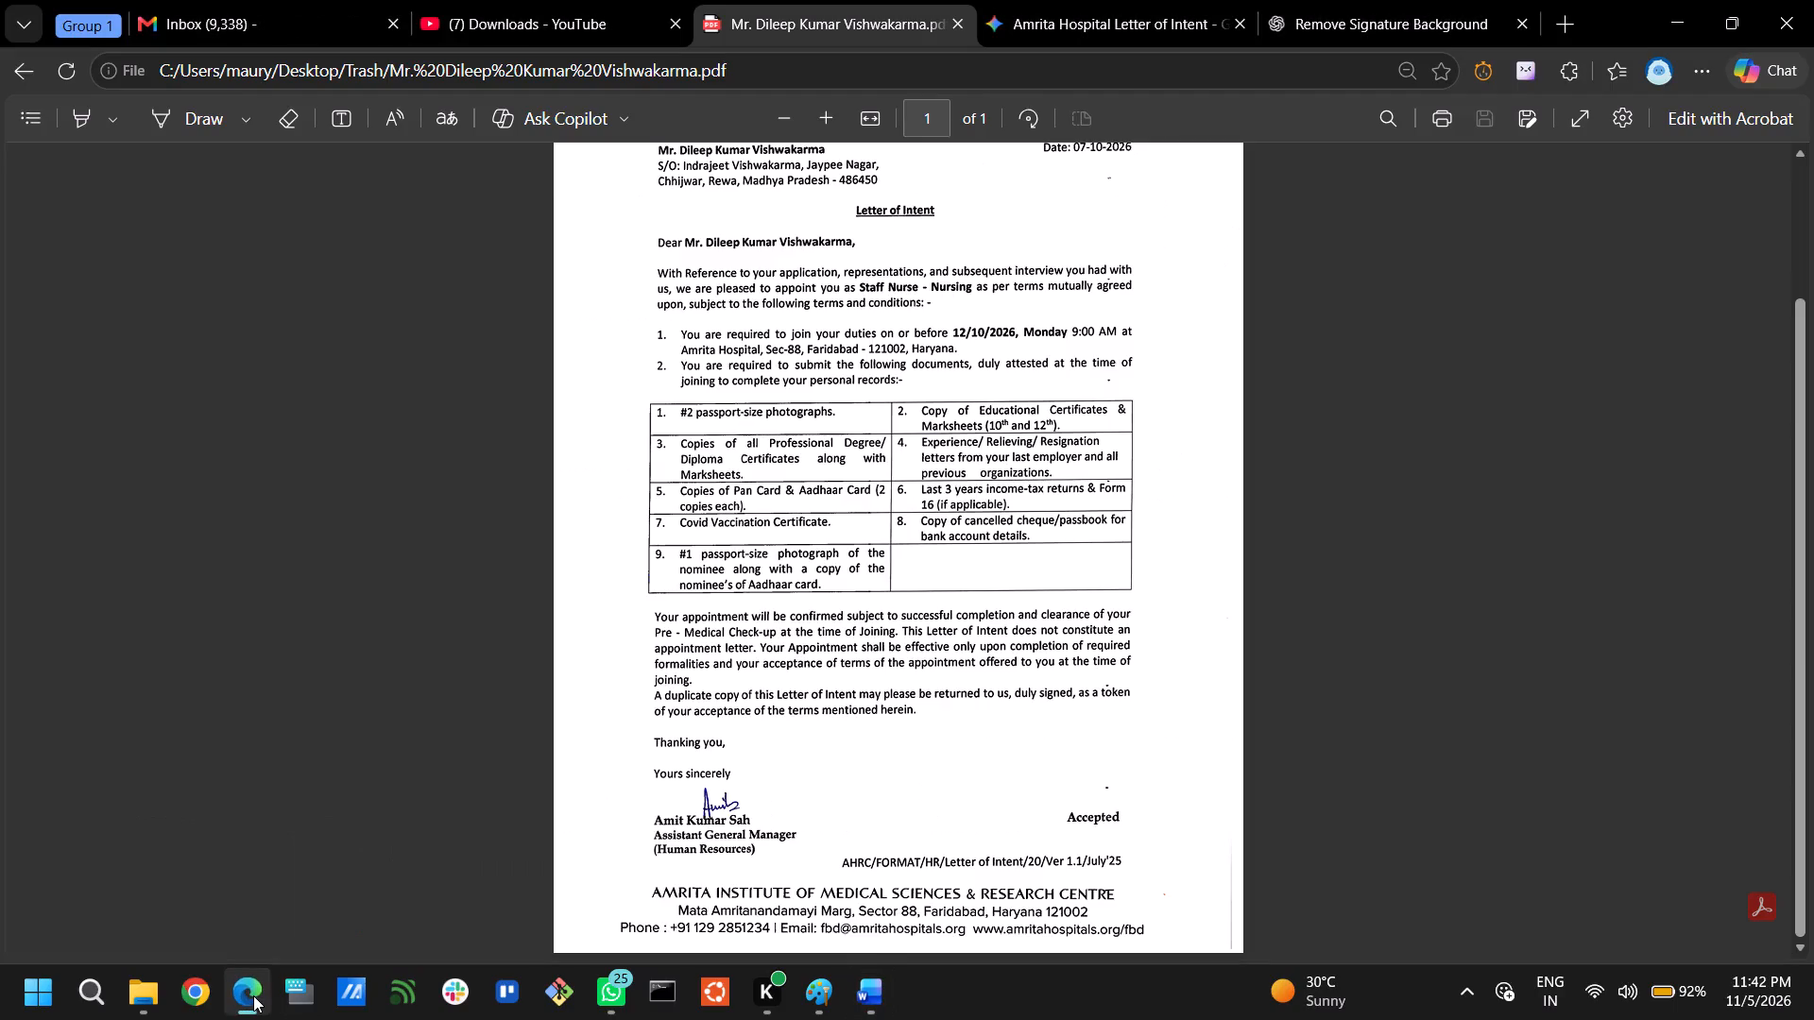
left_click(253, 995)
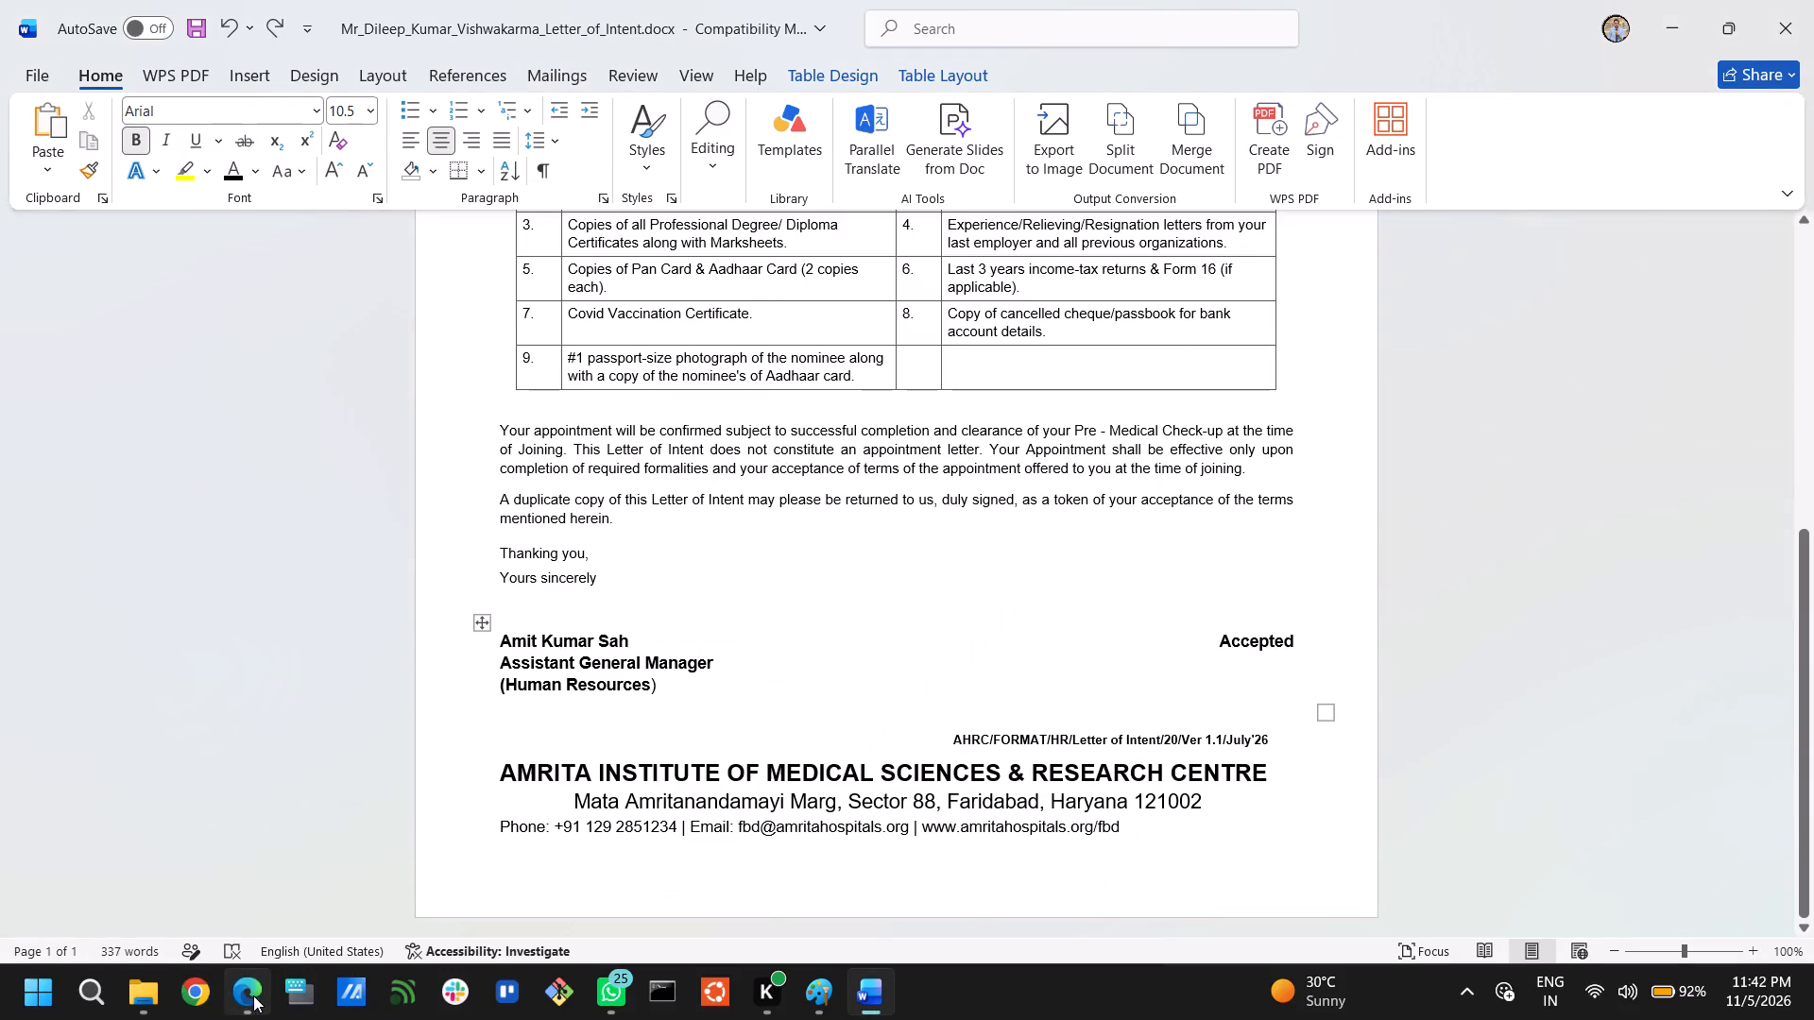
left_click(253, 995)
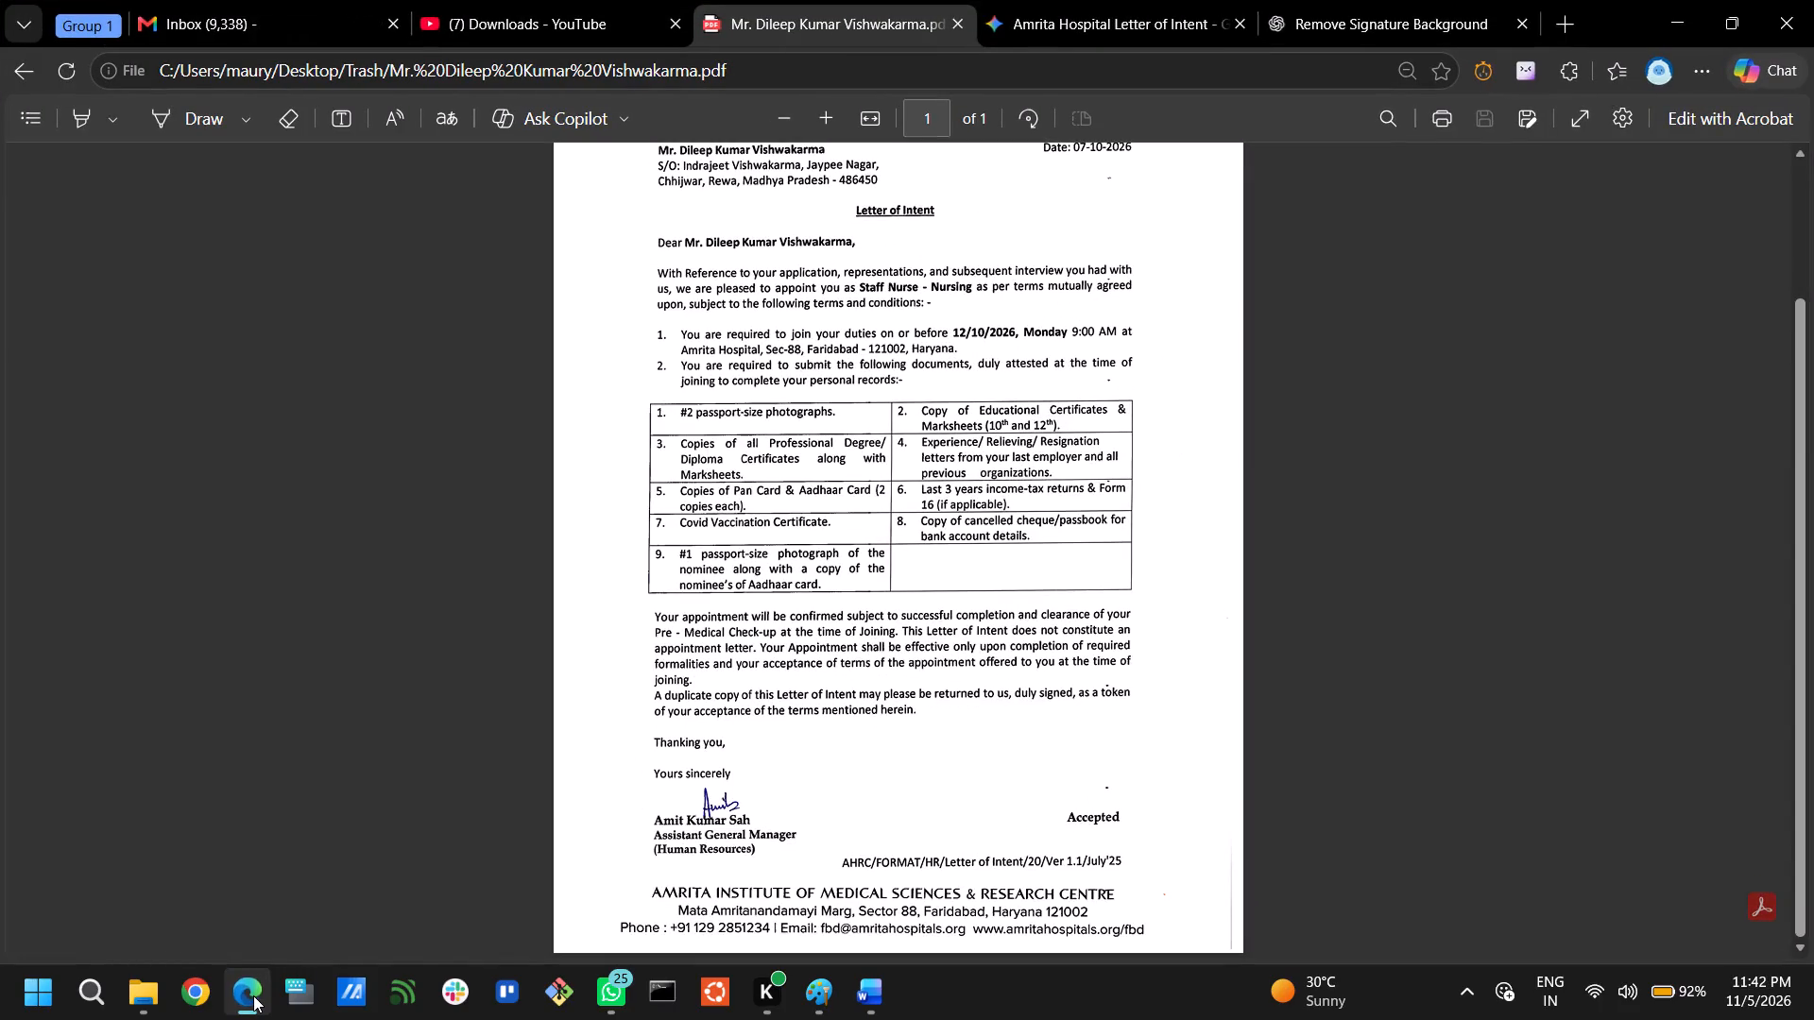
Switch back to Word, select the footer line "AMRITA INSTITUTE OF MEDICAL SCIENCES & RESEARCH CENTRE" and examine font previews for a match to the reference.
left_click(253, 995)
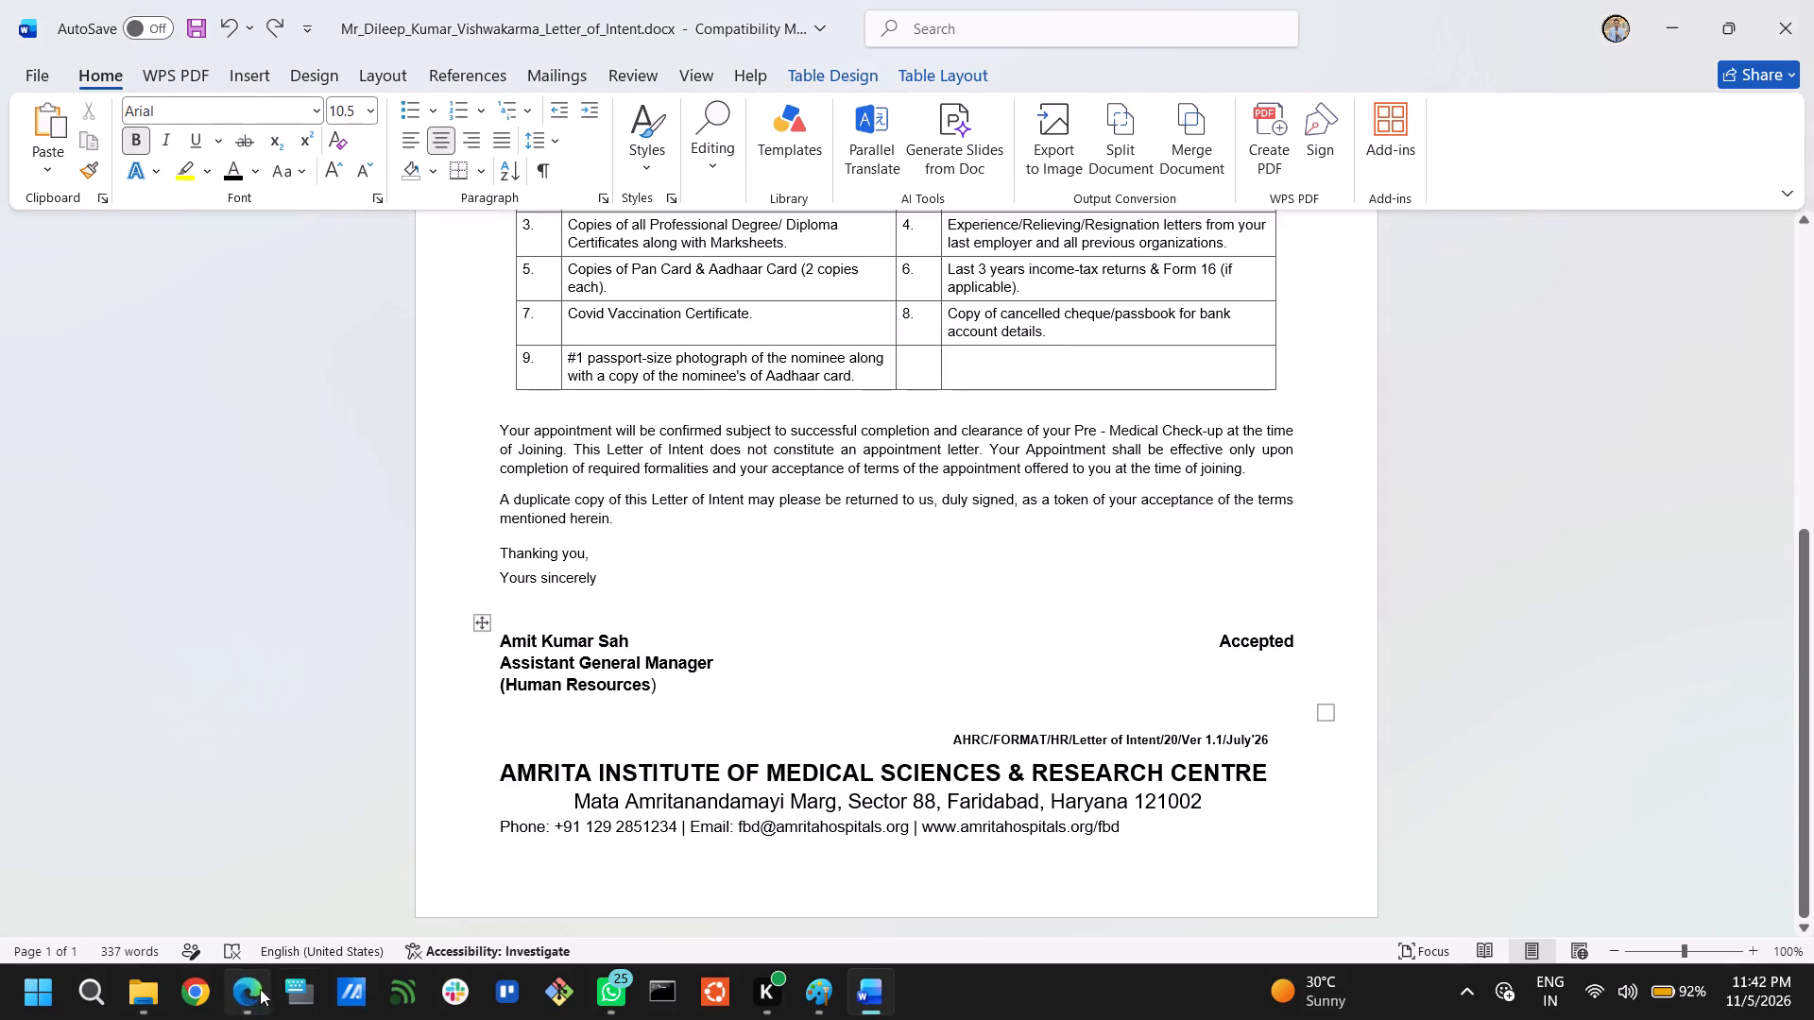
left_click_drag(492, 775, 1095, 774)
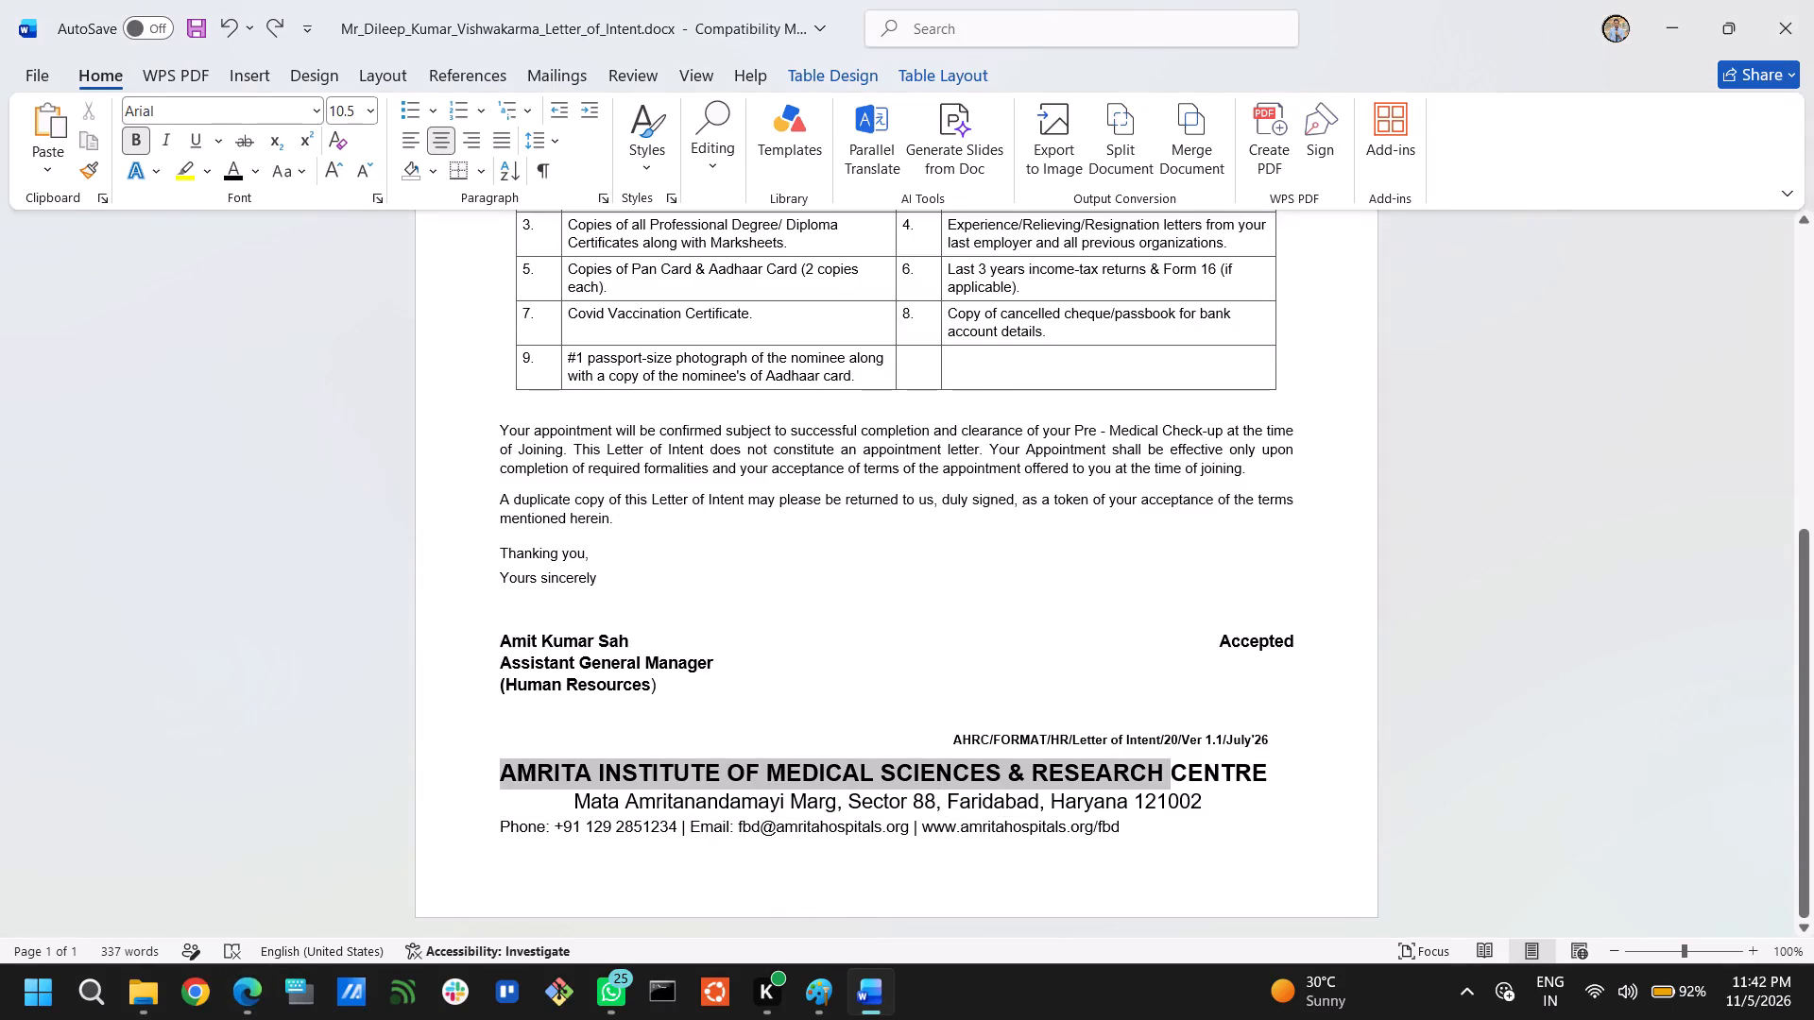
left_click_drag(1095, 774, 1305, 785)
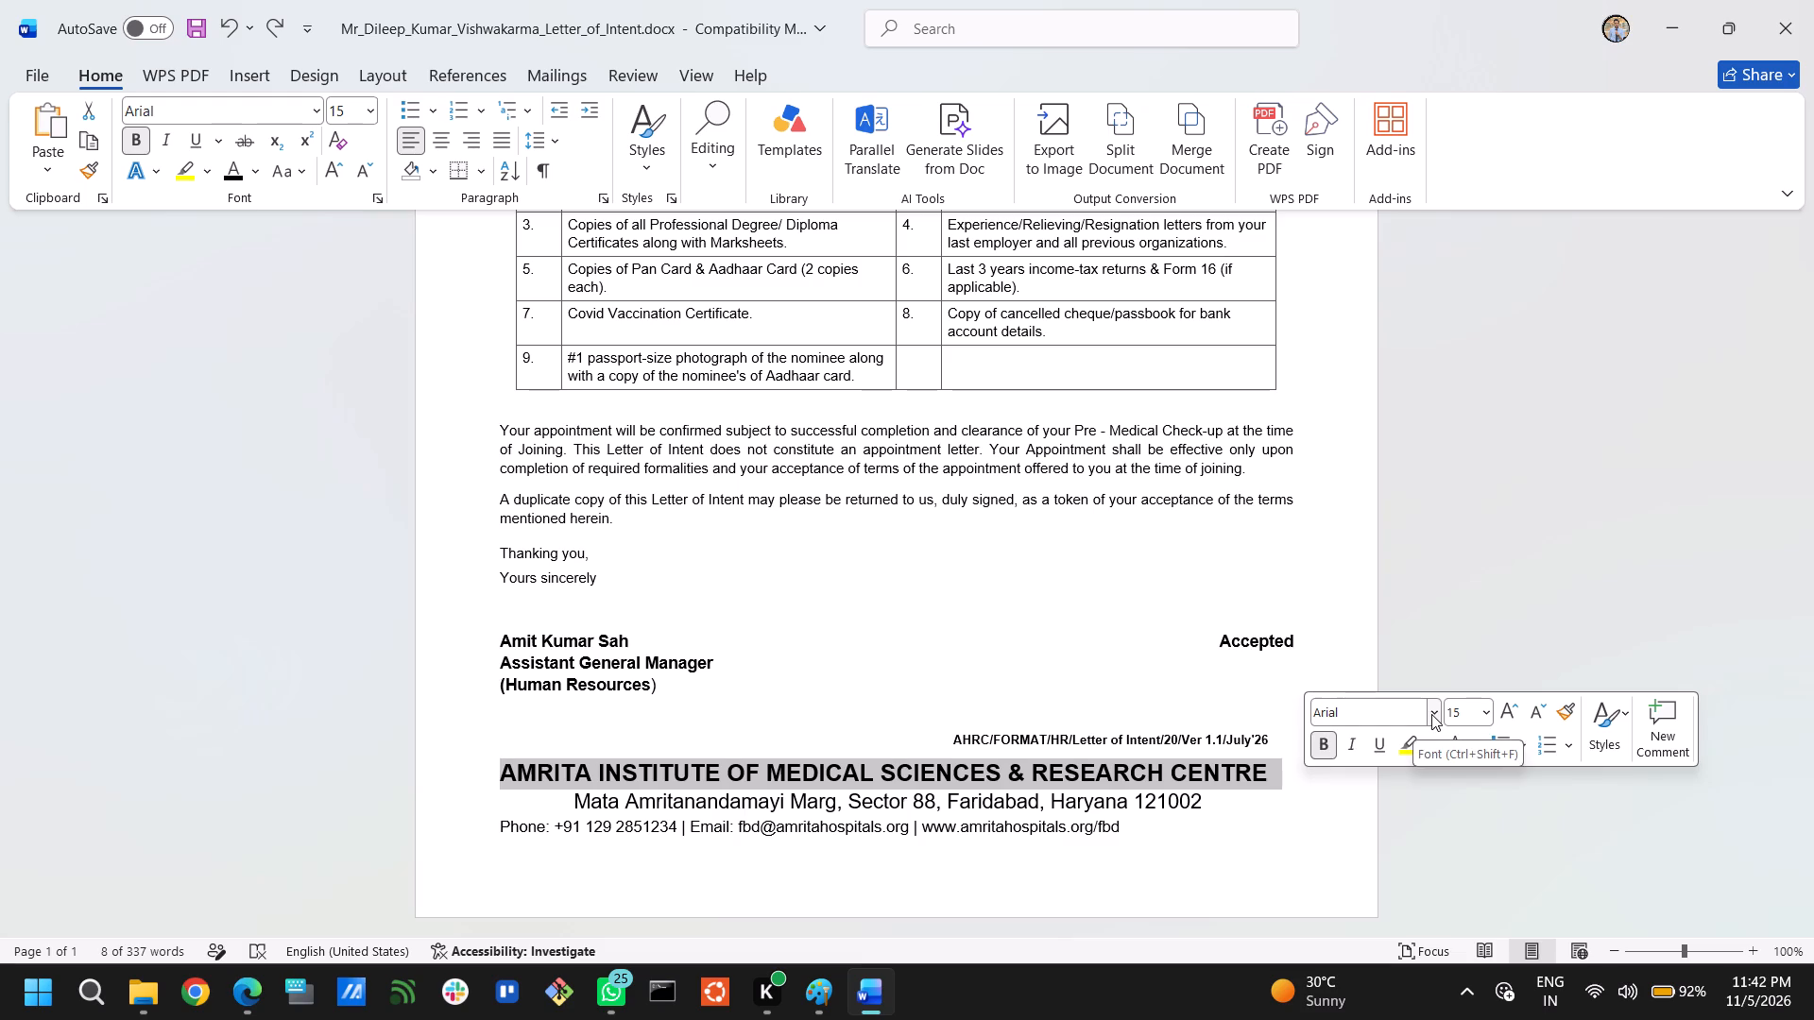
left_click(1431, 714)
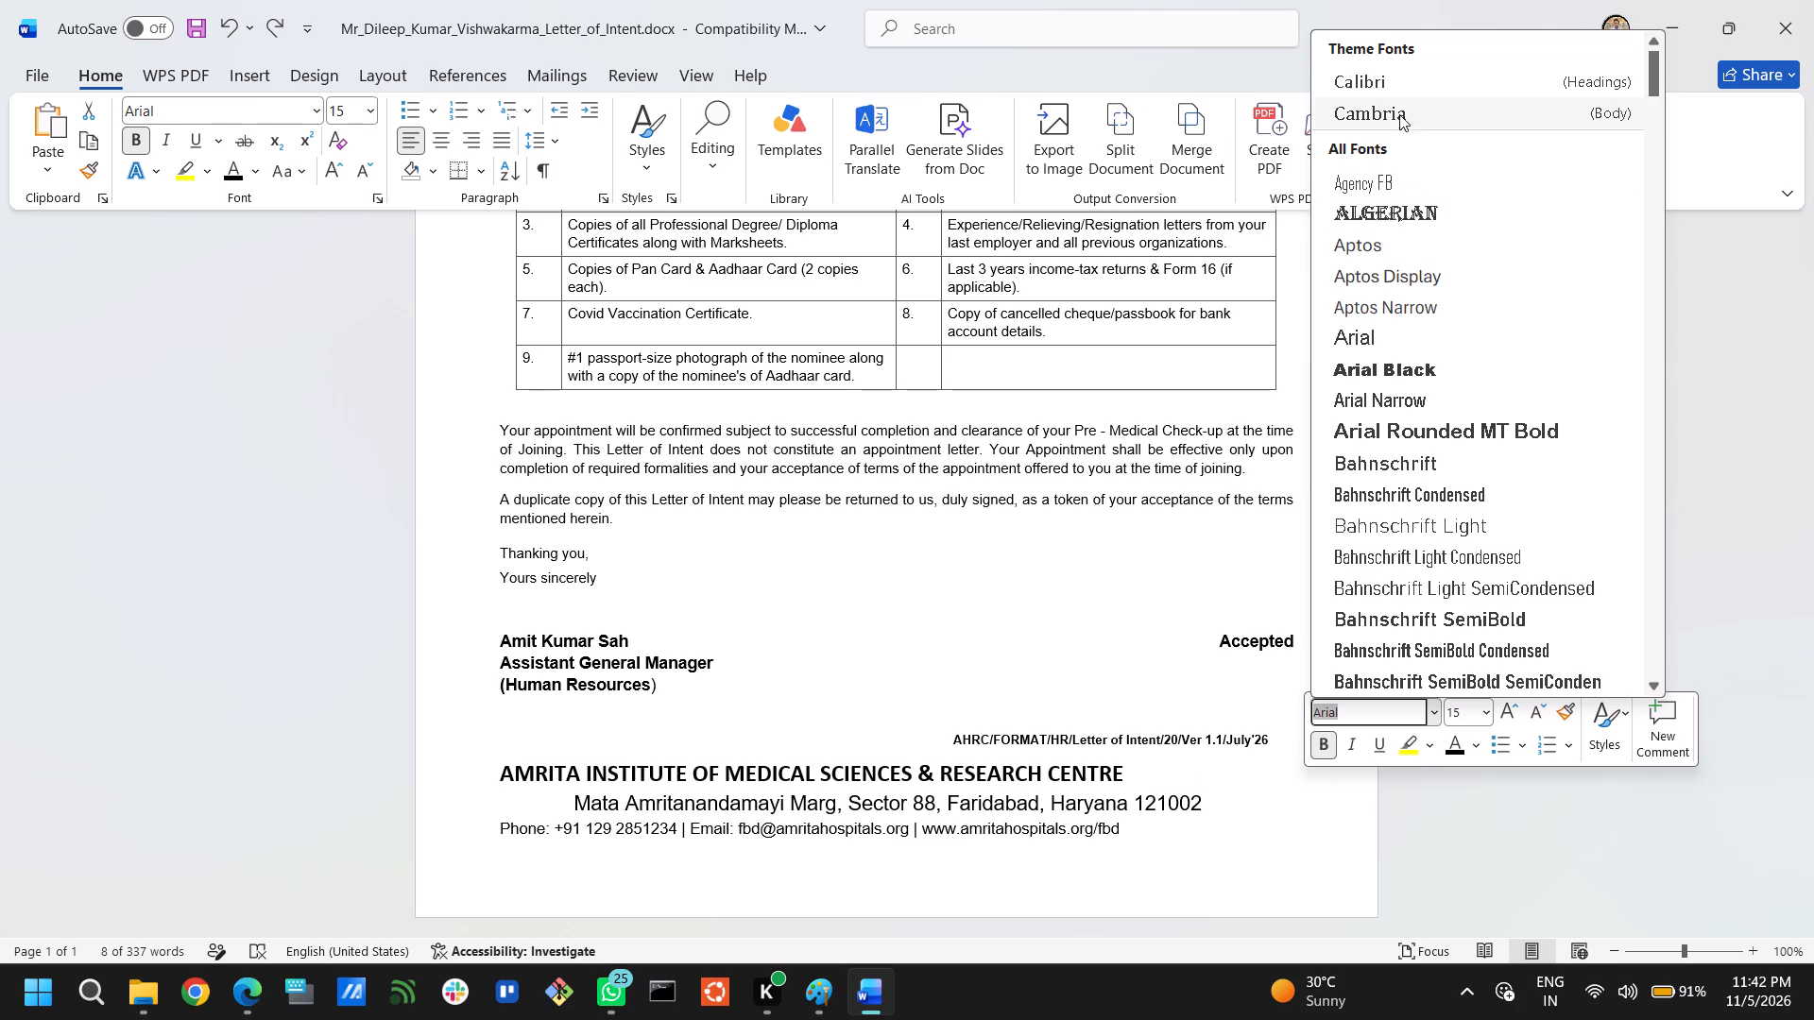
scroll(1395, 297, "down", 2)
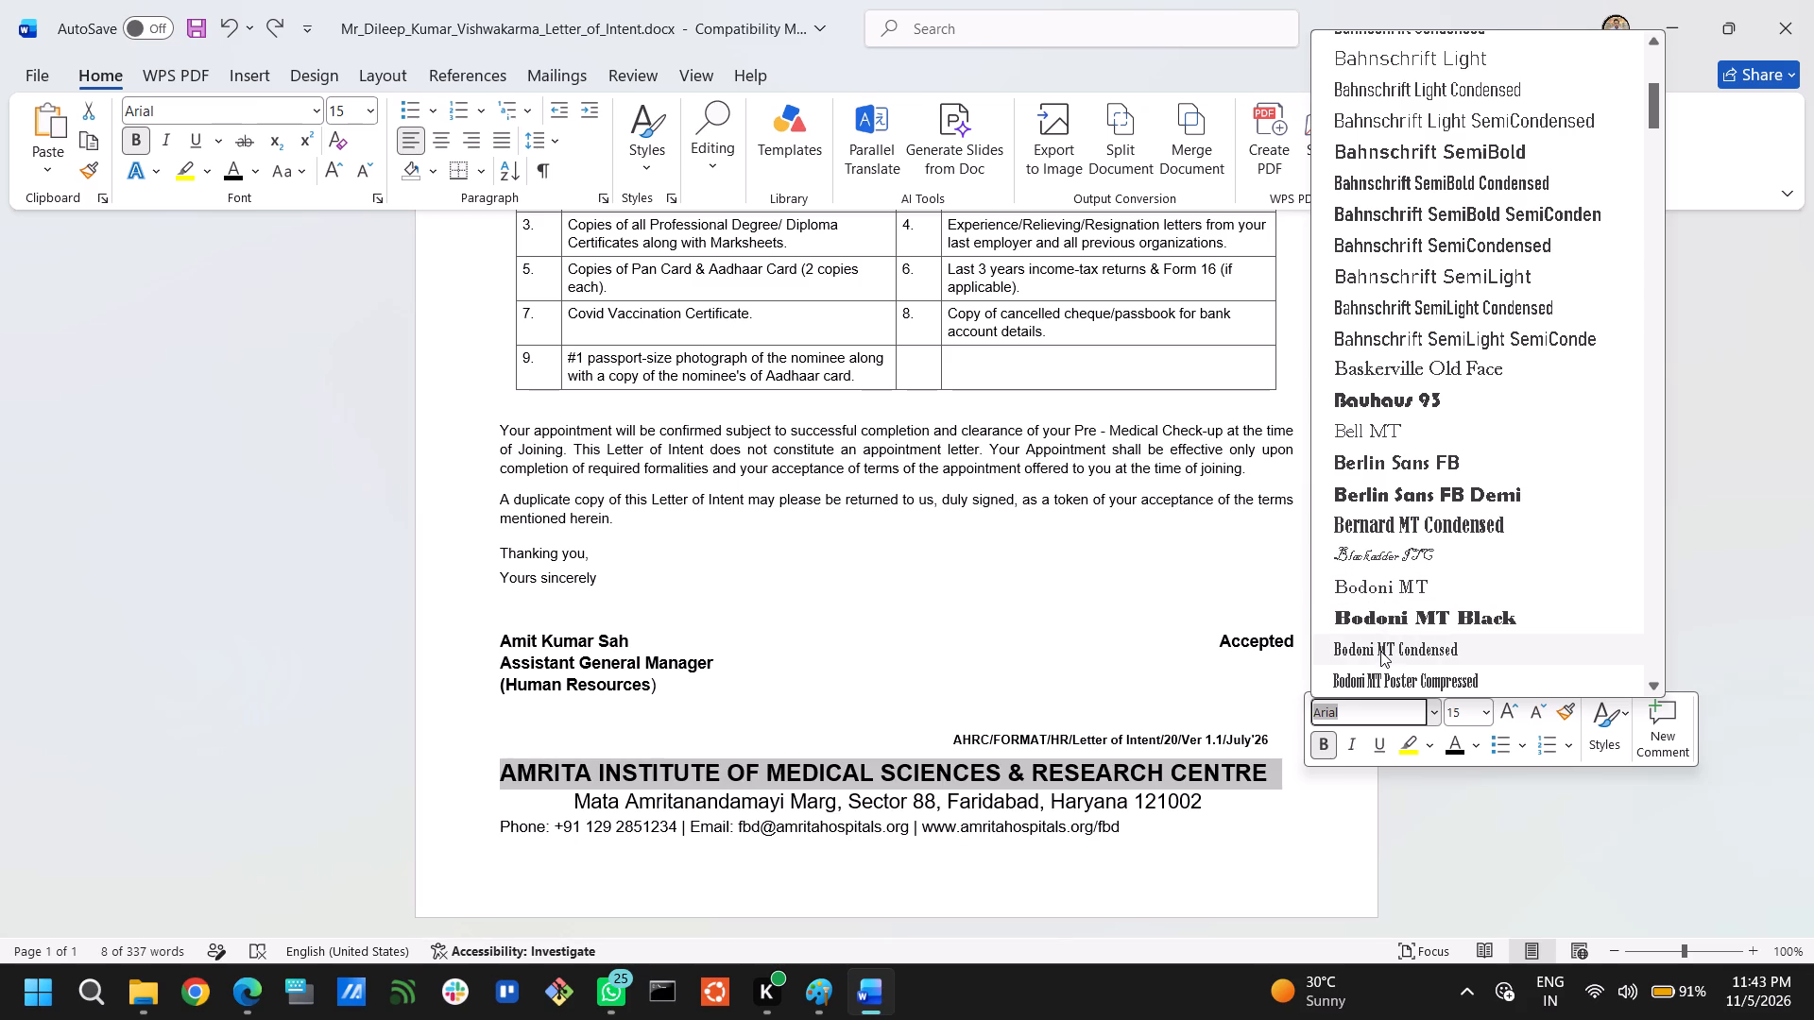
scroll(1380, 651, "down", 1)
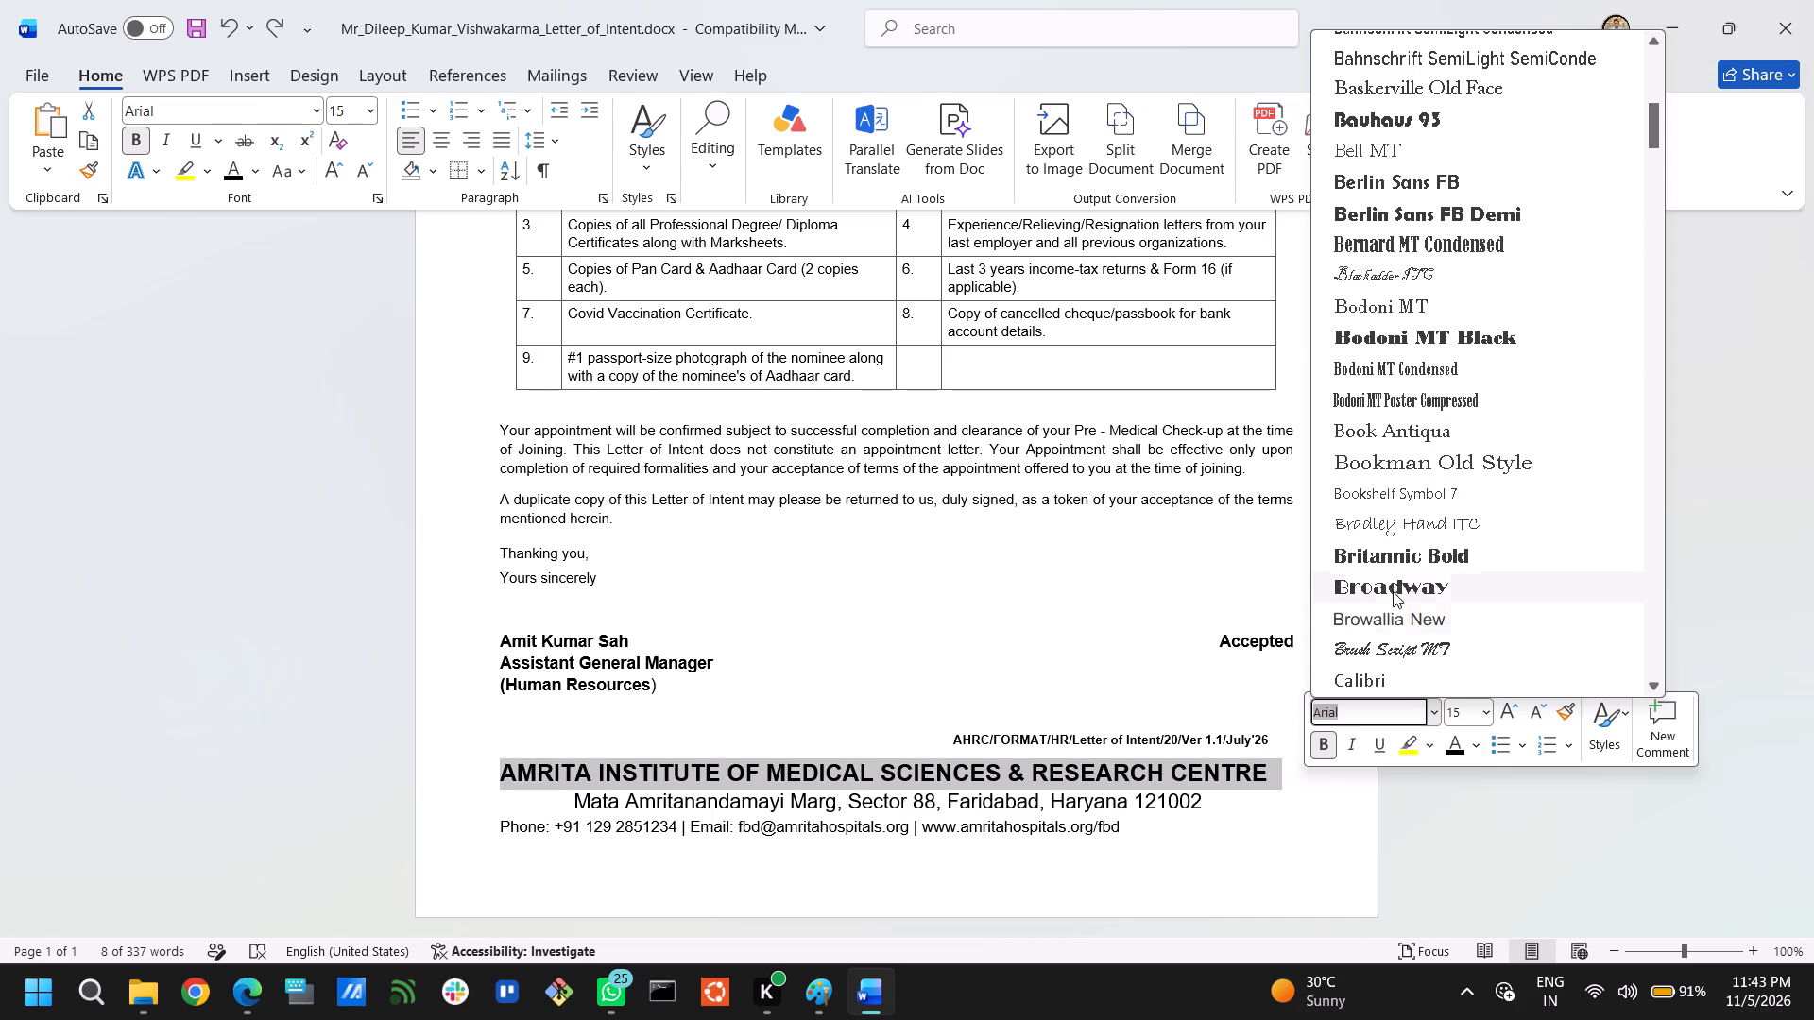
scroll(1395, 634, "down", 1, "ctrl")
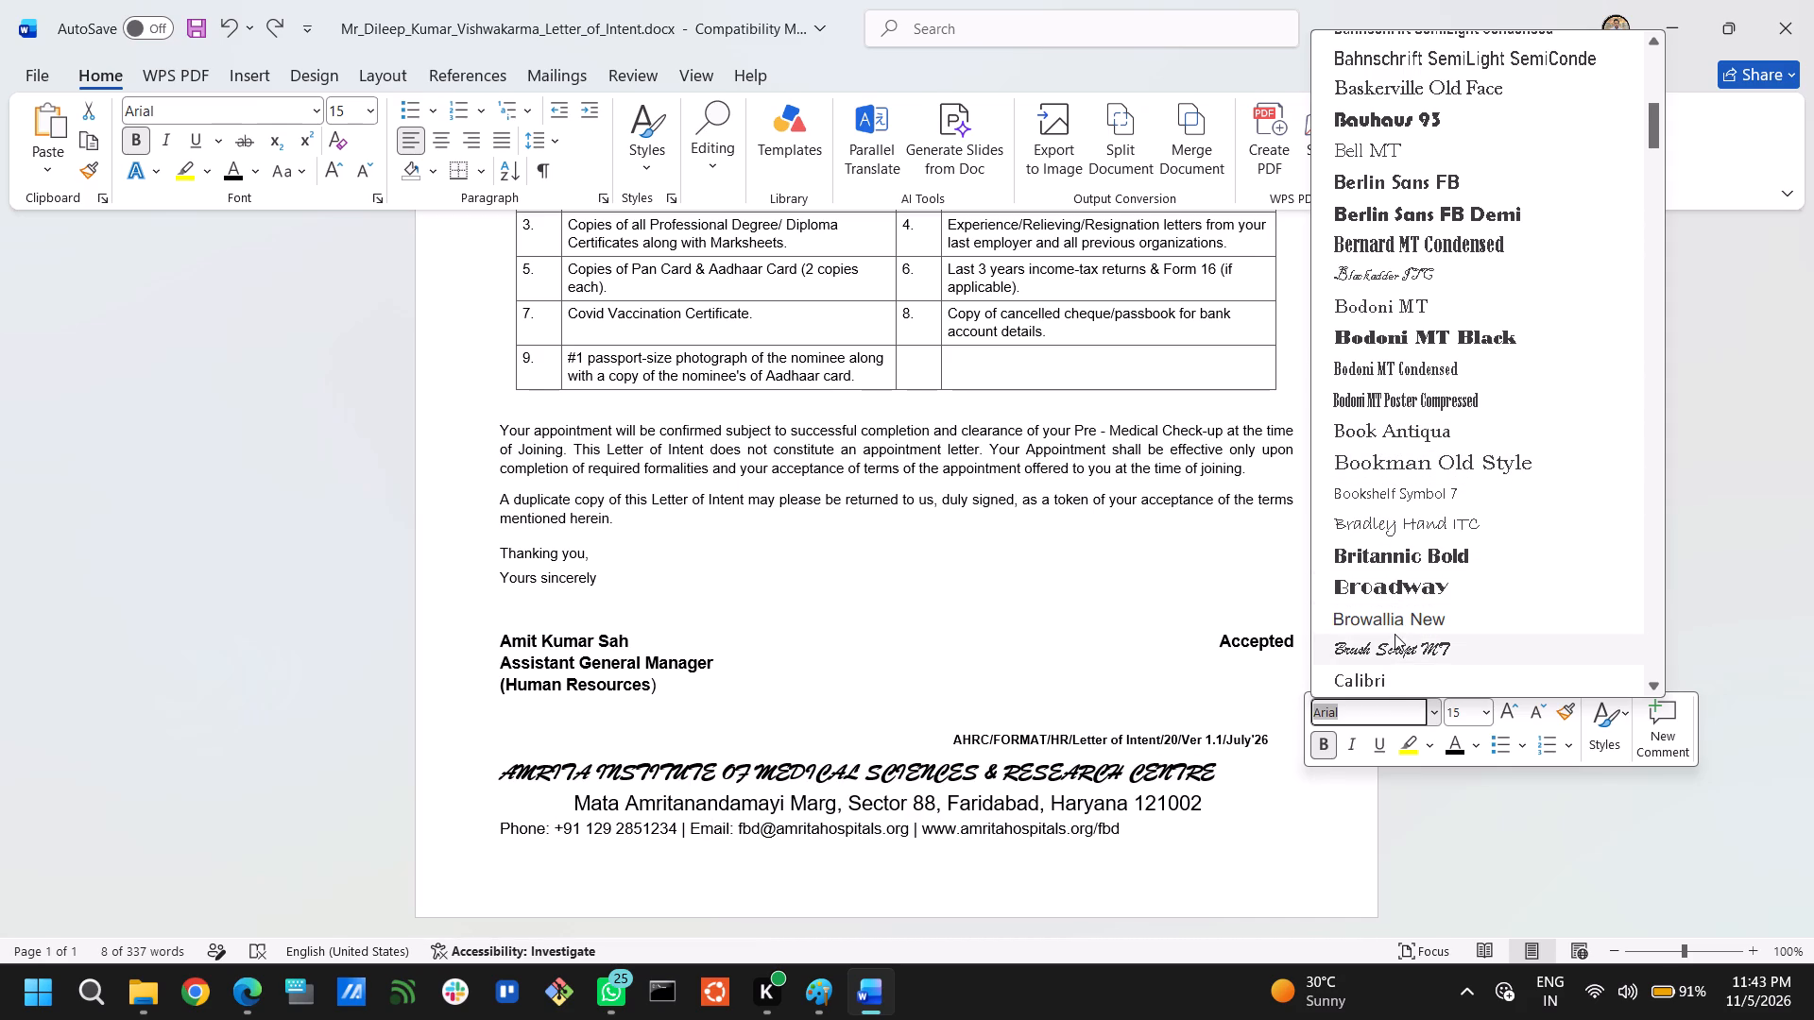
scroll(1395, 634, "down", 1, "ctrl")
scroll(1395, 634, "down", 1)
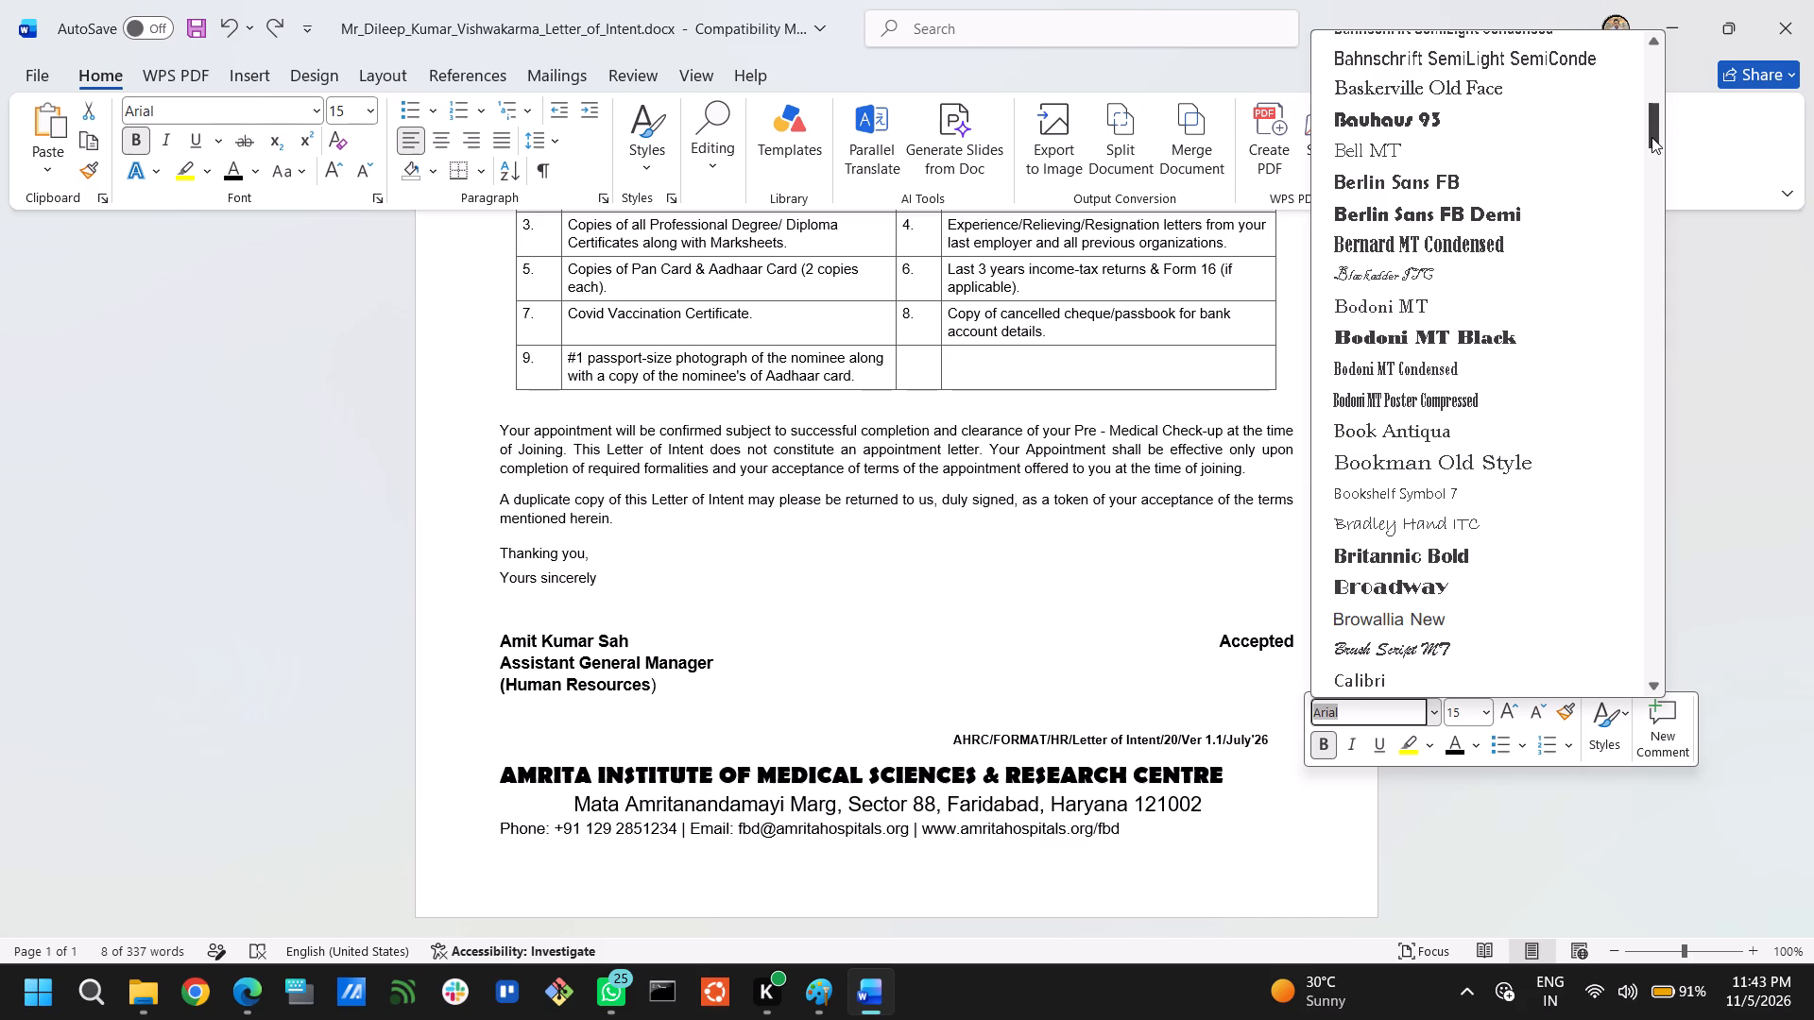
left_click_drag(1653, 124, 1655, 144)
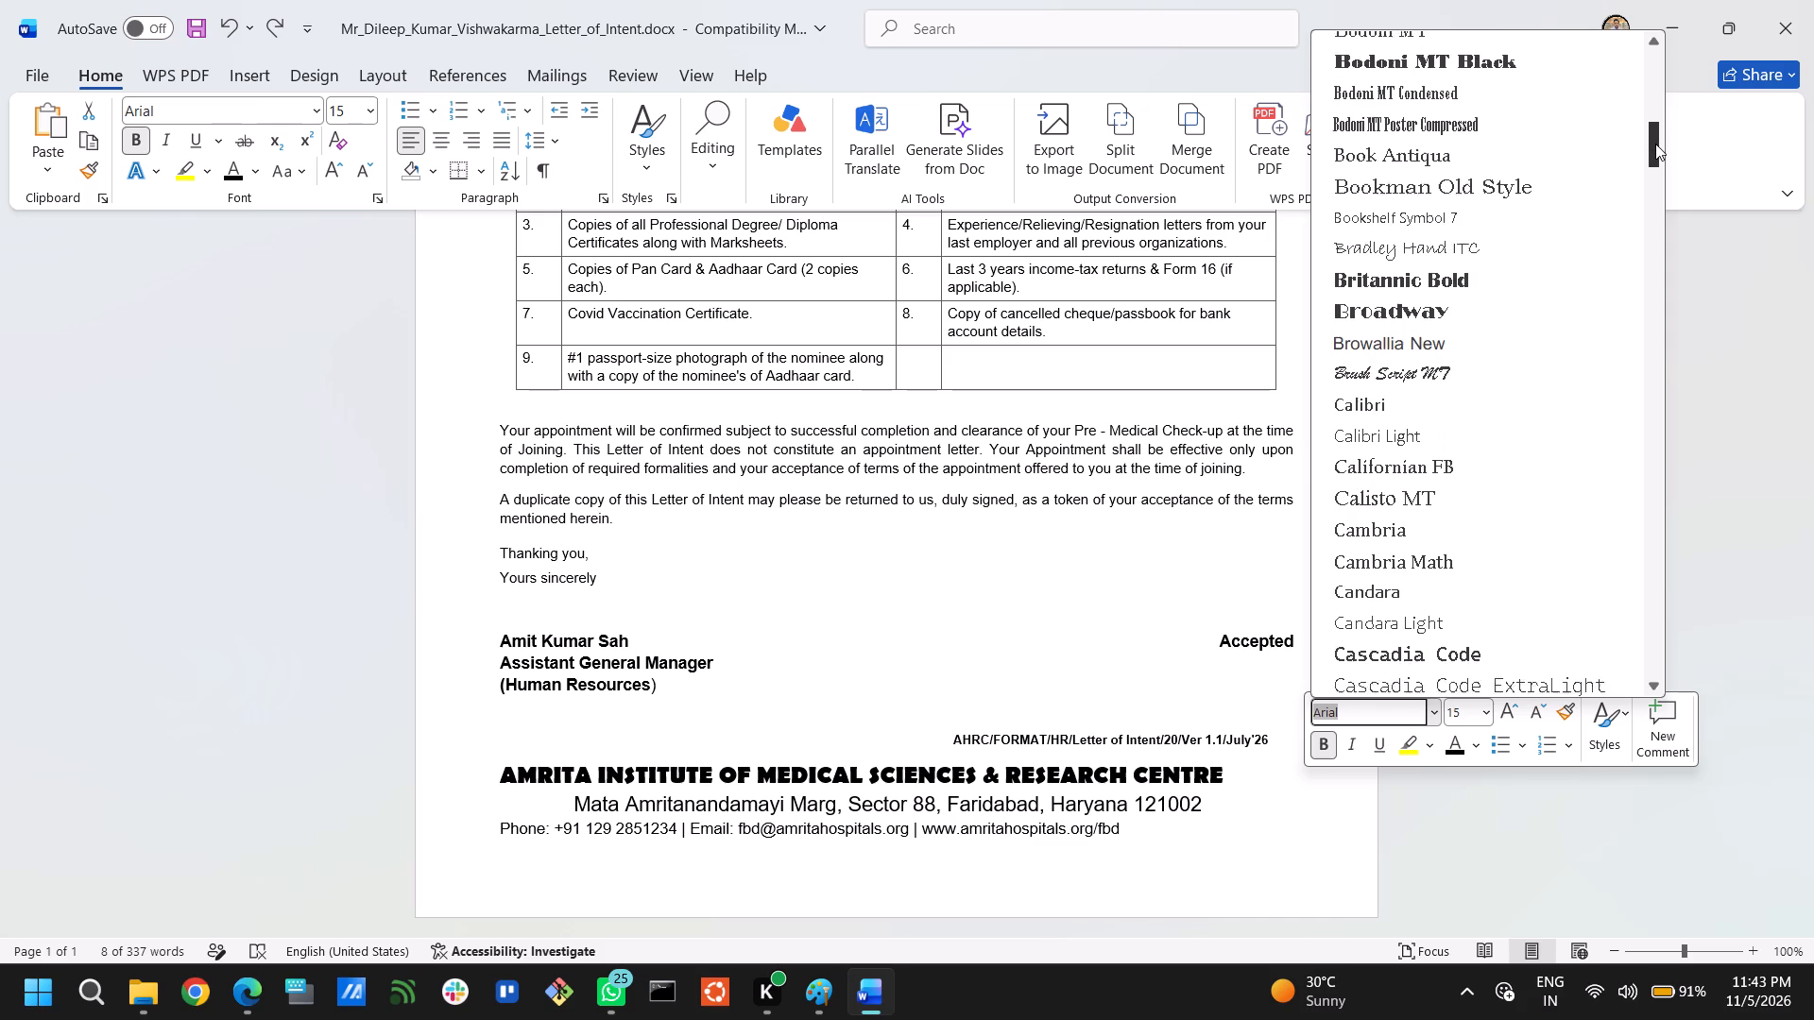
left_click_drag(1655, 144, 1655, 148)
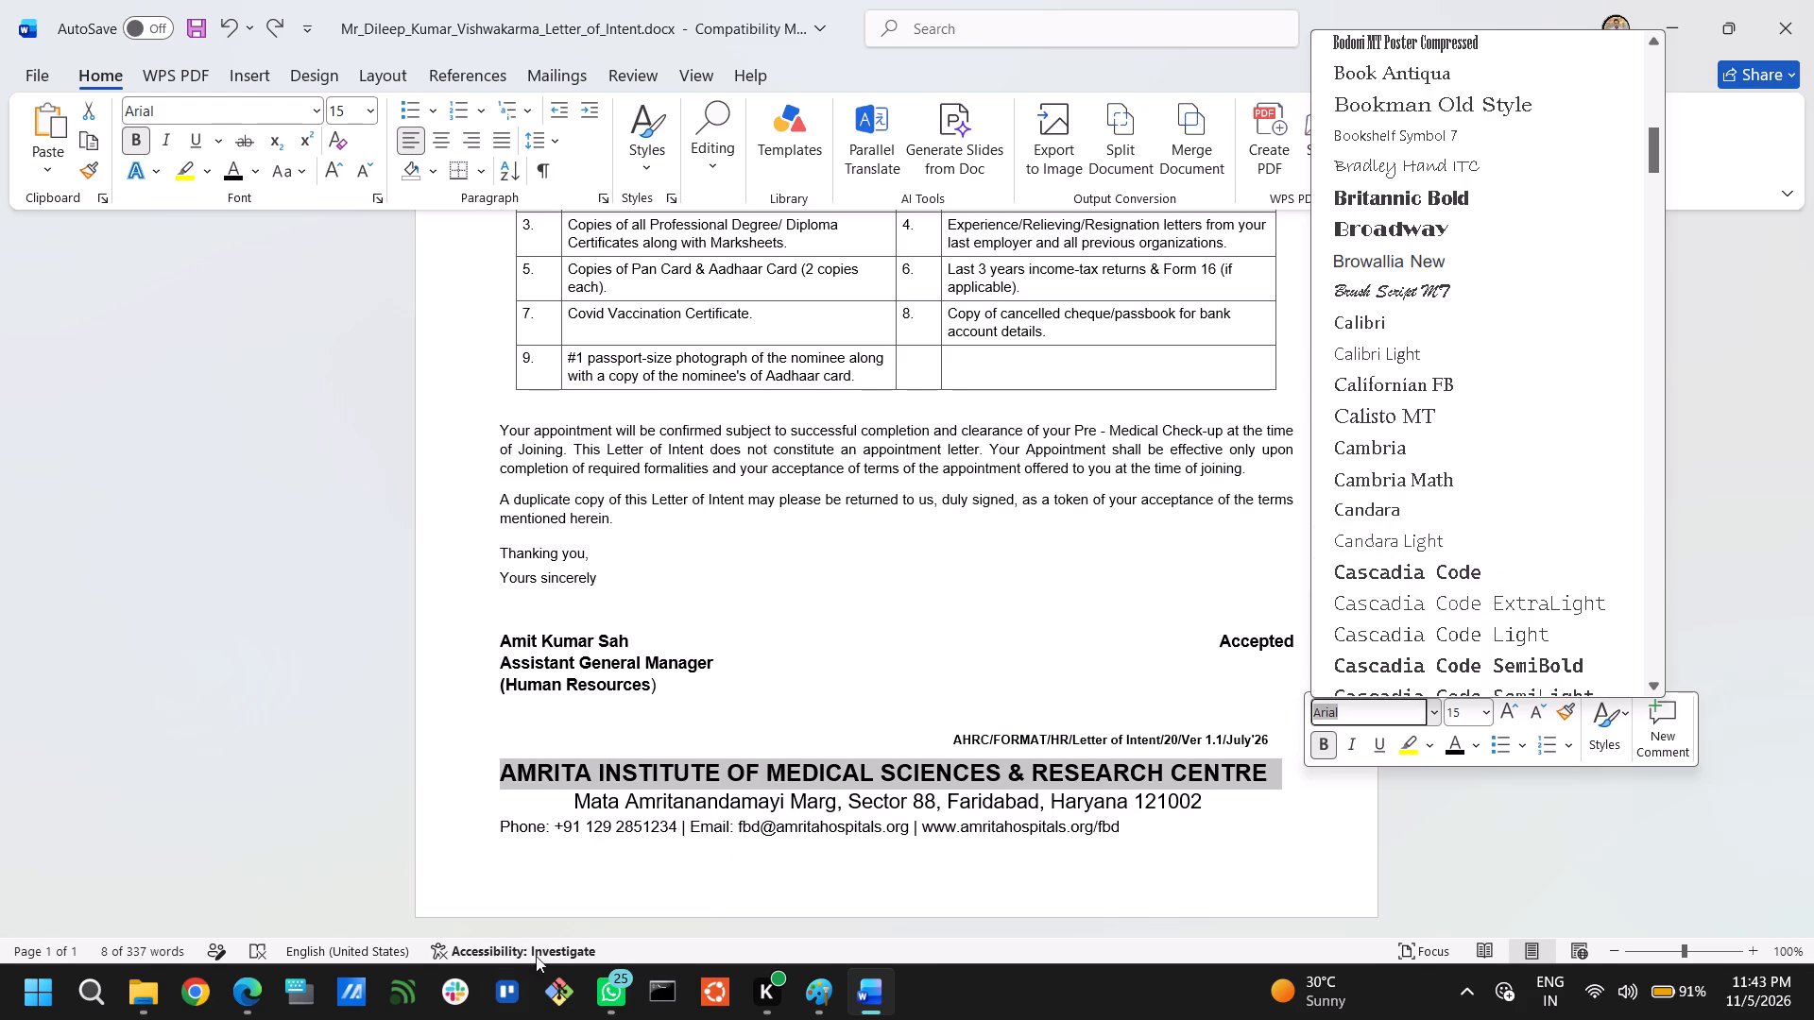
Recheck the footer lettering in the reference PDF in Edge, and set the selected institute name in Word to the Candara Light font.
left_click(256, 978)
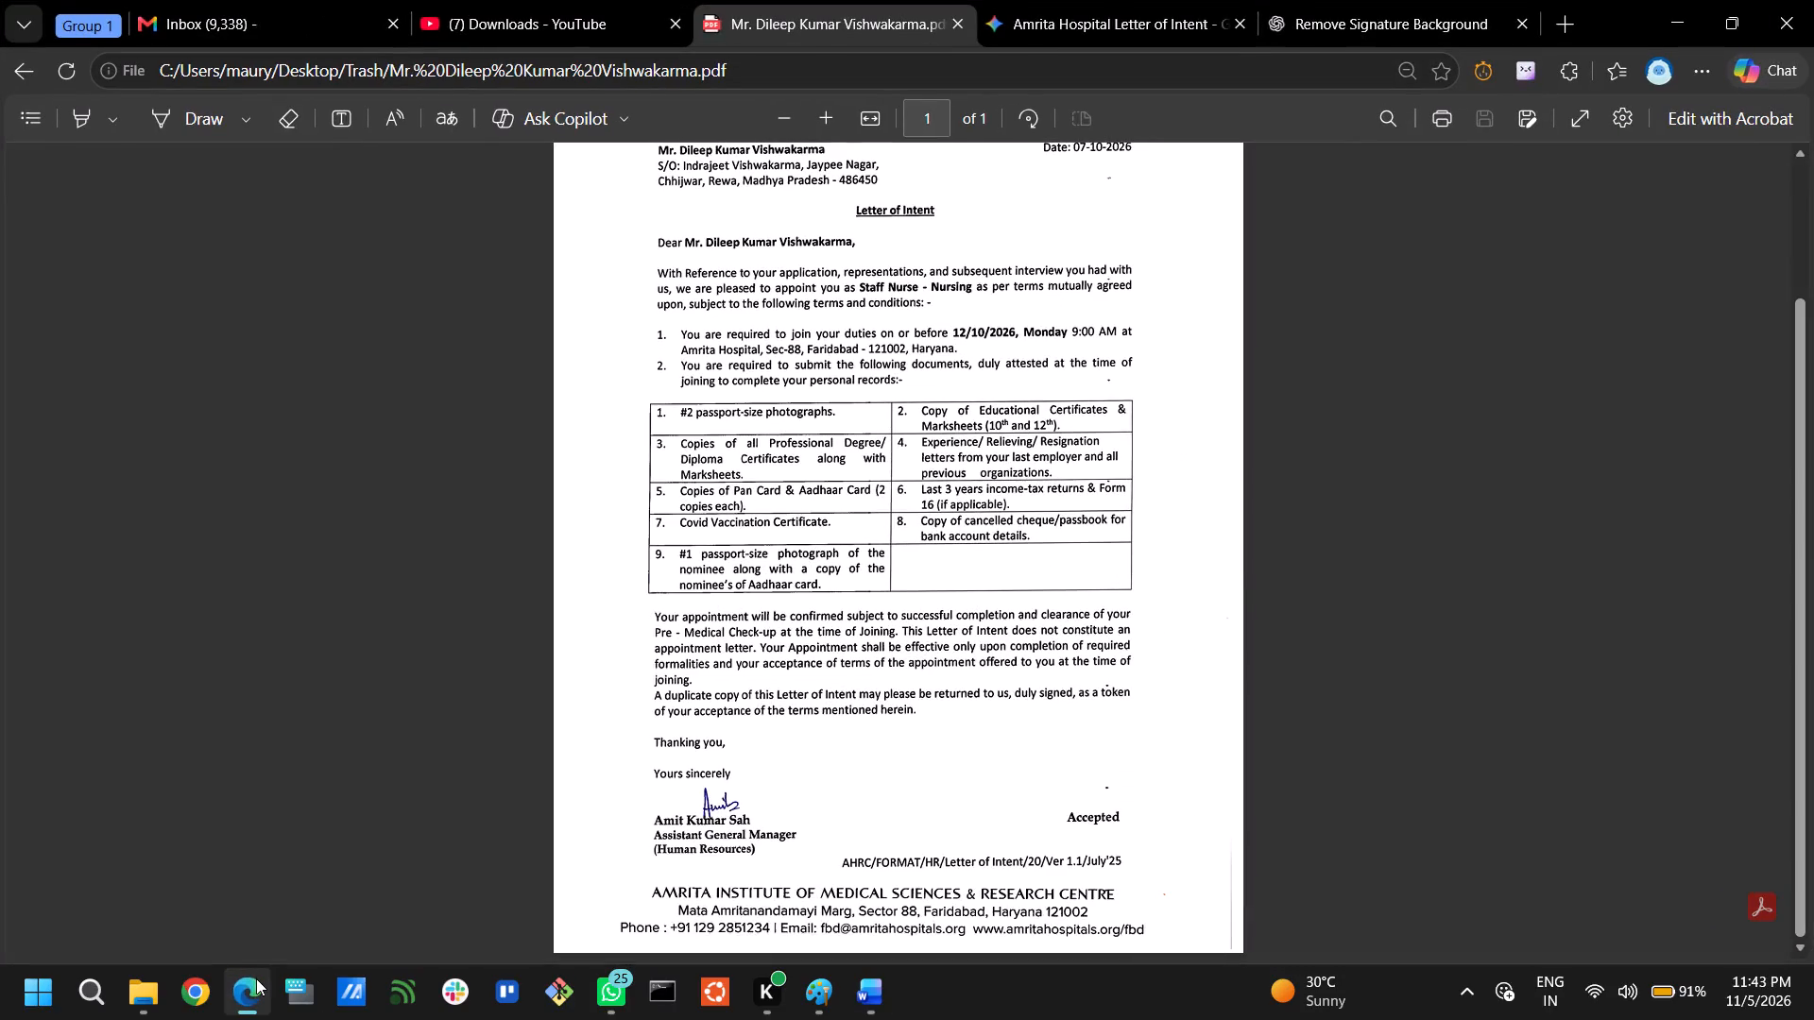
left_click(256, 978)
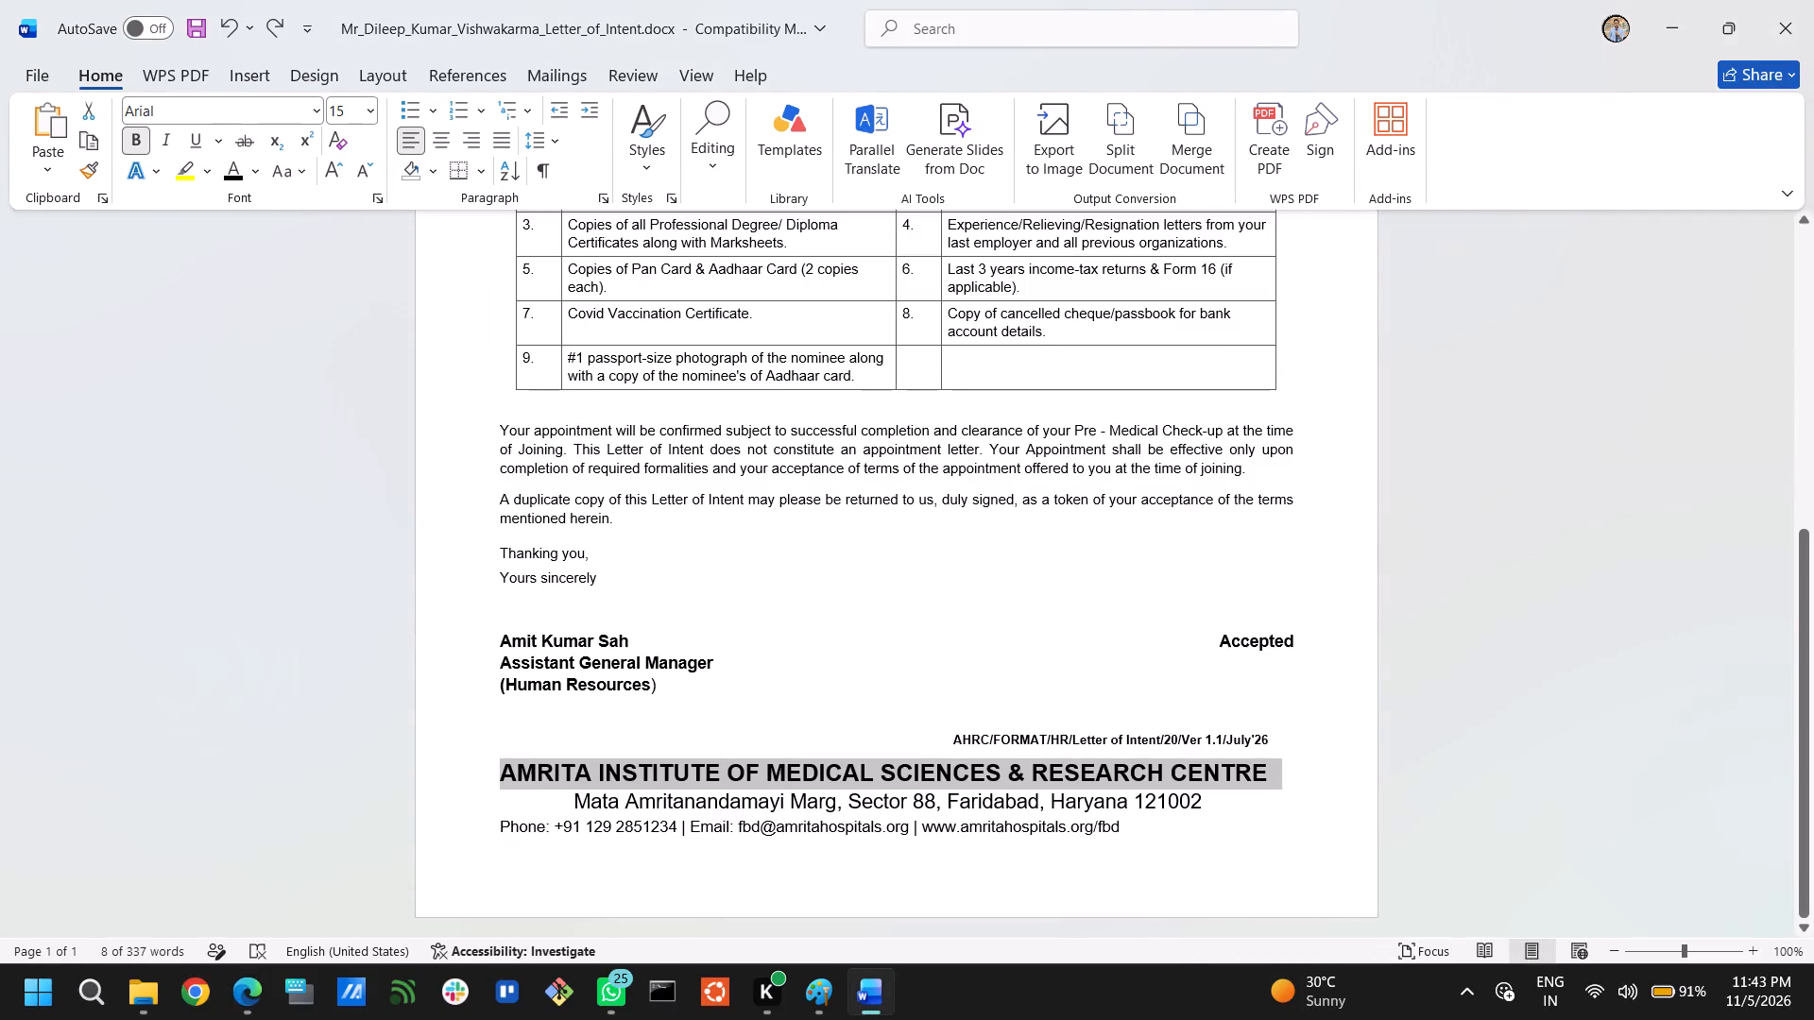
left_click(315, 114)
key("c")
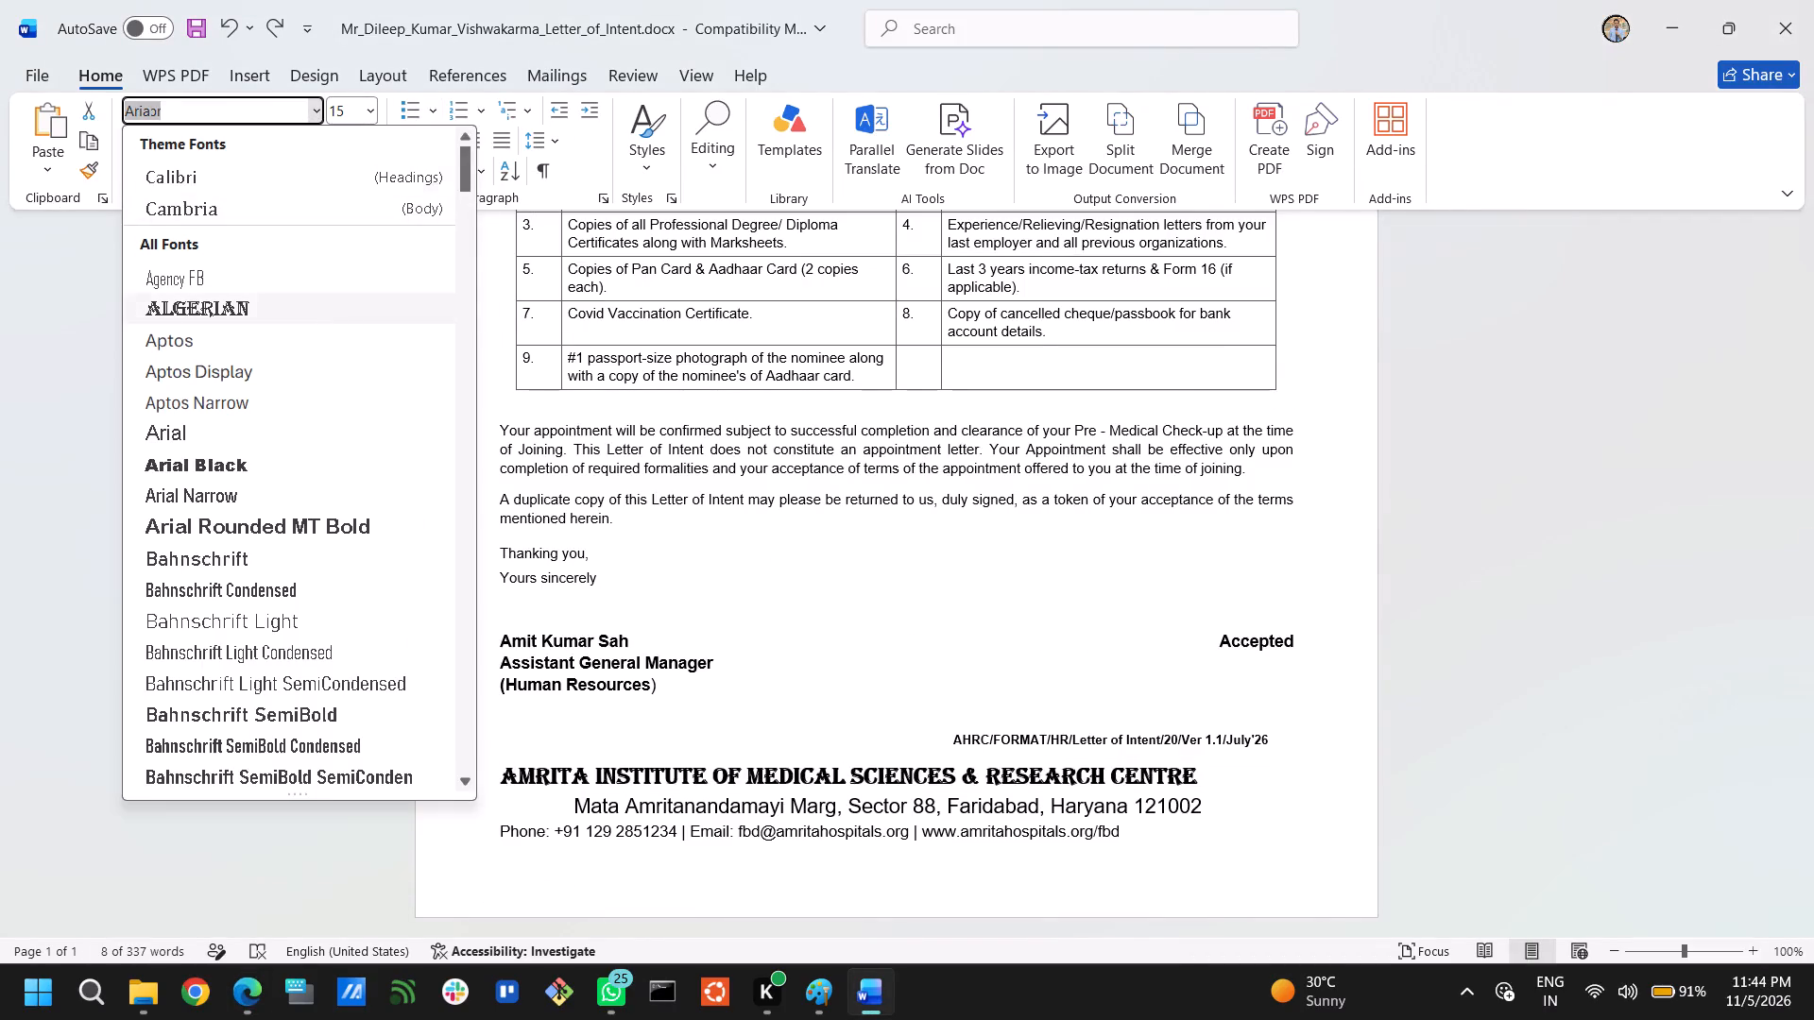
key("a")
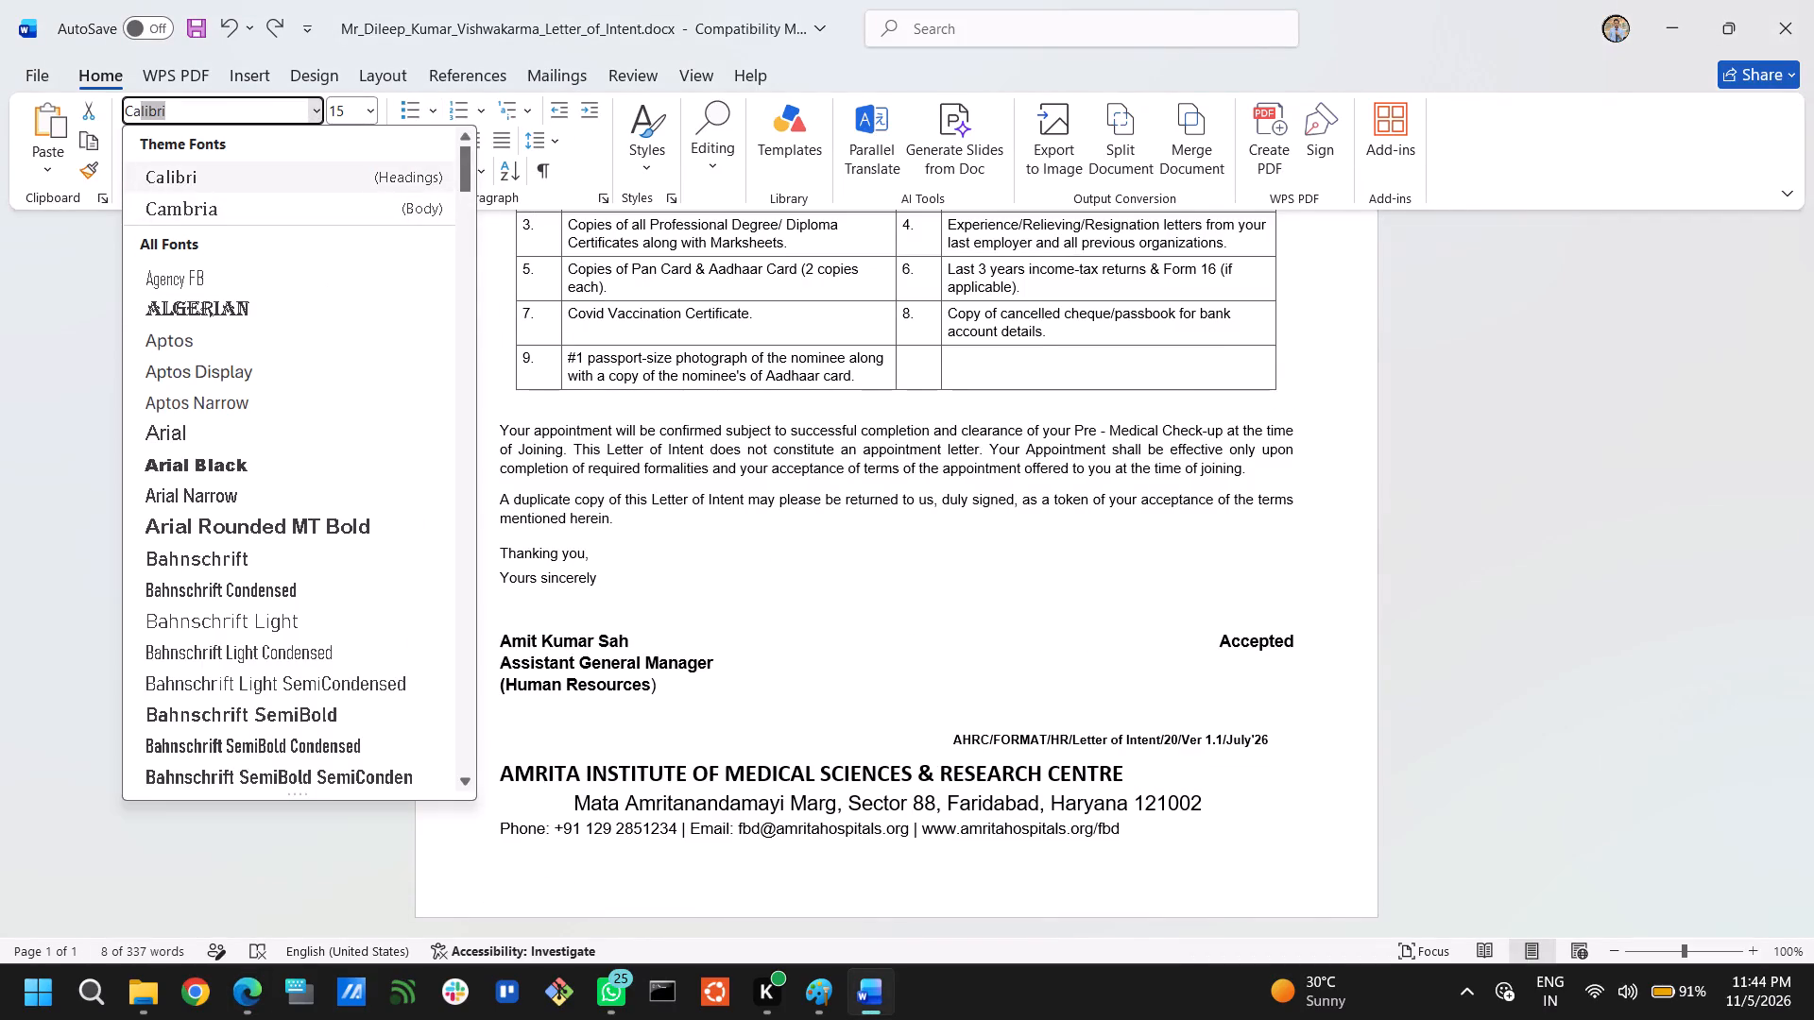
type("dr")
key("a")
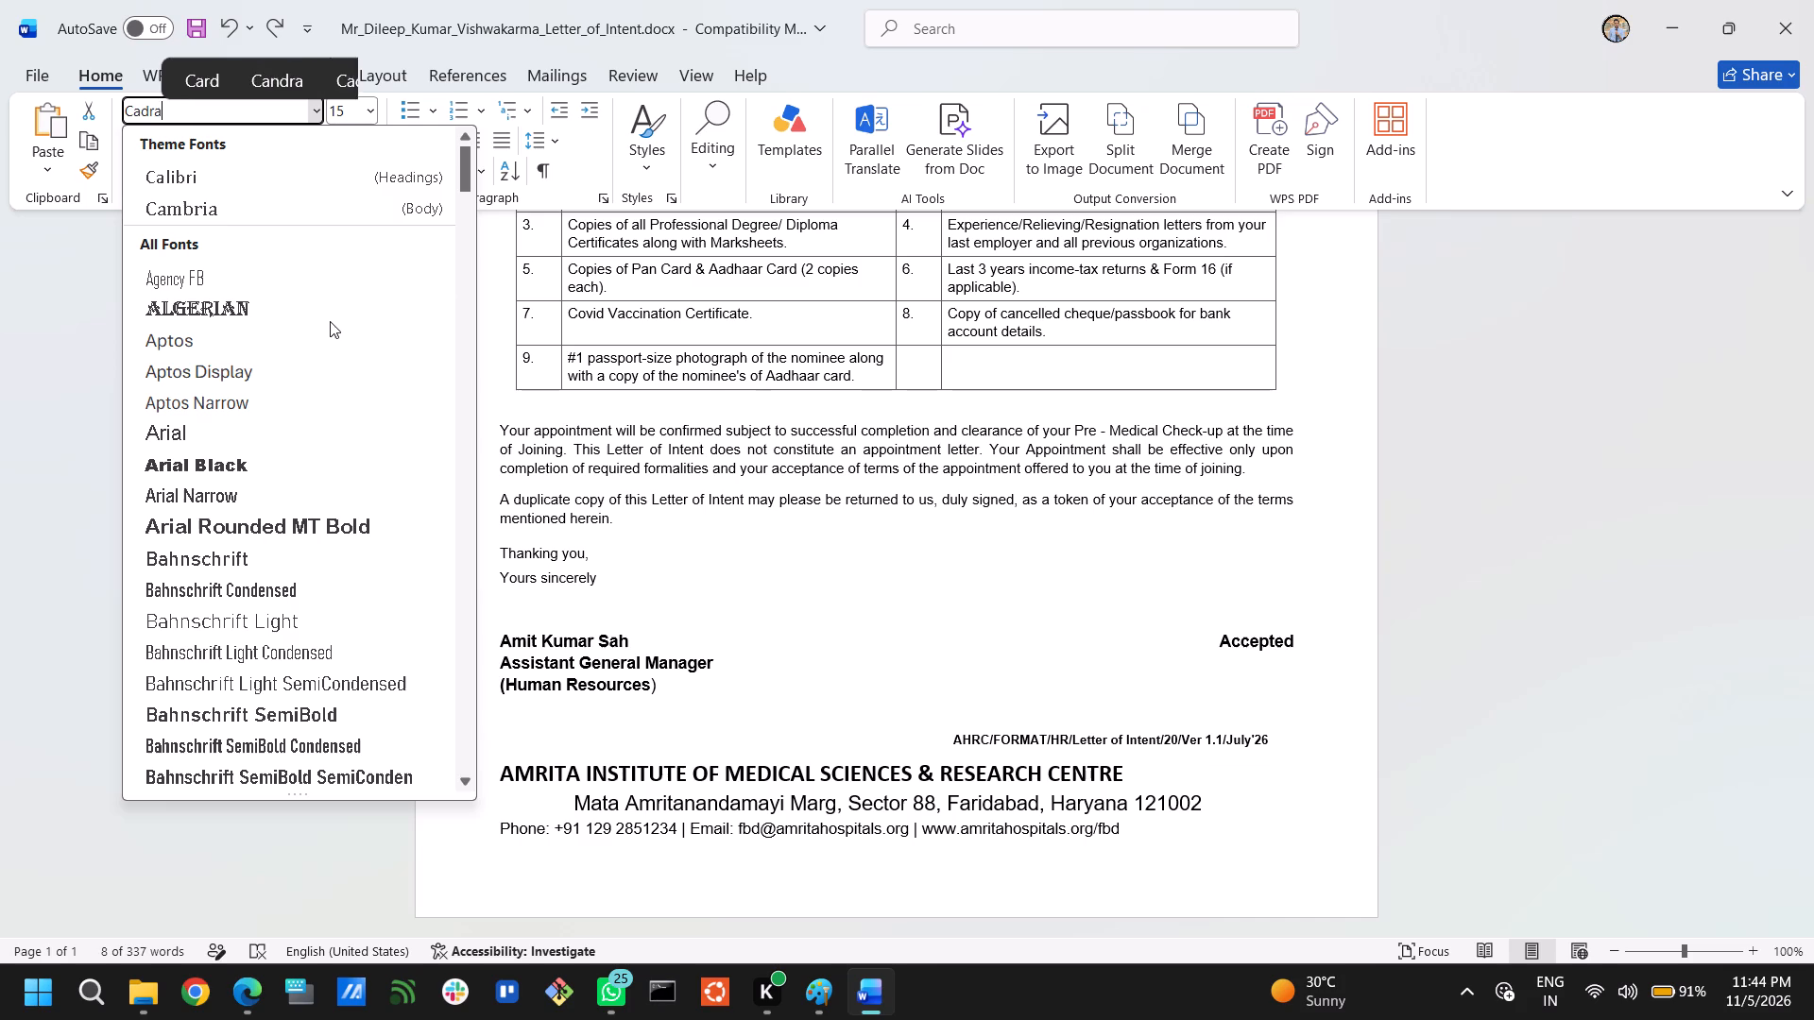
key("space")
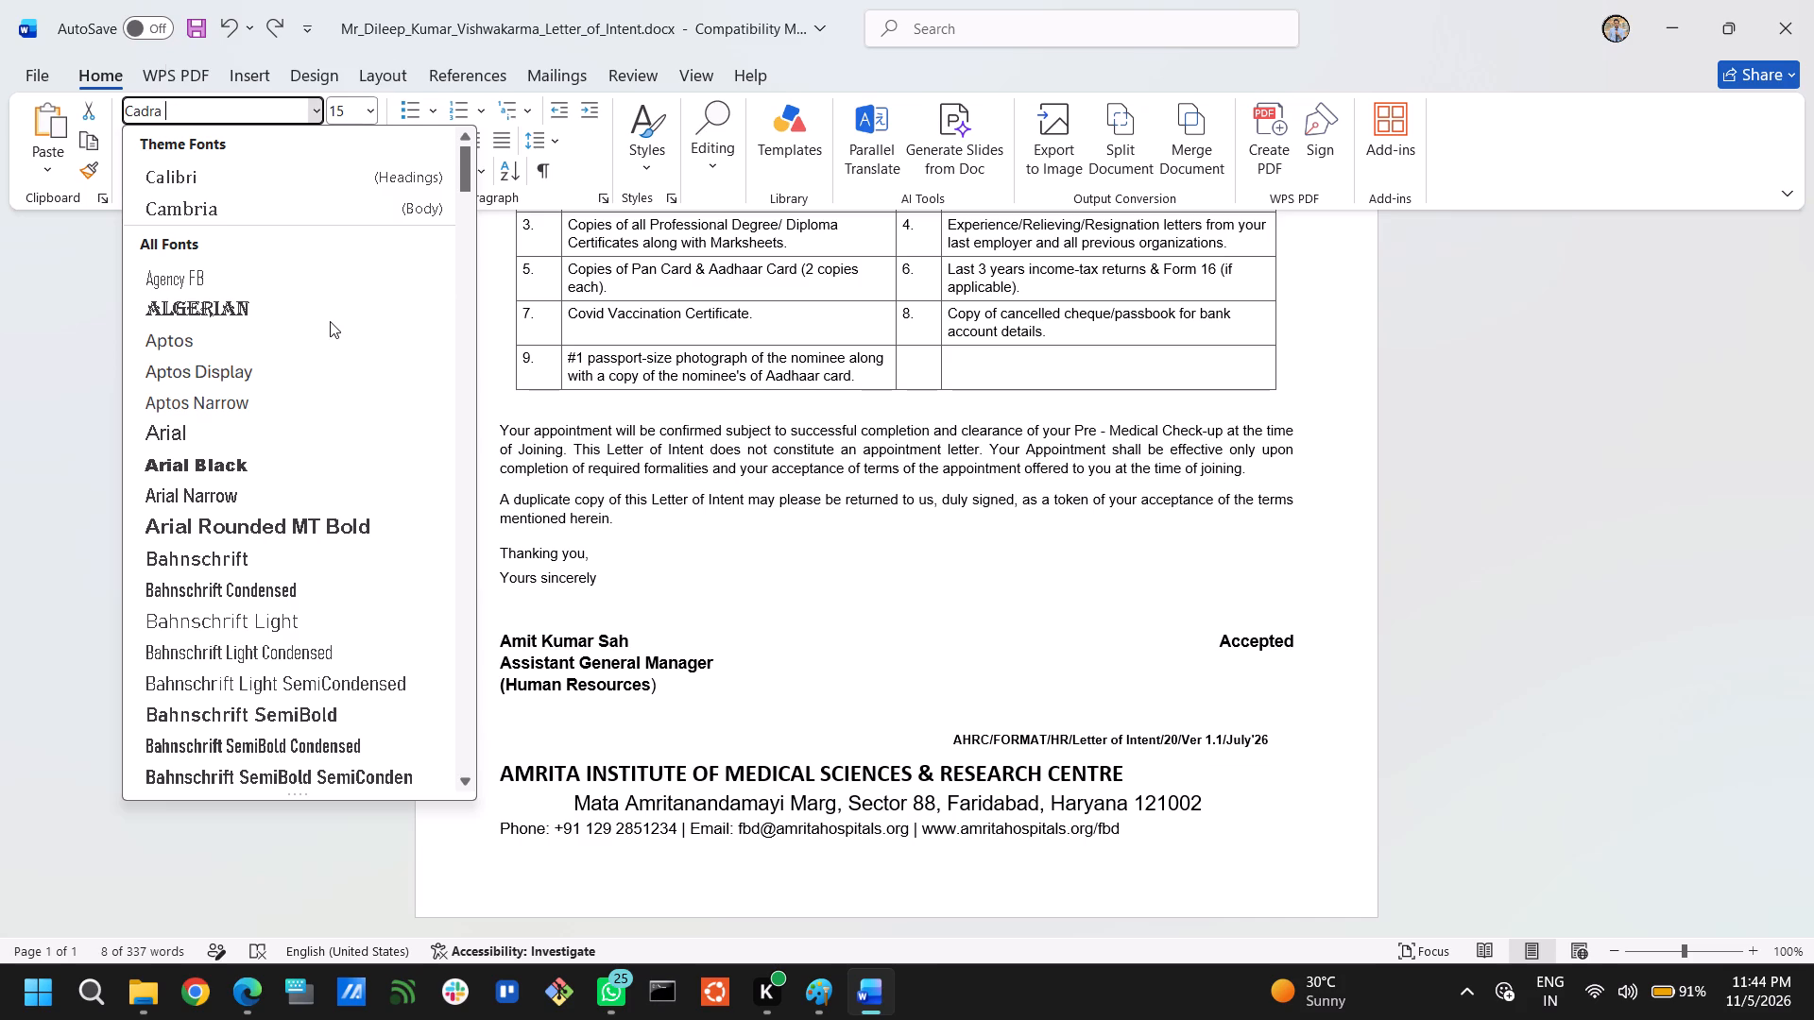
scroll(330, 321, "down", 5)
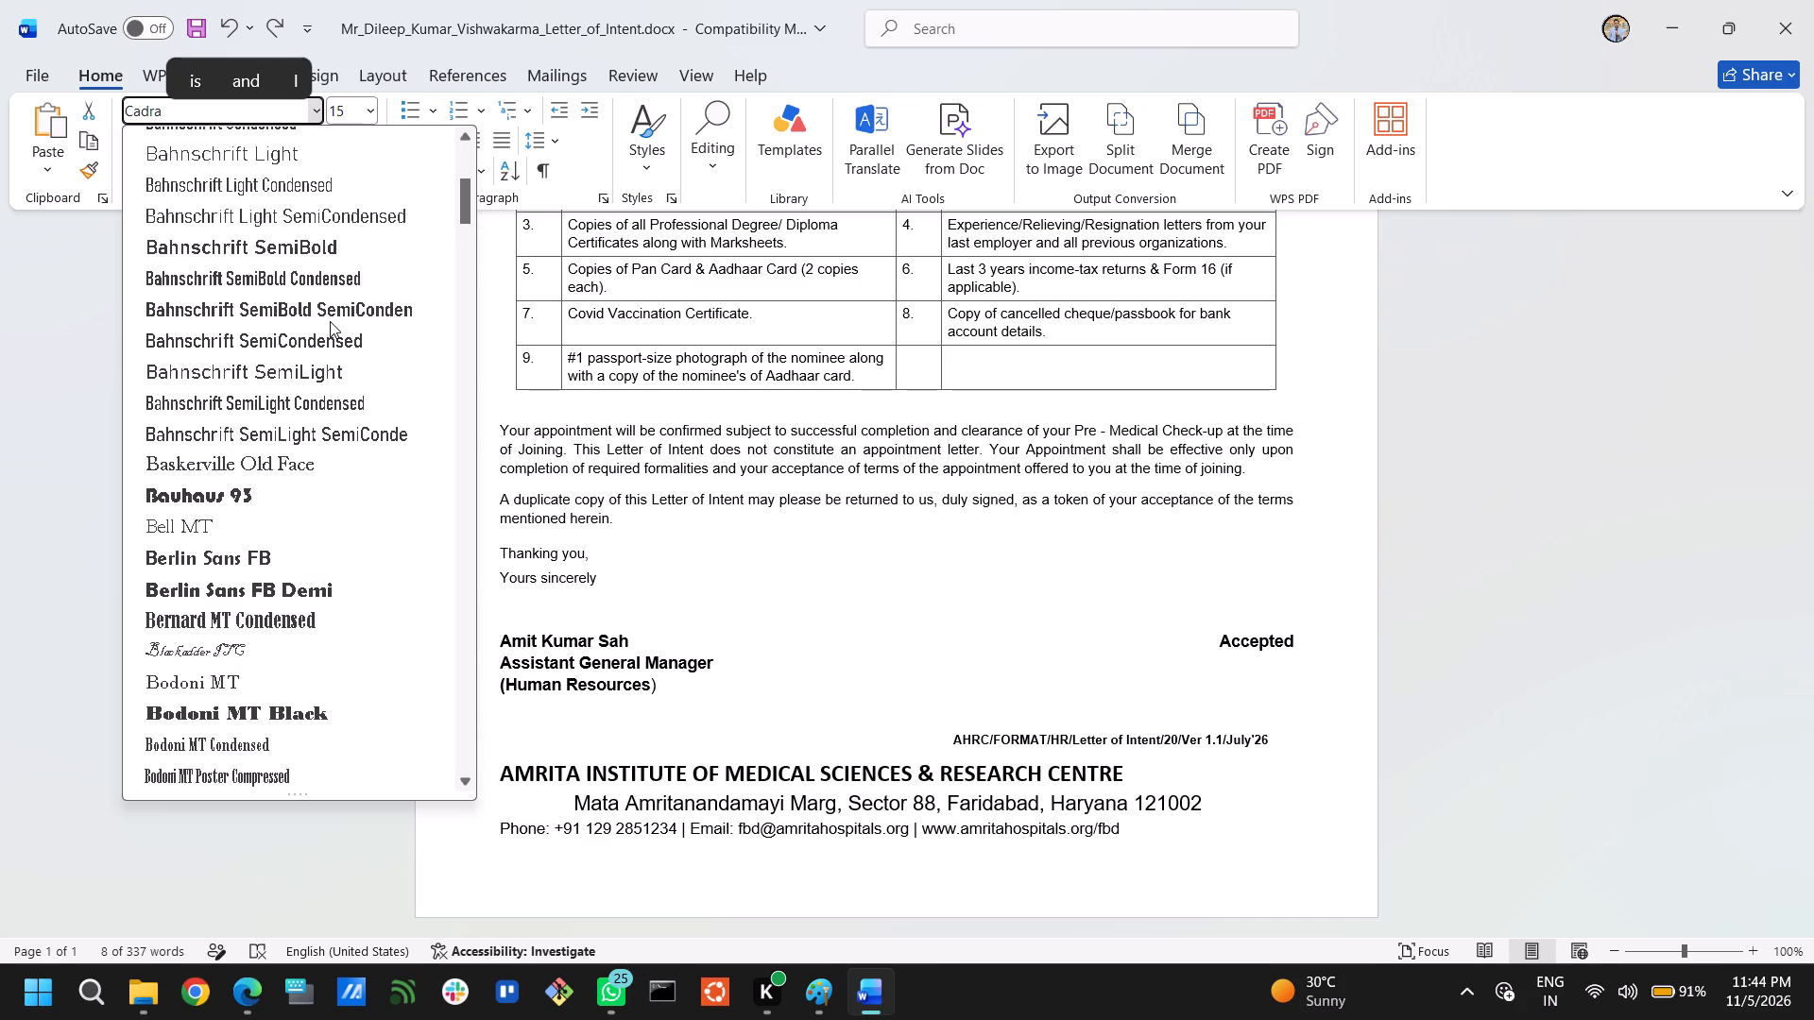
scroll(330, 321, "down", 2)
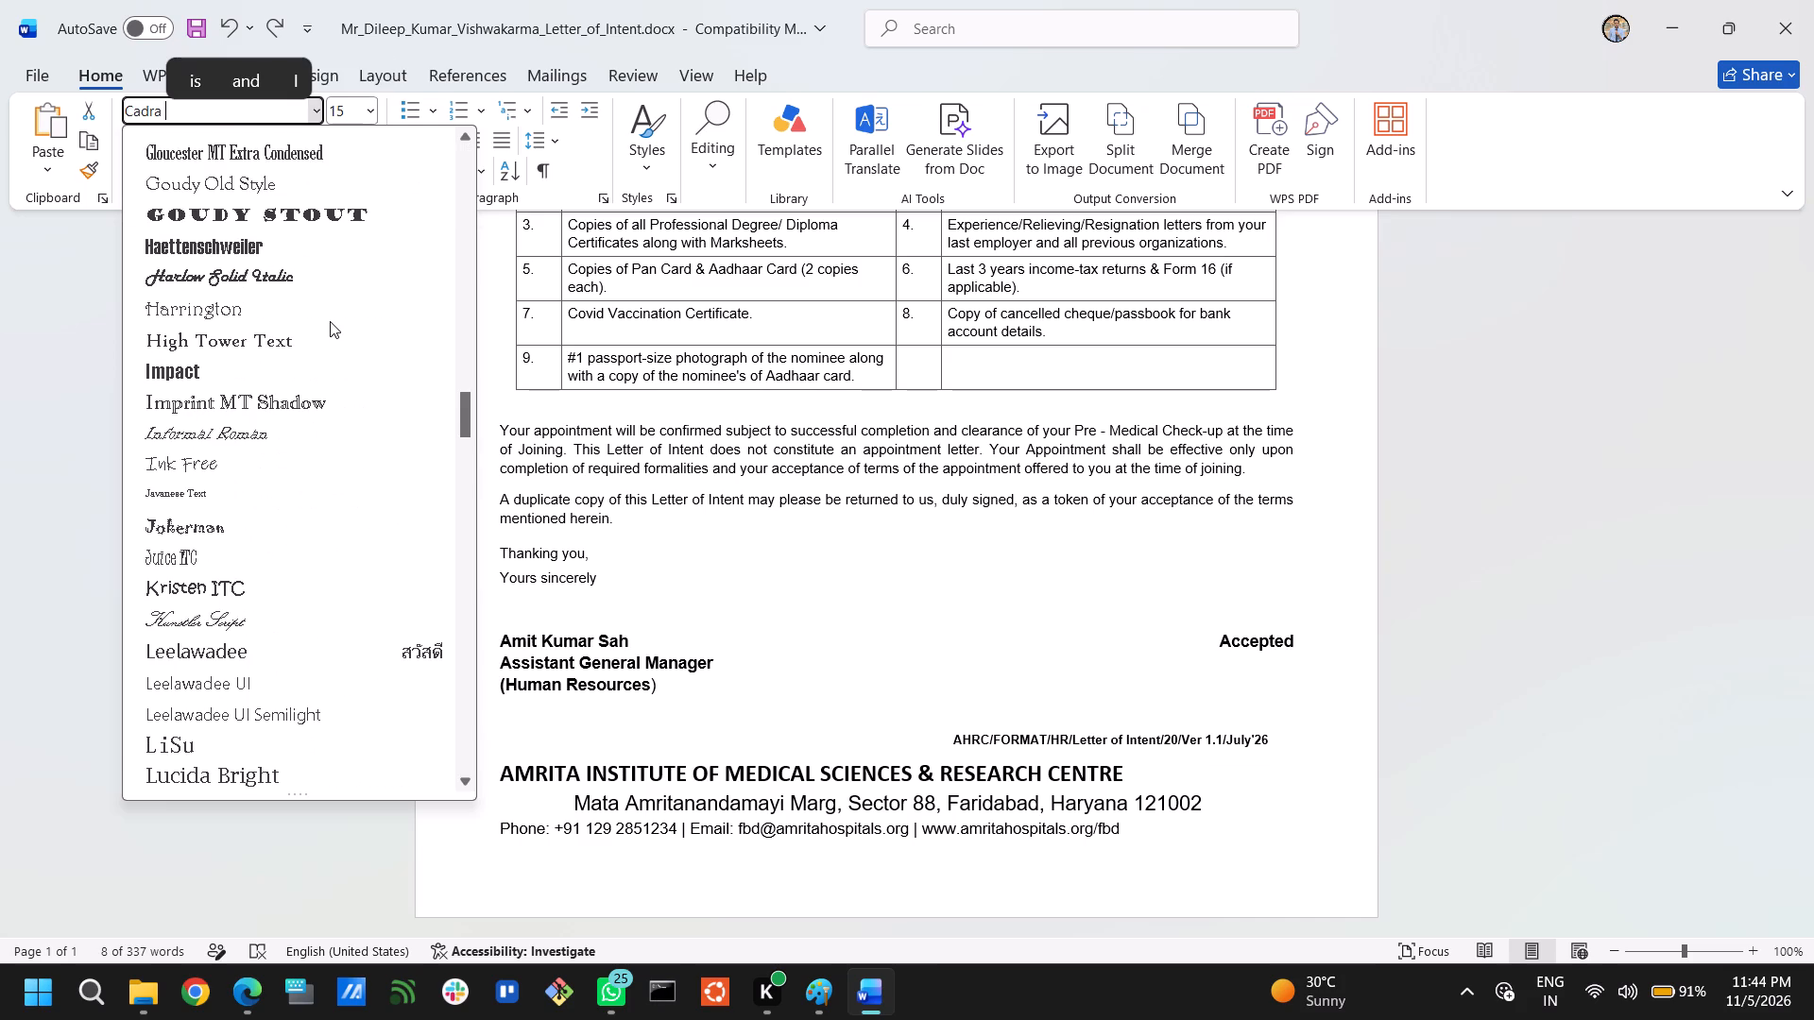
scroll(330, 321, "down", 2)
scroll(330, 321, "up", 1)
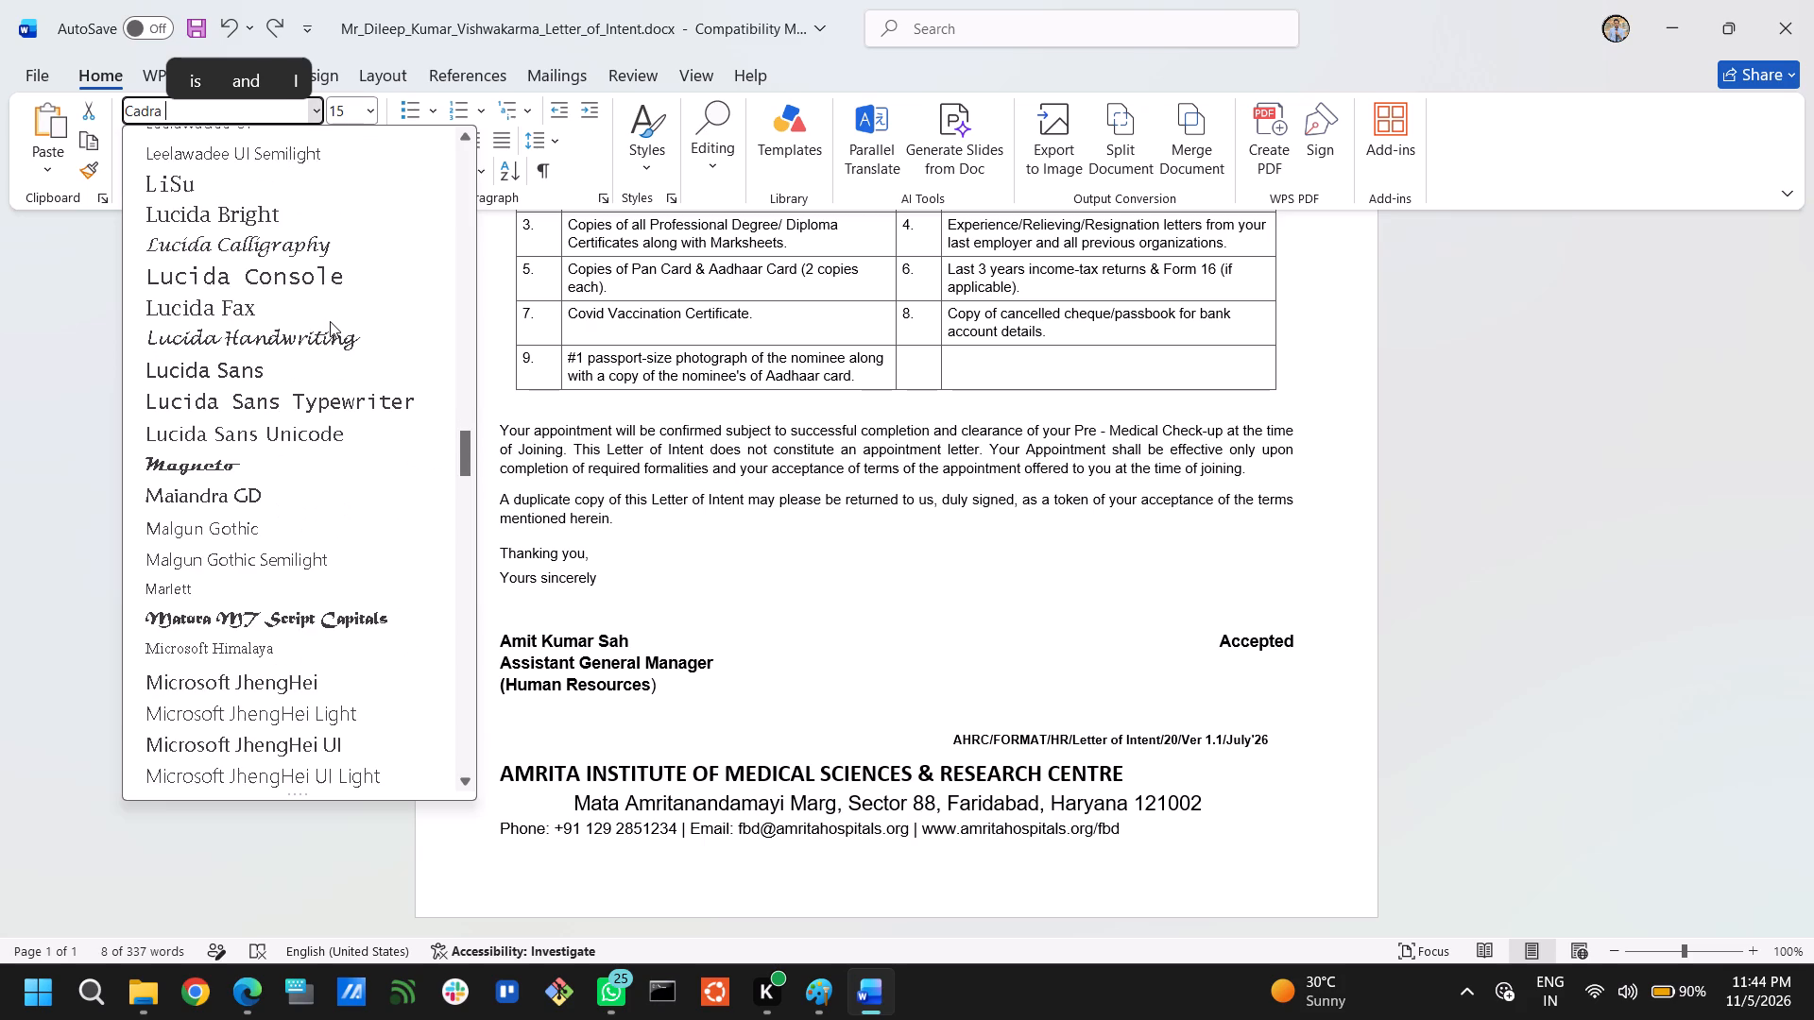
scroll(330, 321, "up", 3)
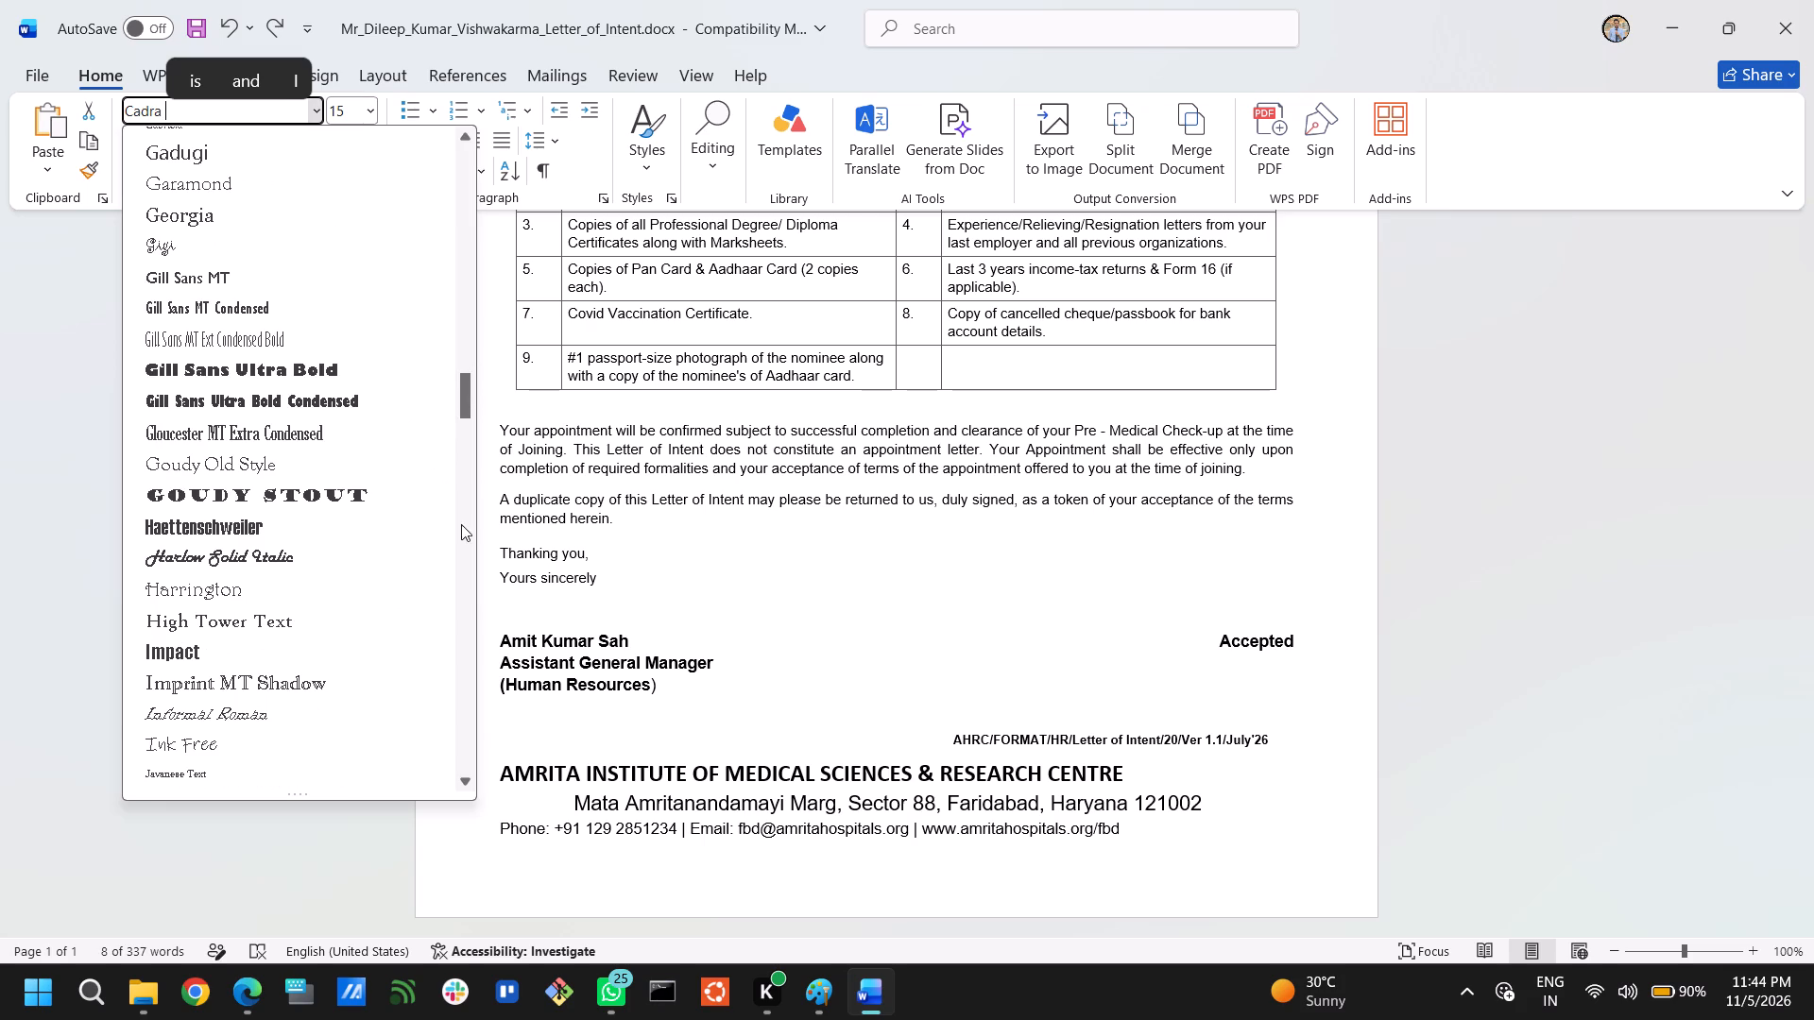
scroll(468, 508, "up", 9)
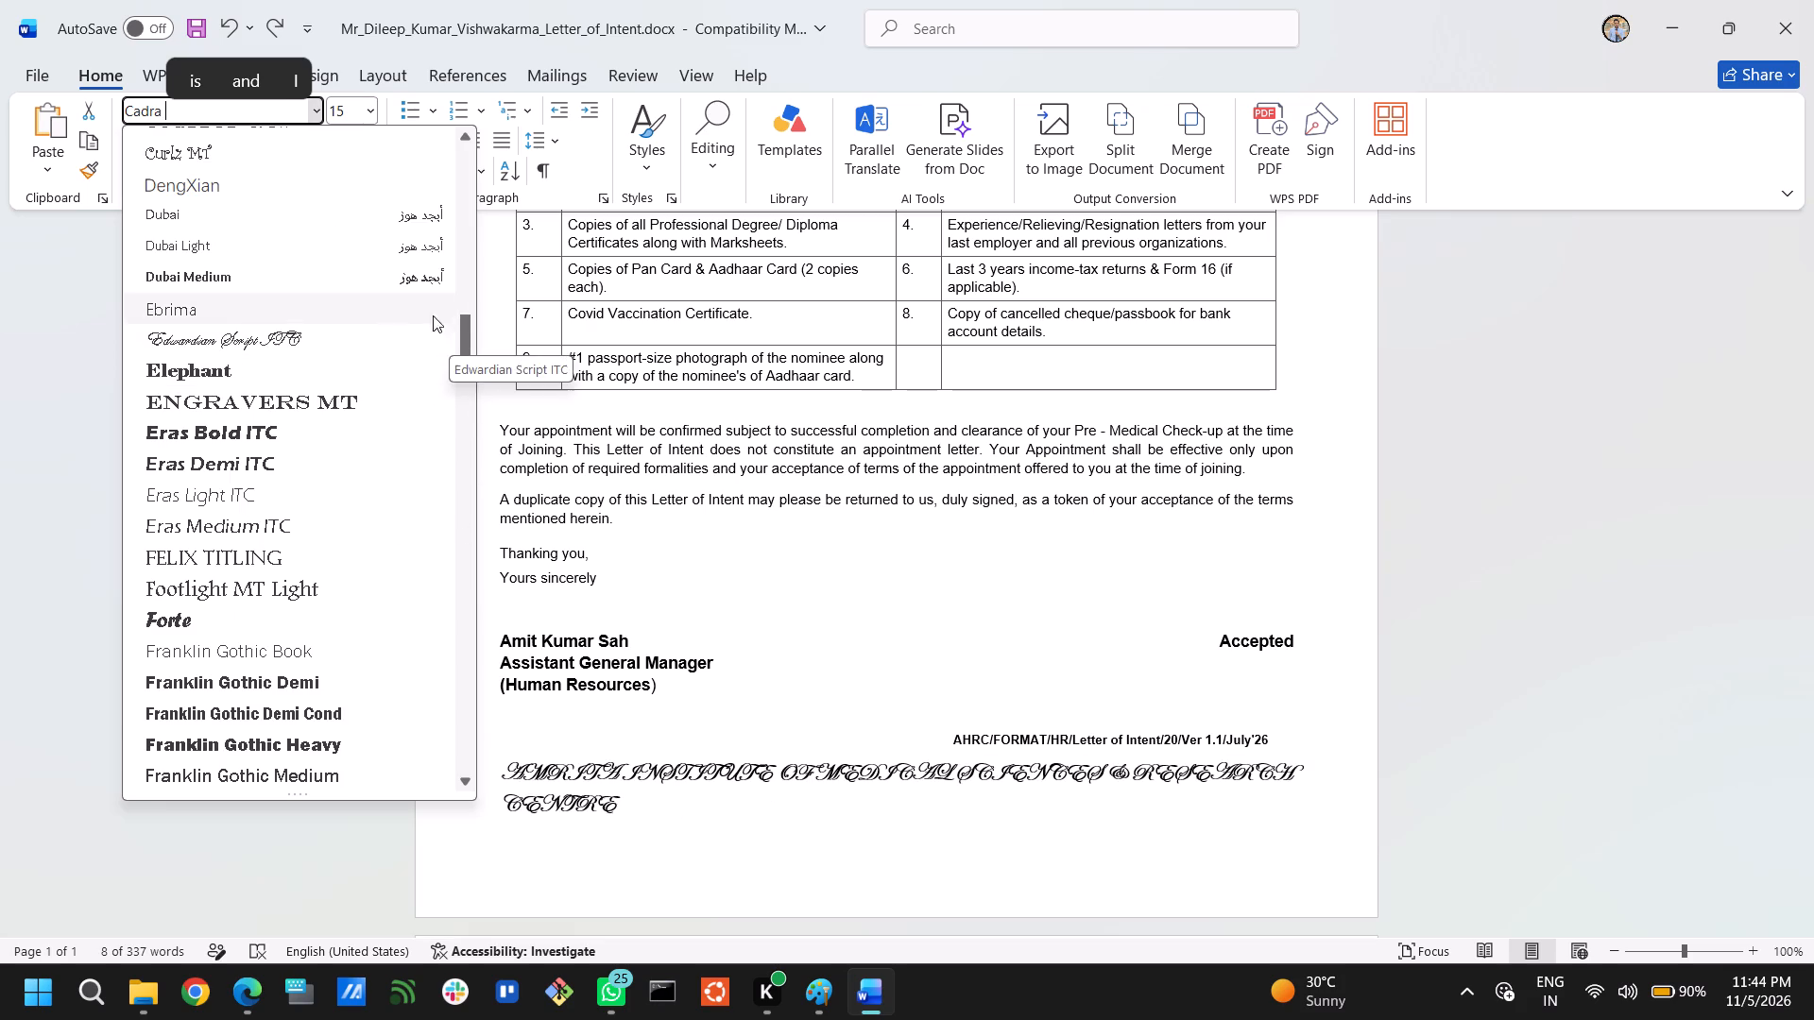
left_click_drag(467, 333, 467, 313)
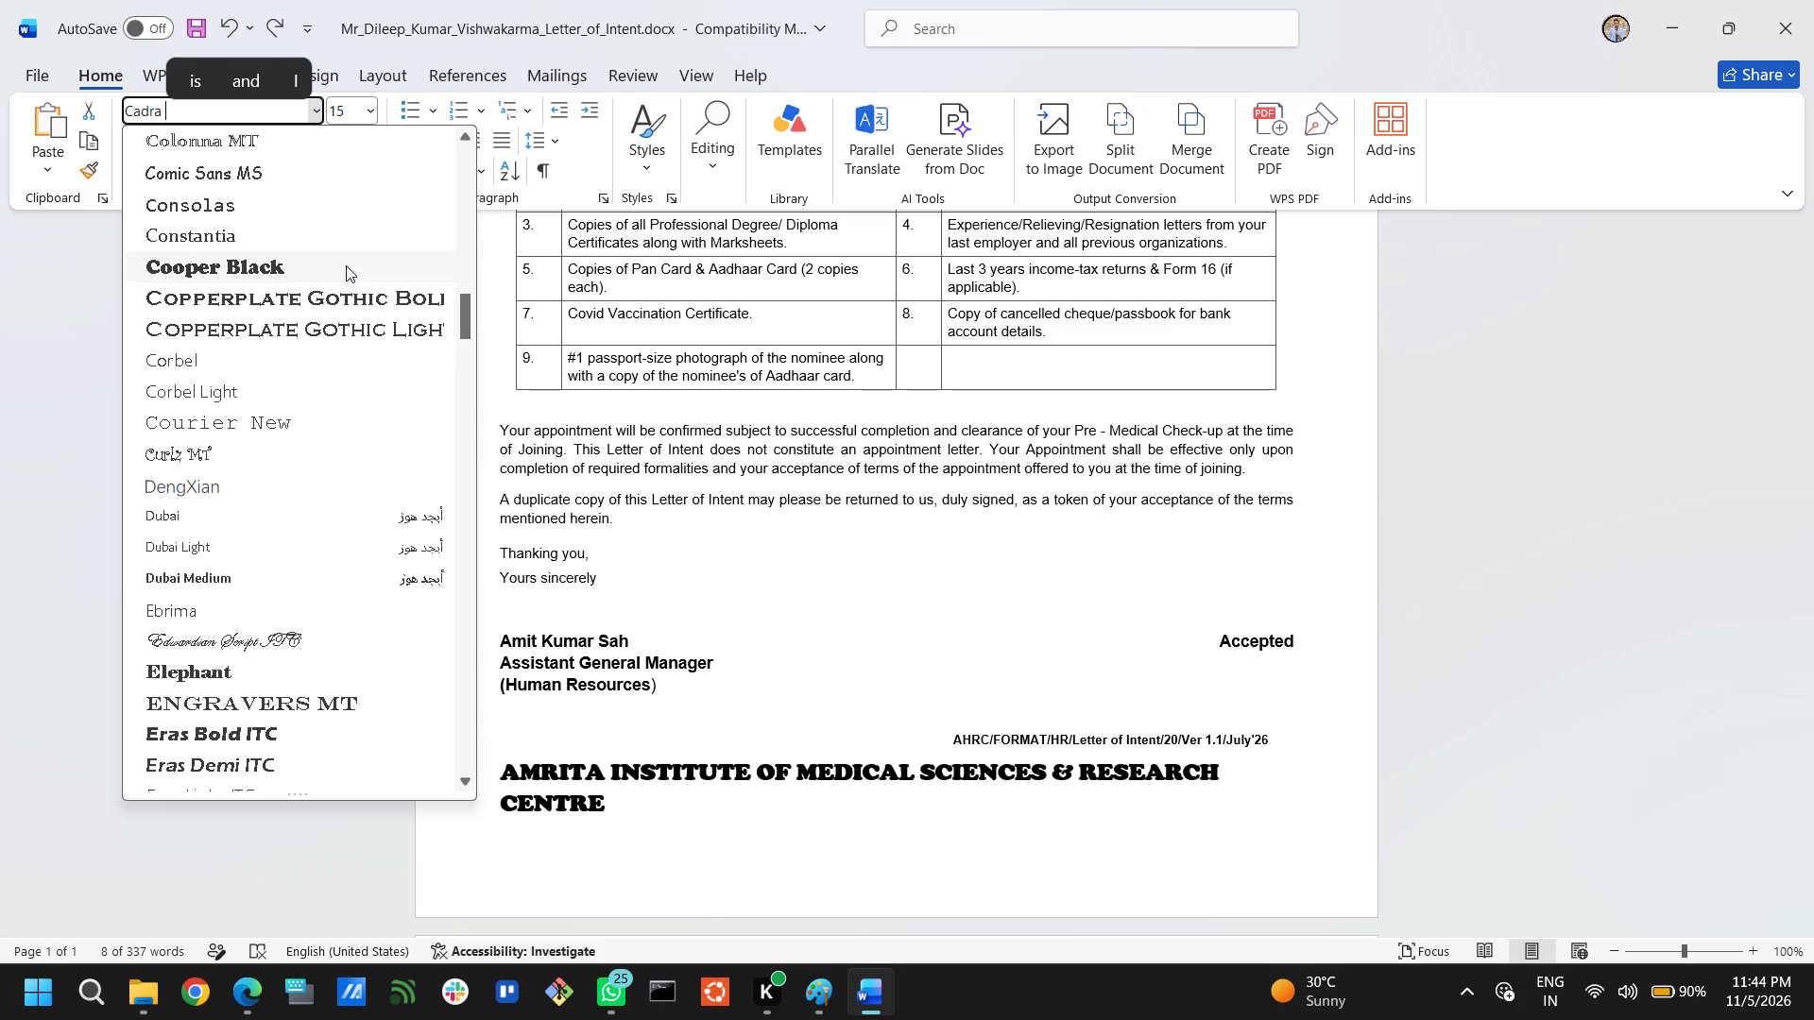
scroll(346, 265, "up", 2)
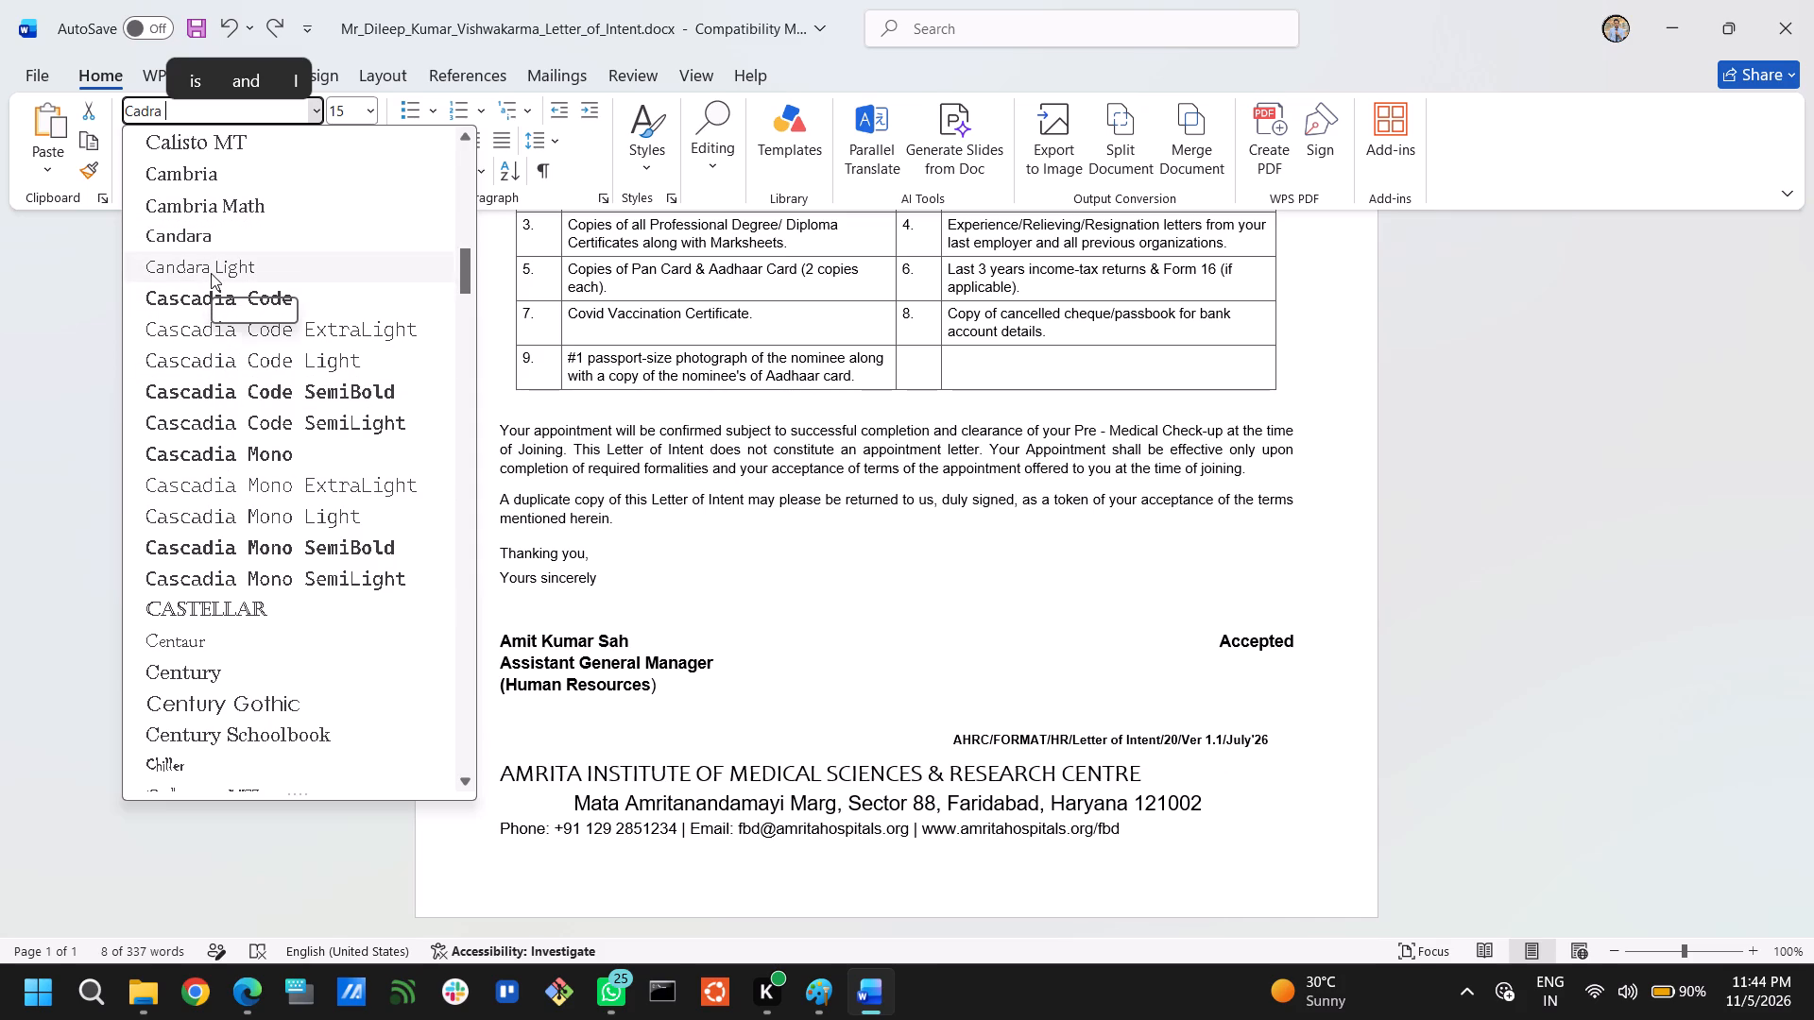
left_click(211, 273)
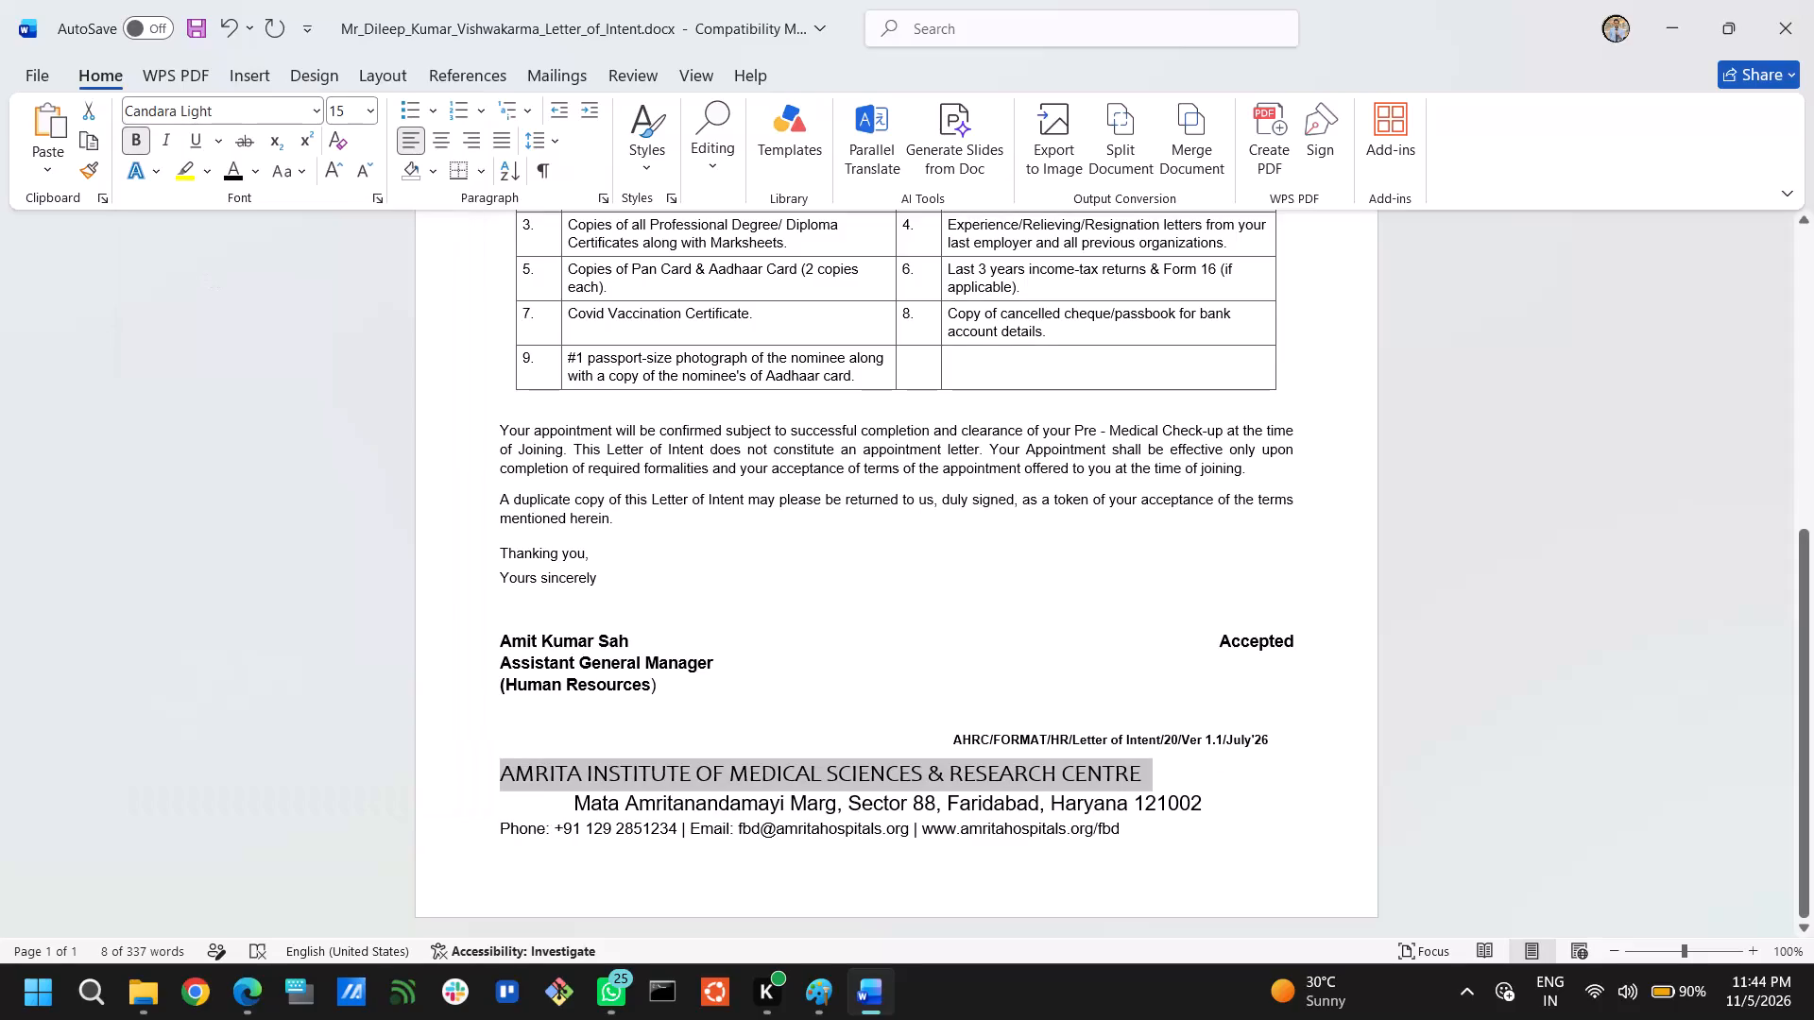
Set the font size of the institute name in the footer to 18.
left_click(368, 108)
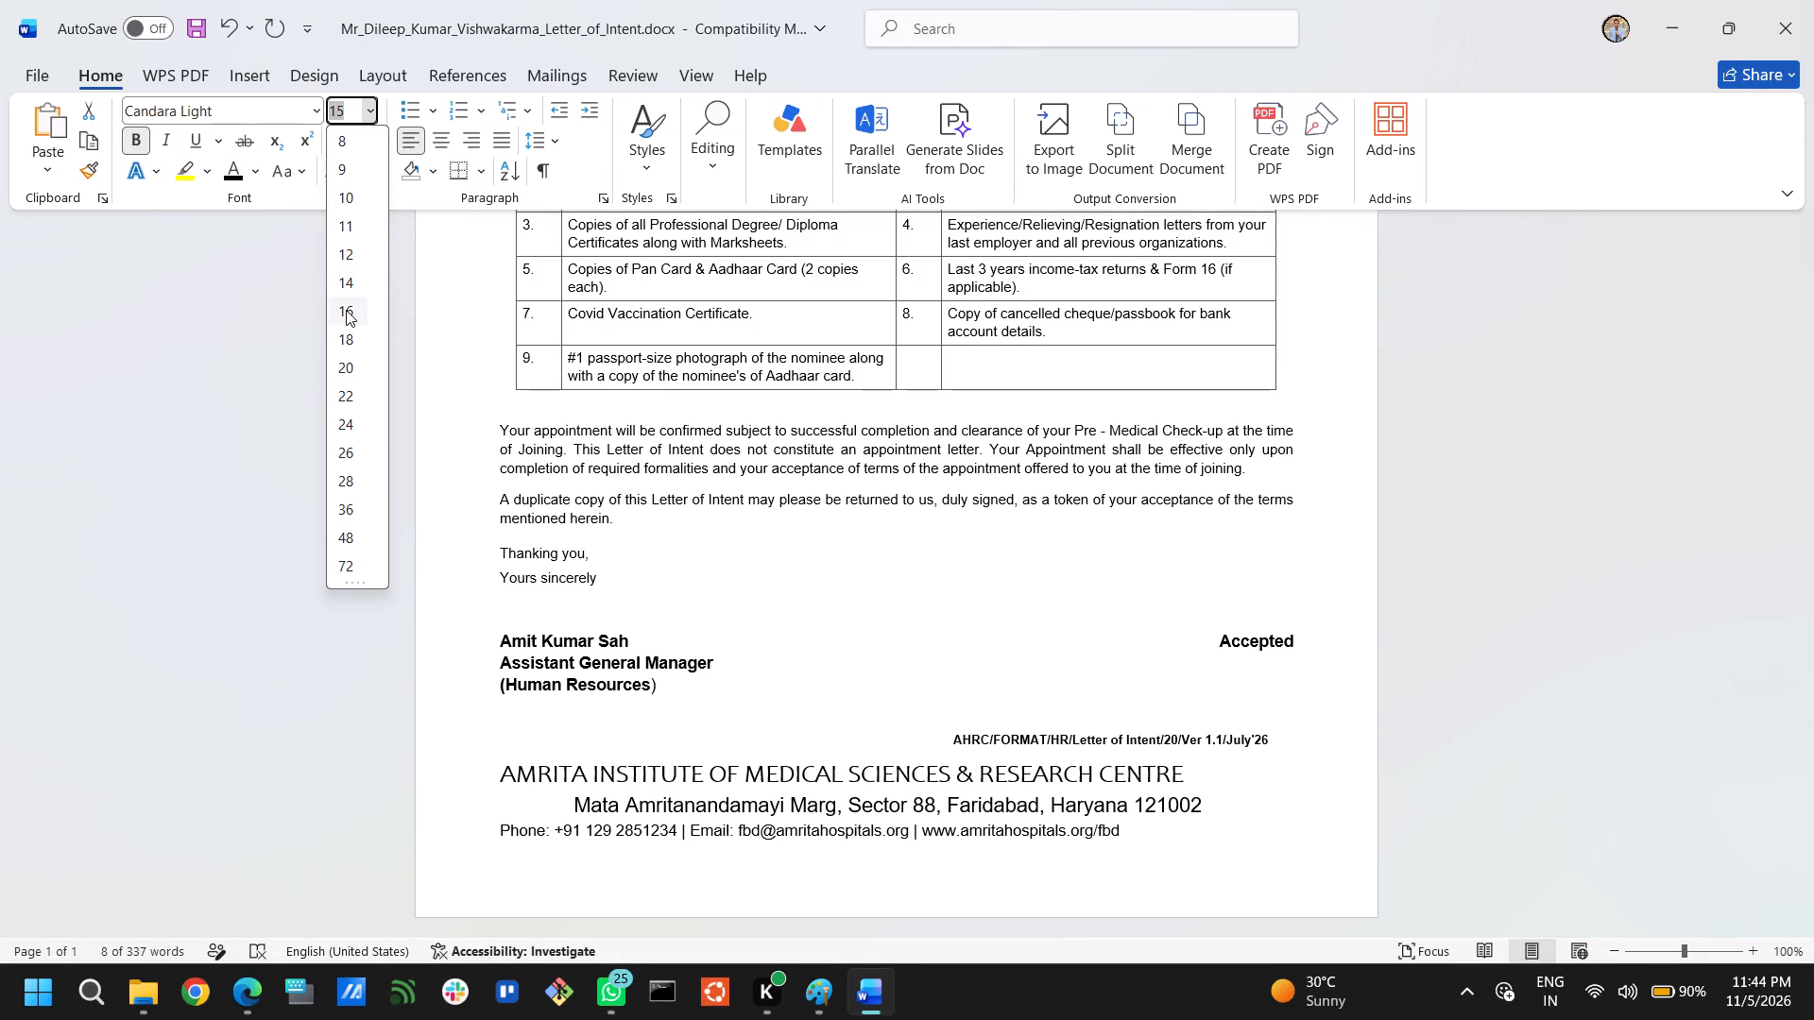
left_click(353, 334)
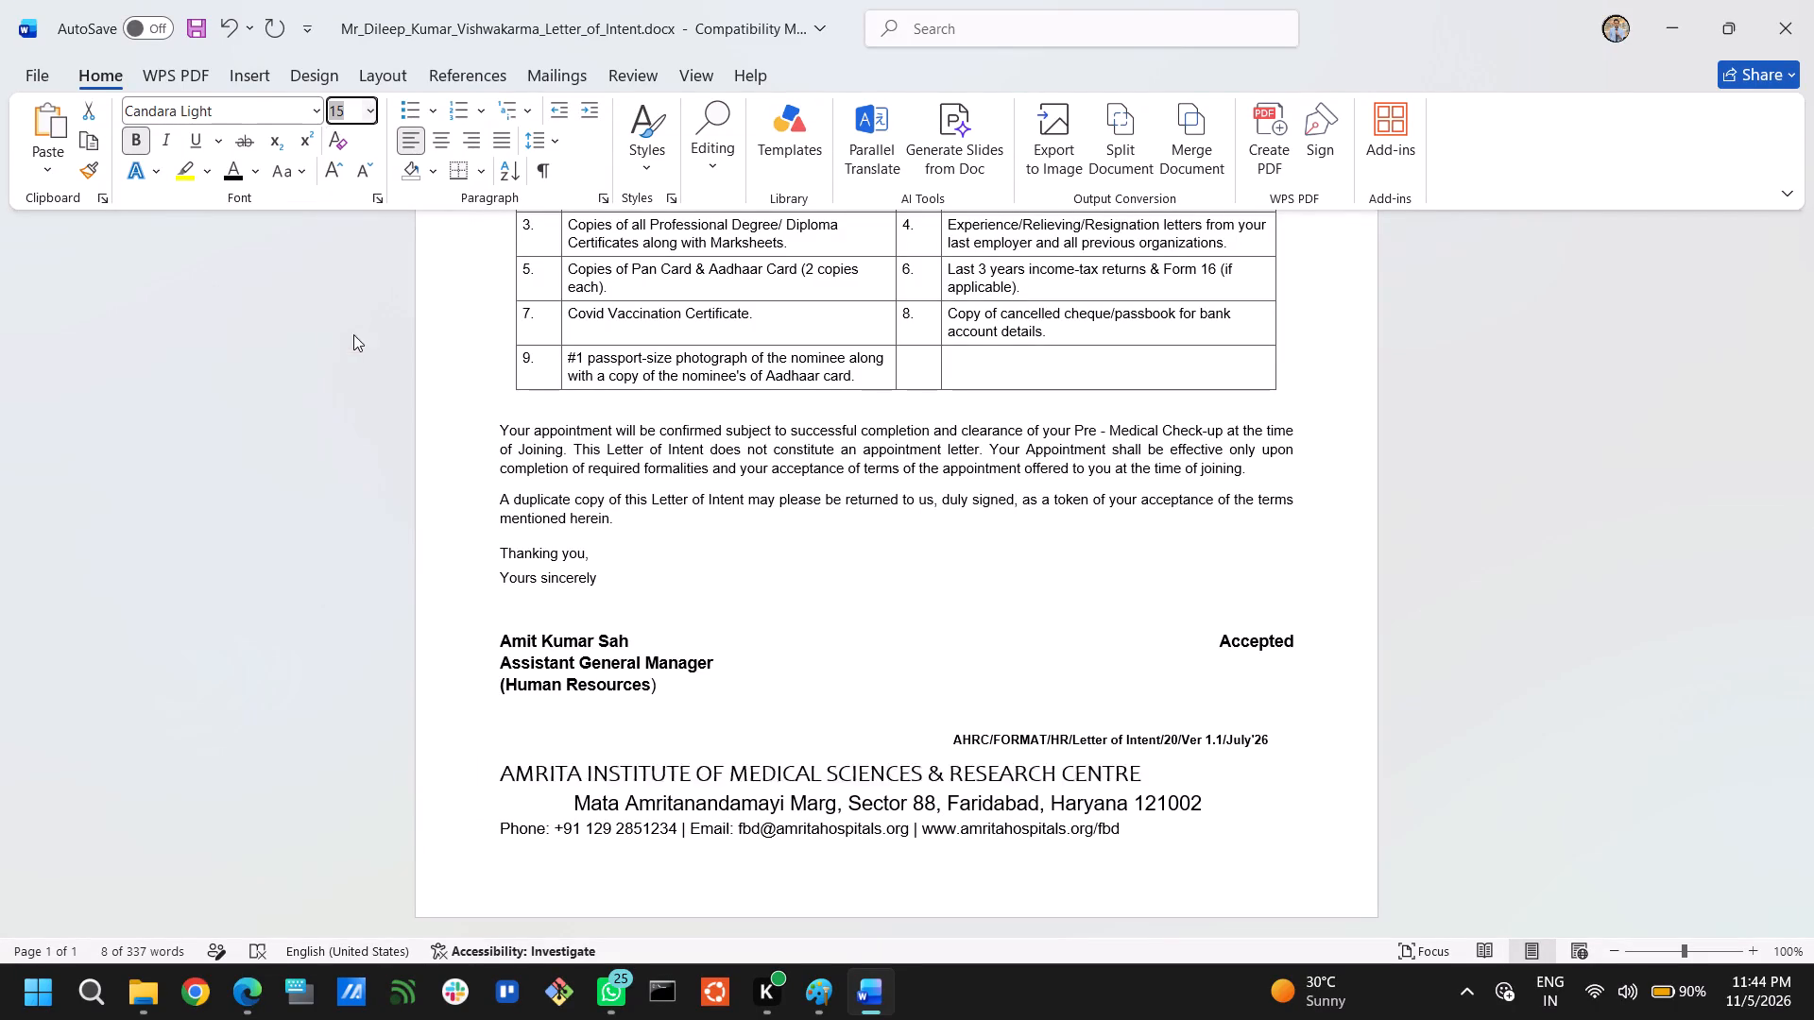
left_click(796, 726)
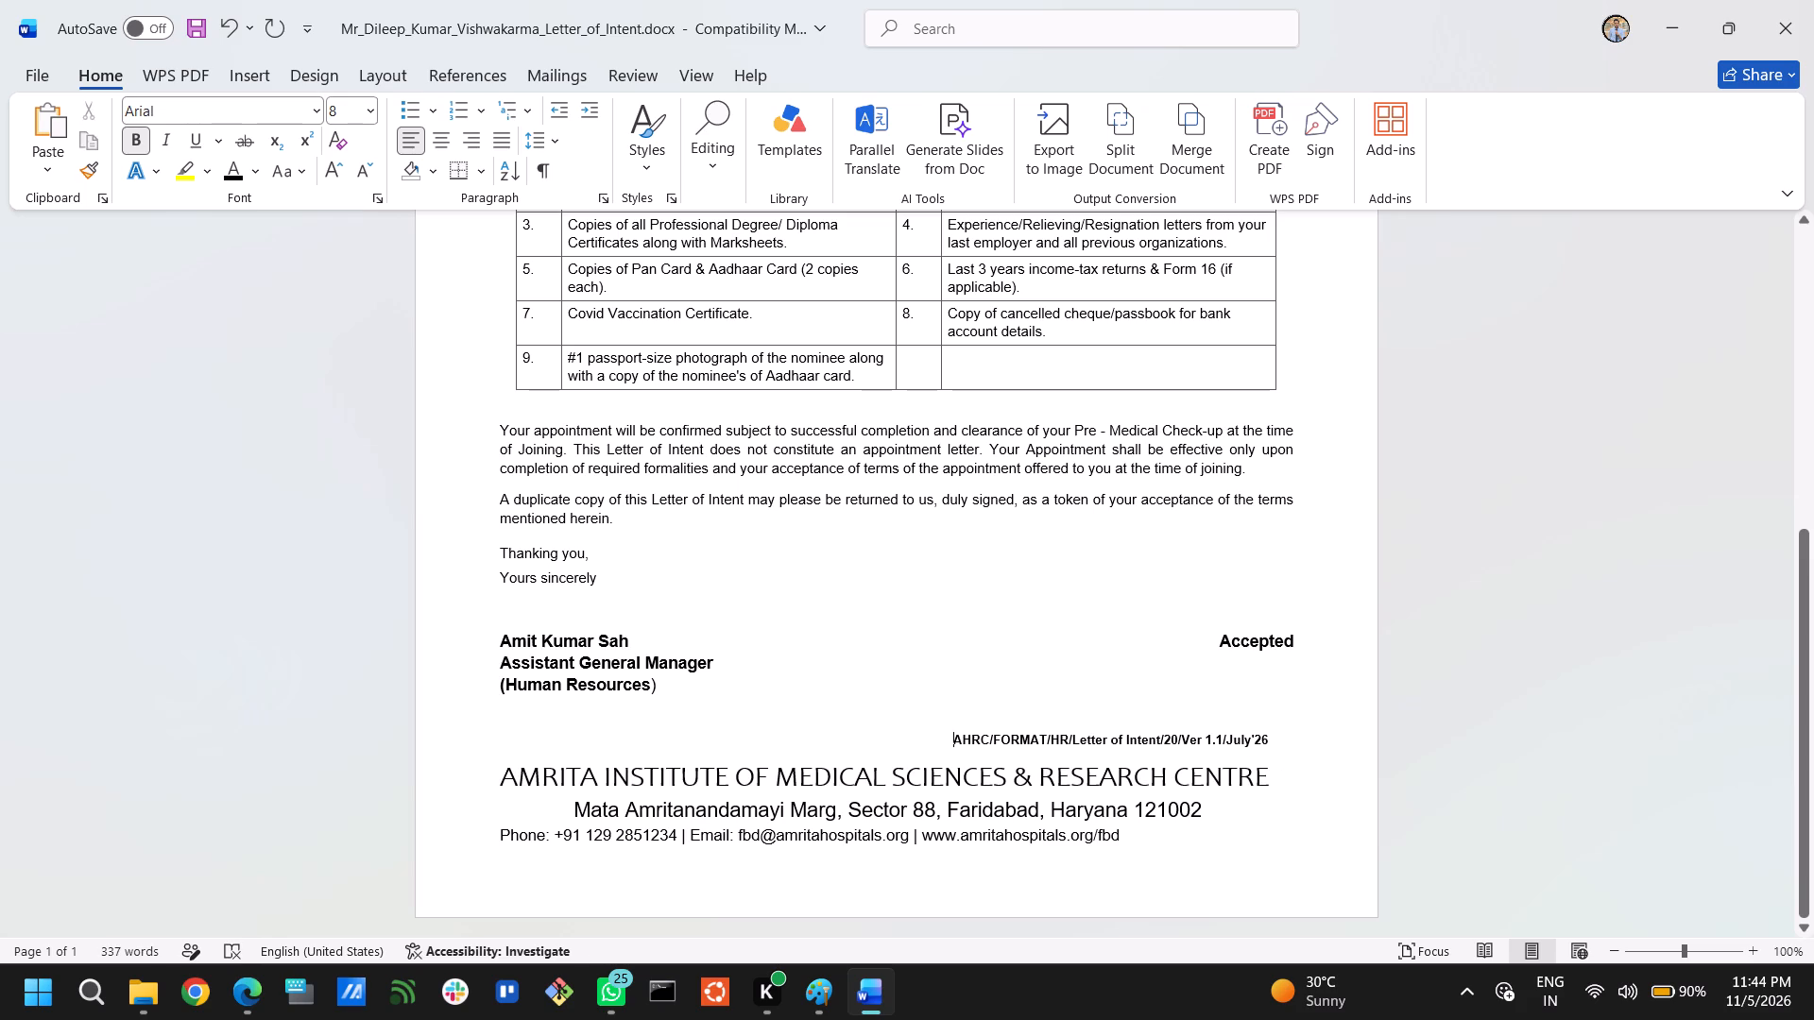
Check the footer in the Edge reference PDF, and set the "Mata Amritanandamayi Marg" address line in Word to font size 12.
left_click(248, 984)
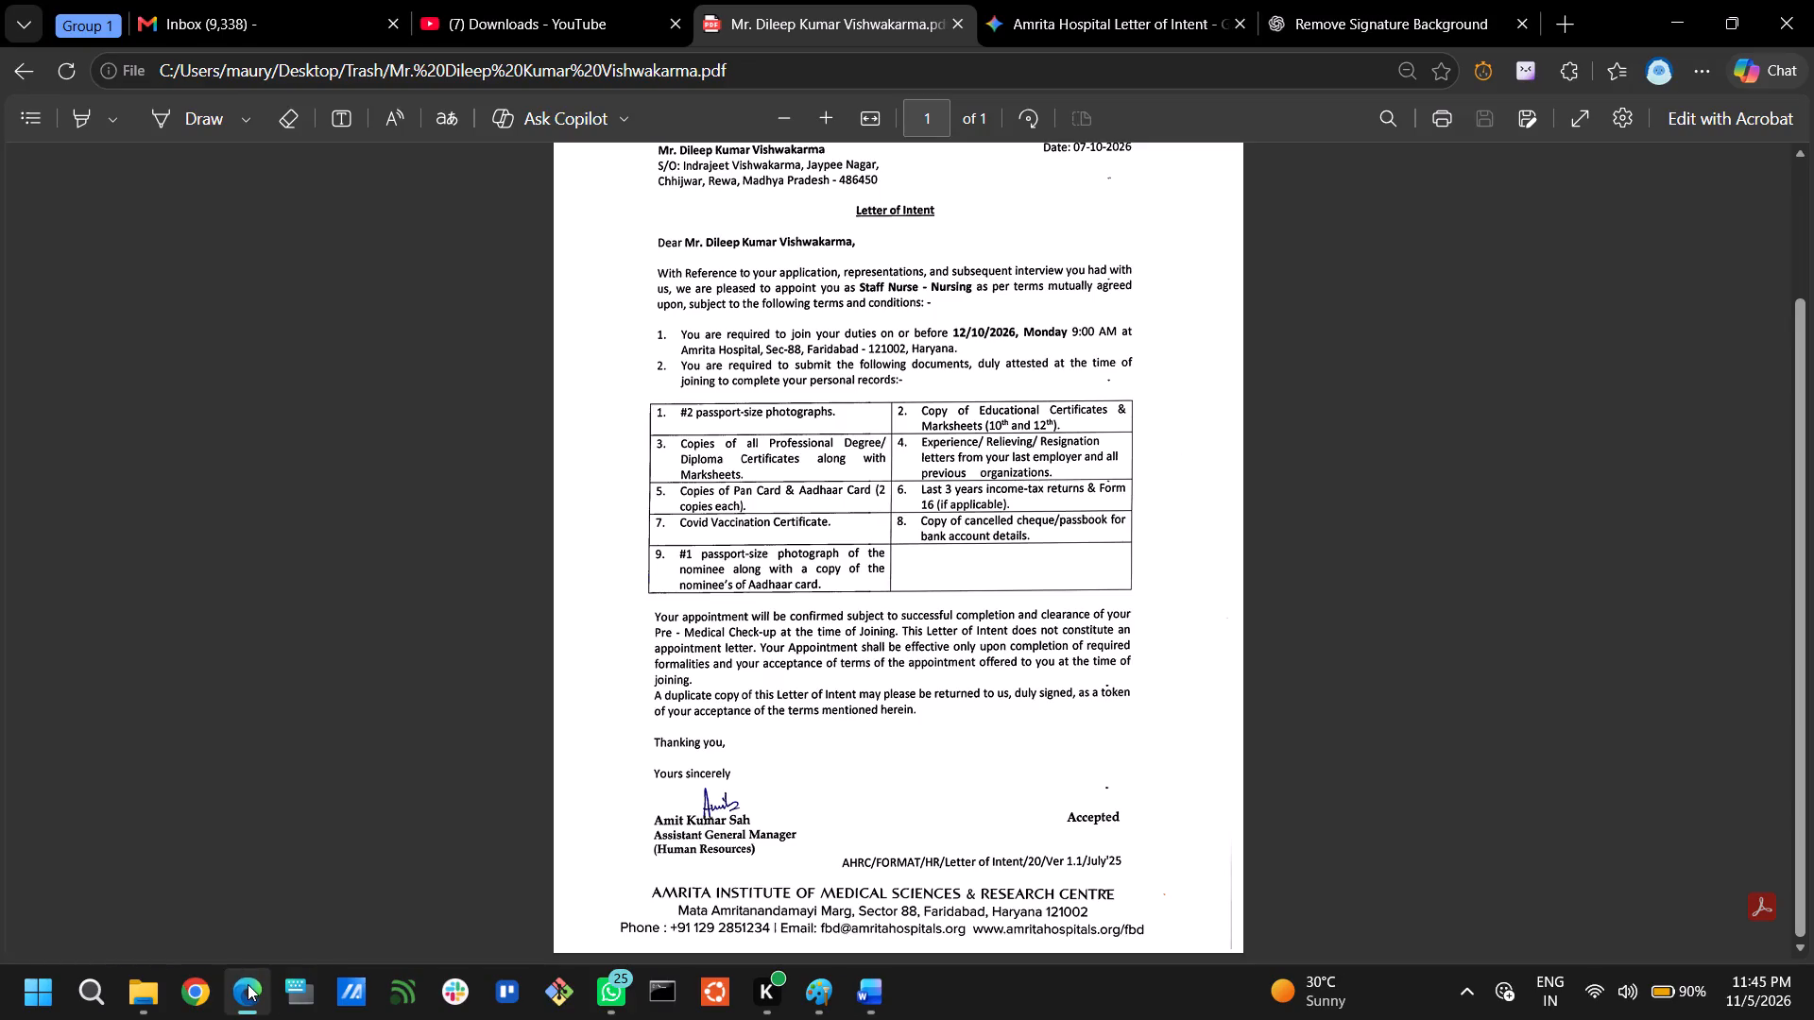
left_click(248, 984)
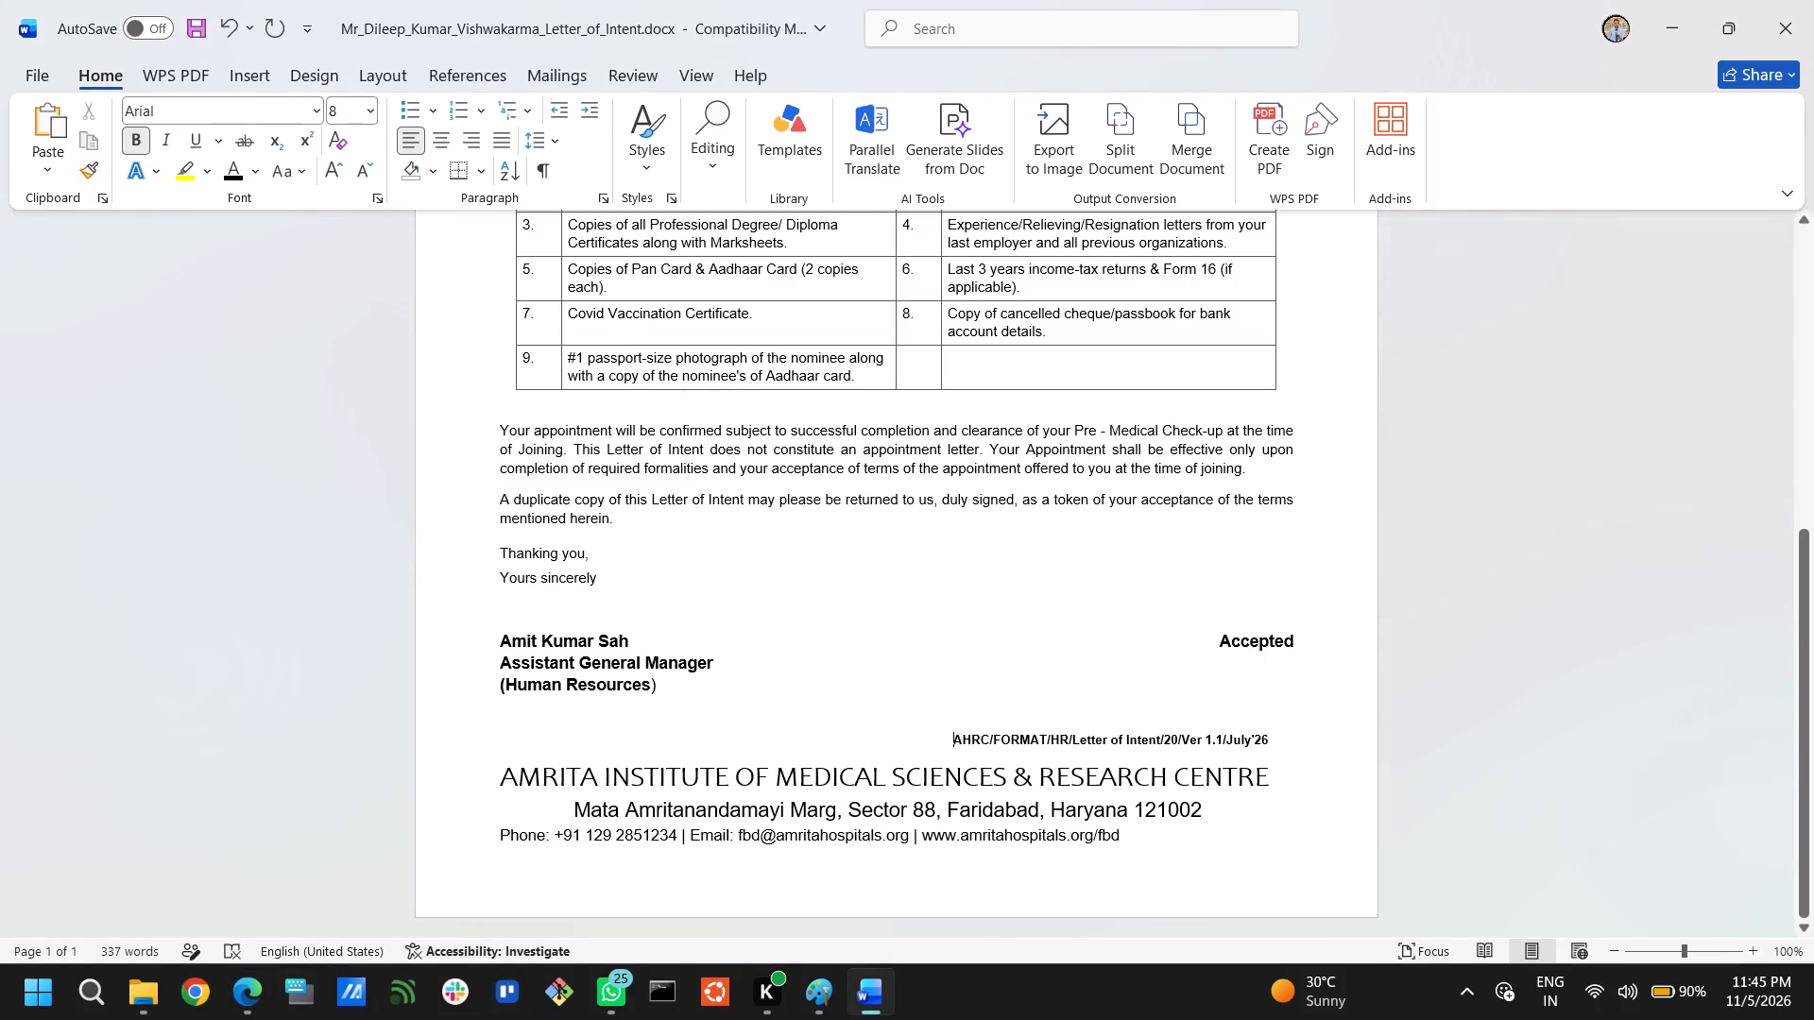
left_click_drag(572, 807, 1007, 802)
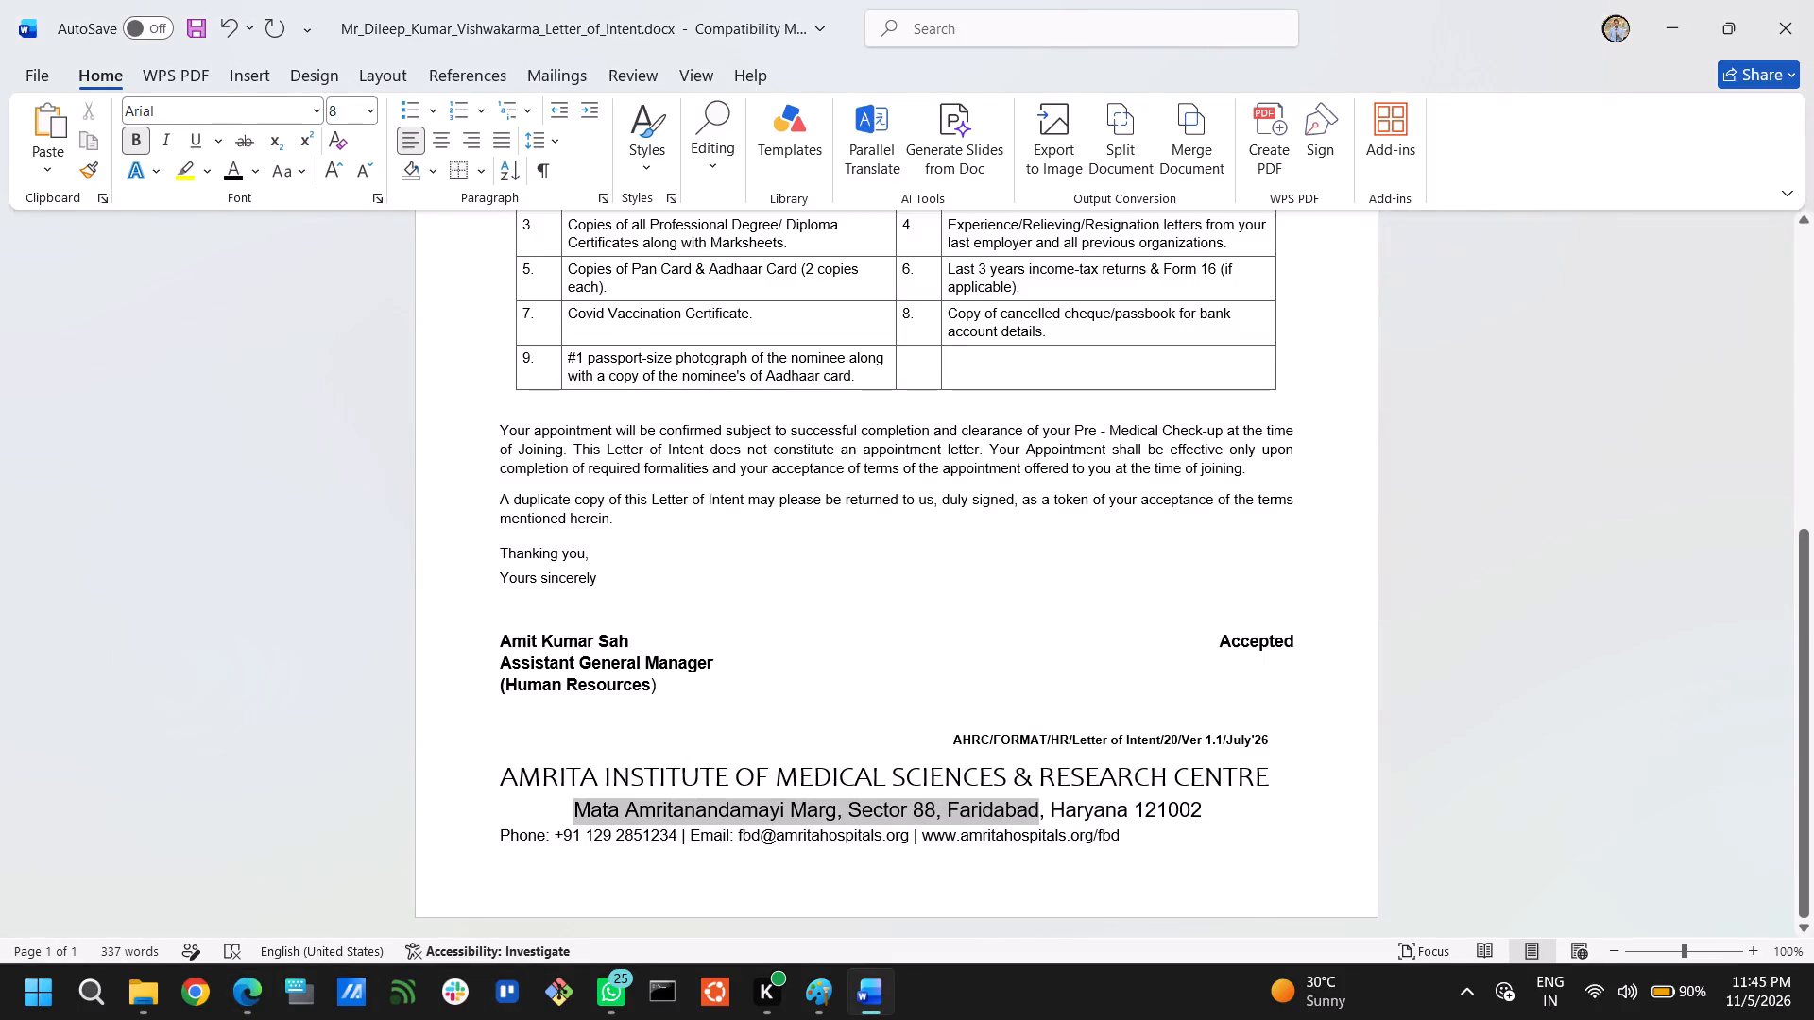
left_click_drag(1007, 802, 1172, 812)
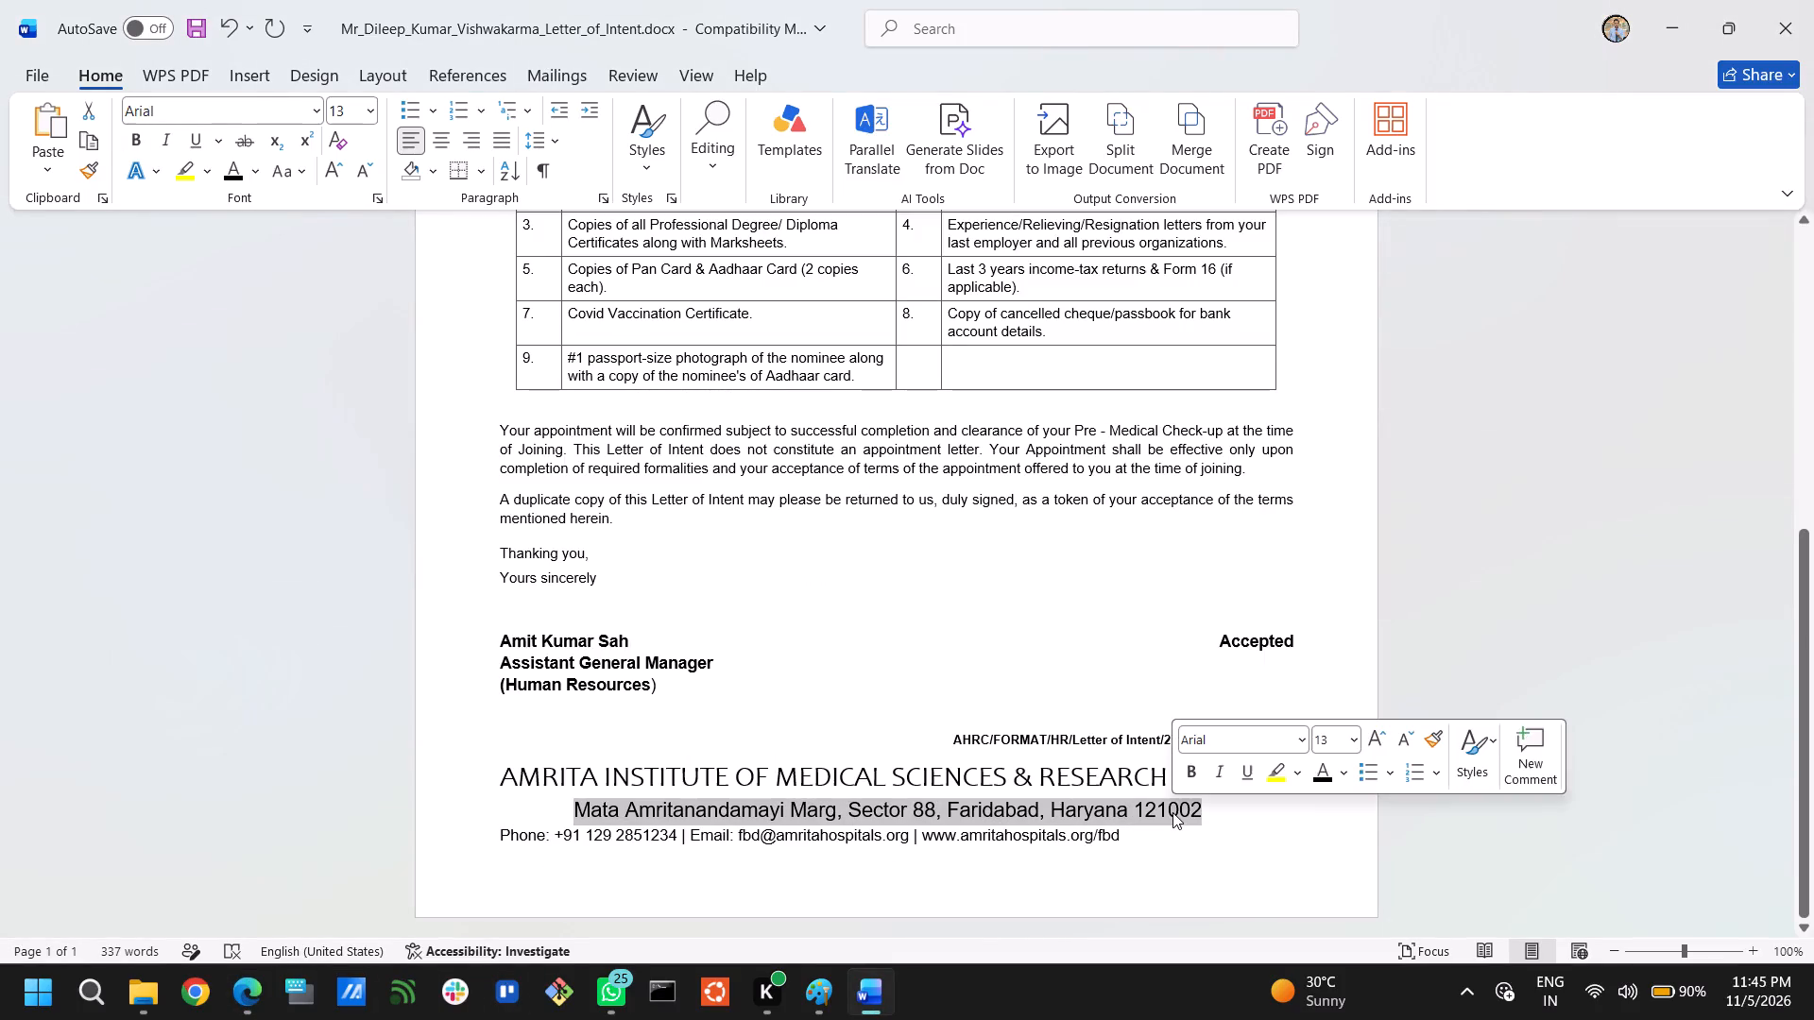
left_click(368, 105)
left_click(359, 260)
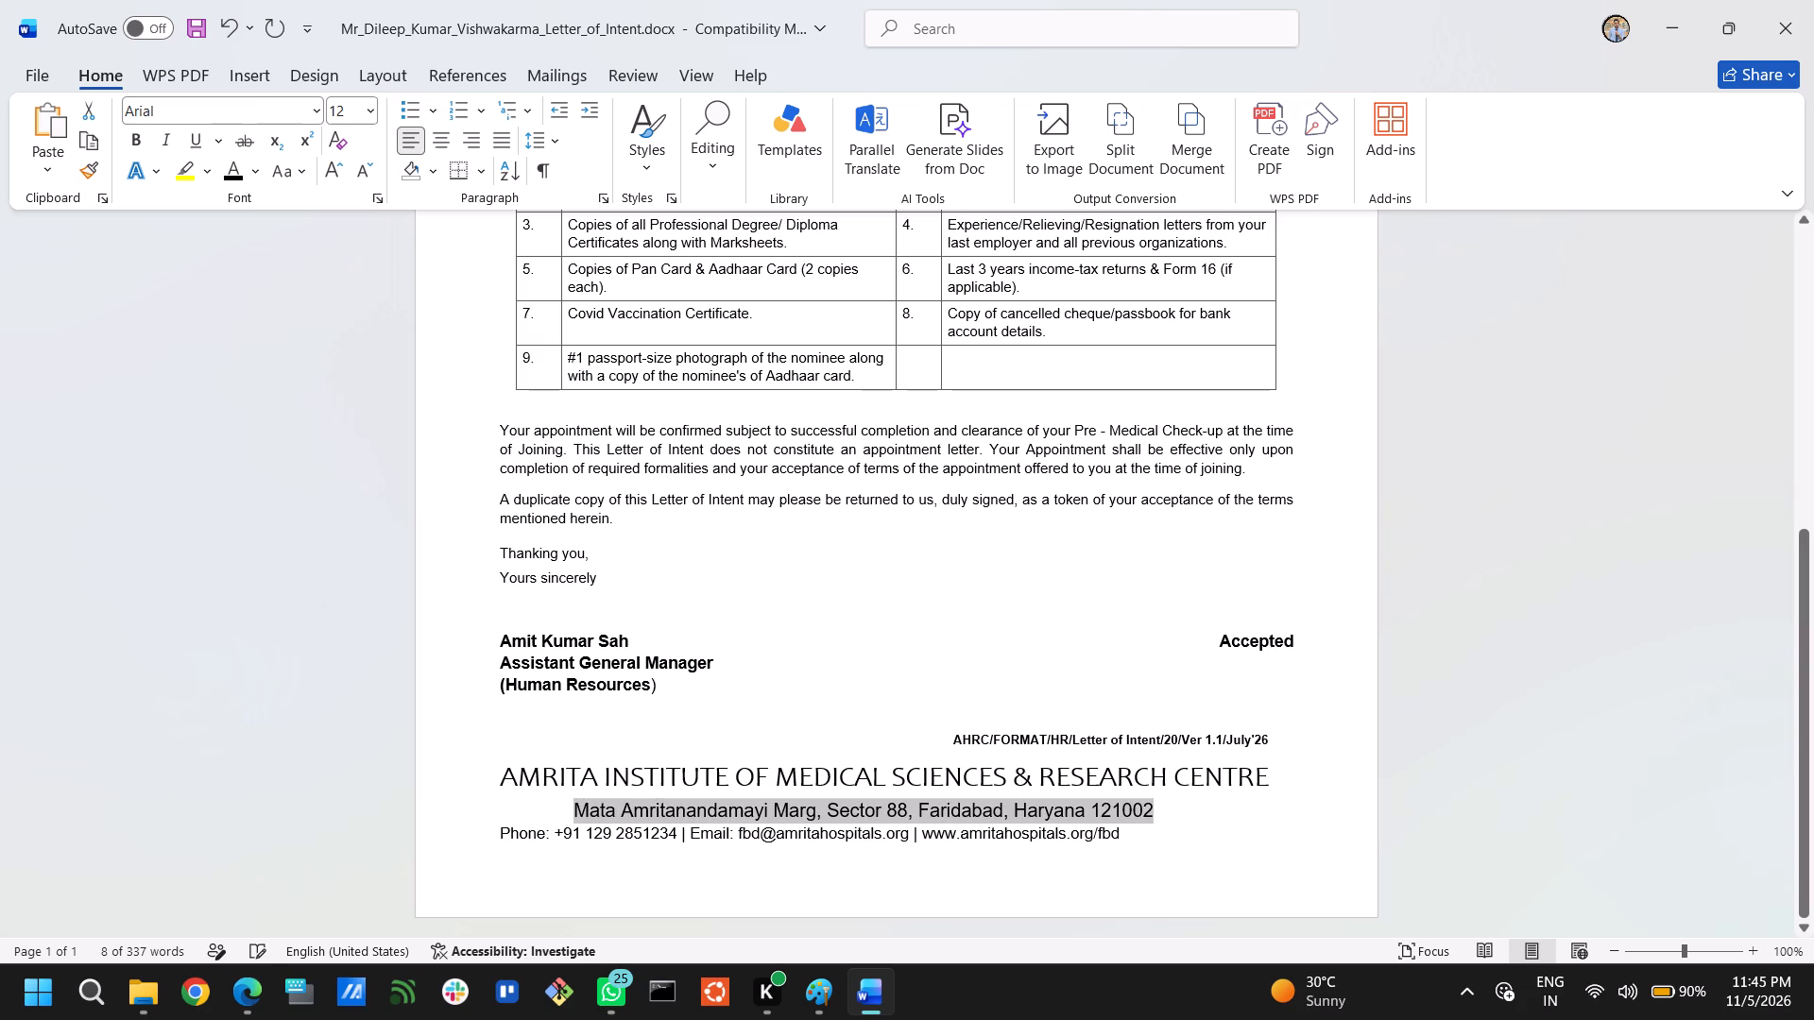
left_click(545, 871)
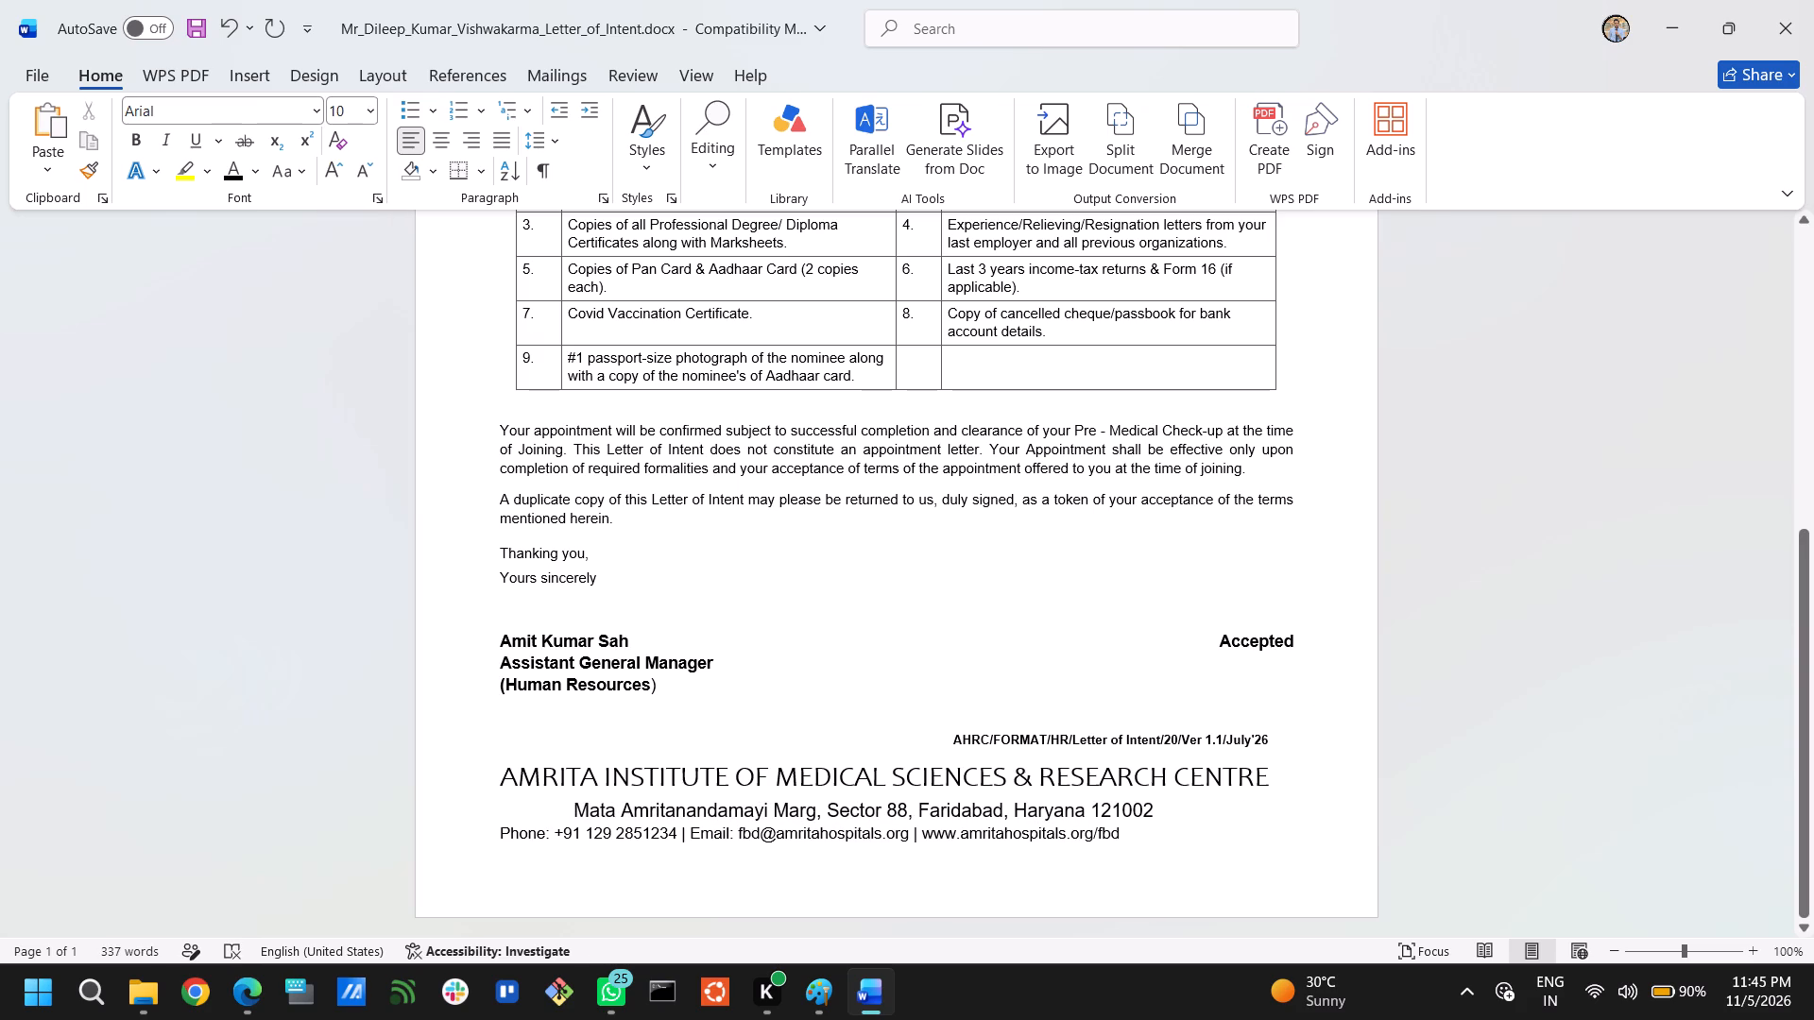
Switch to Edge to check the footer against the reference PDF, and return to Word.
left_click(251, 987)
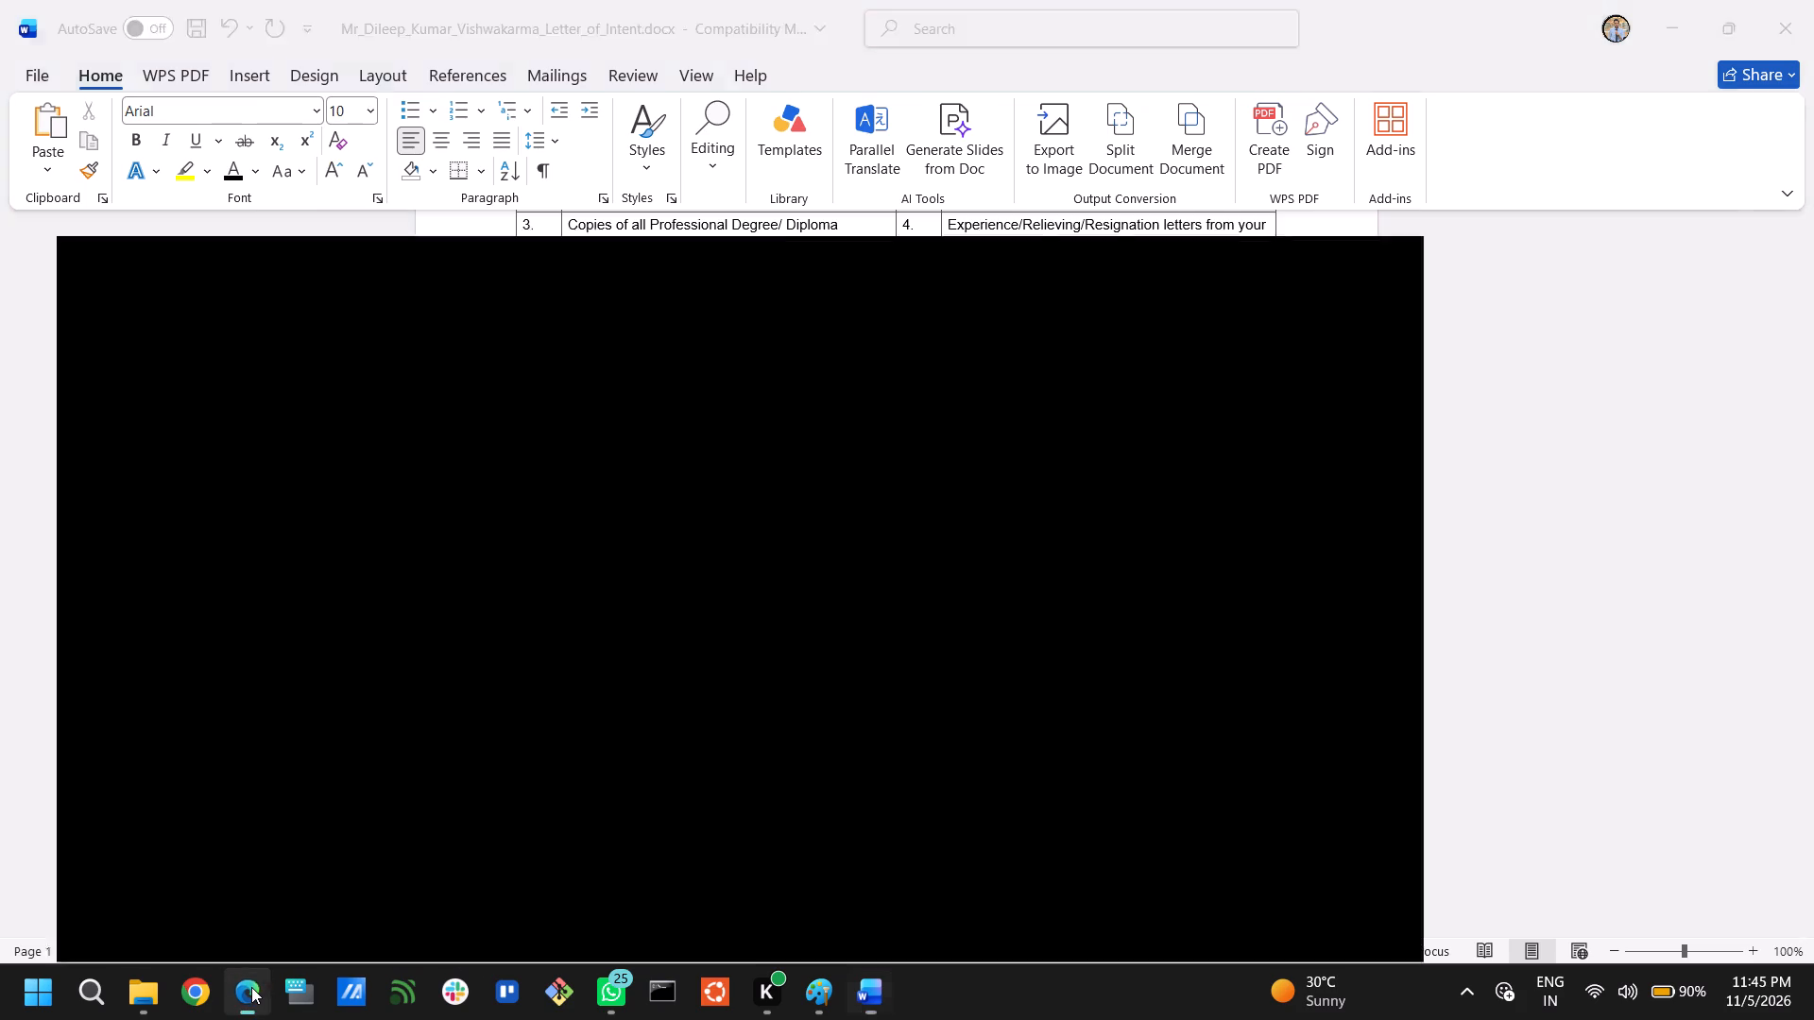
left_click(251, 987)
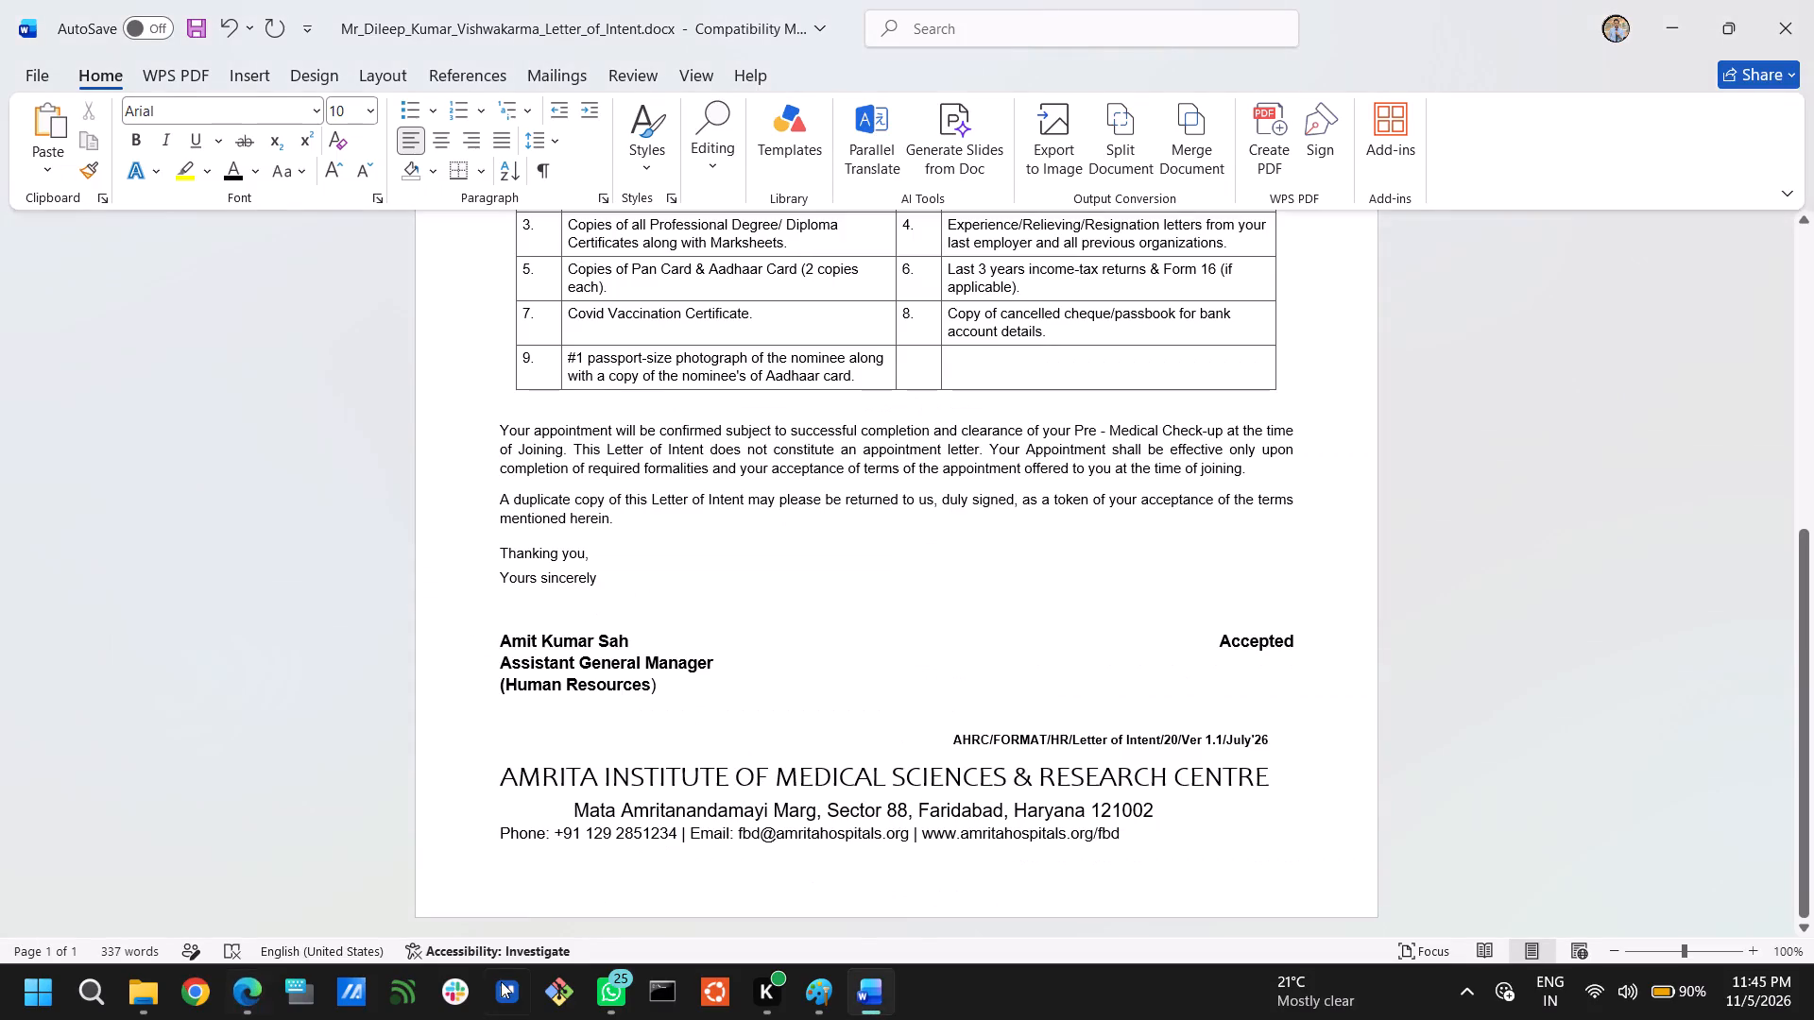
Compare the footer's institute name, address and contact lines in Word with the reference PDF in Edge, ending back in Word.
left_click(1202, 777)
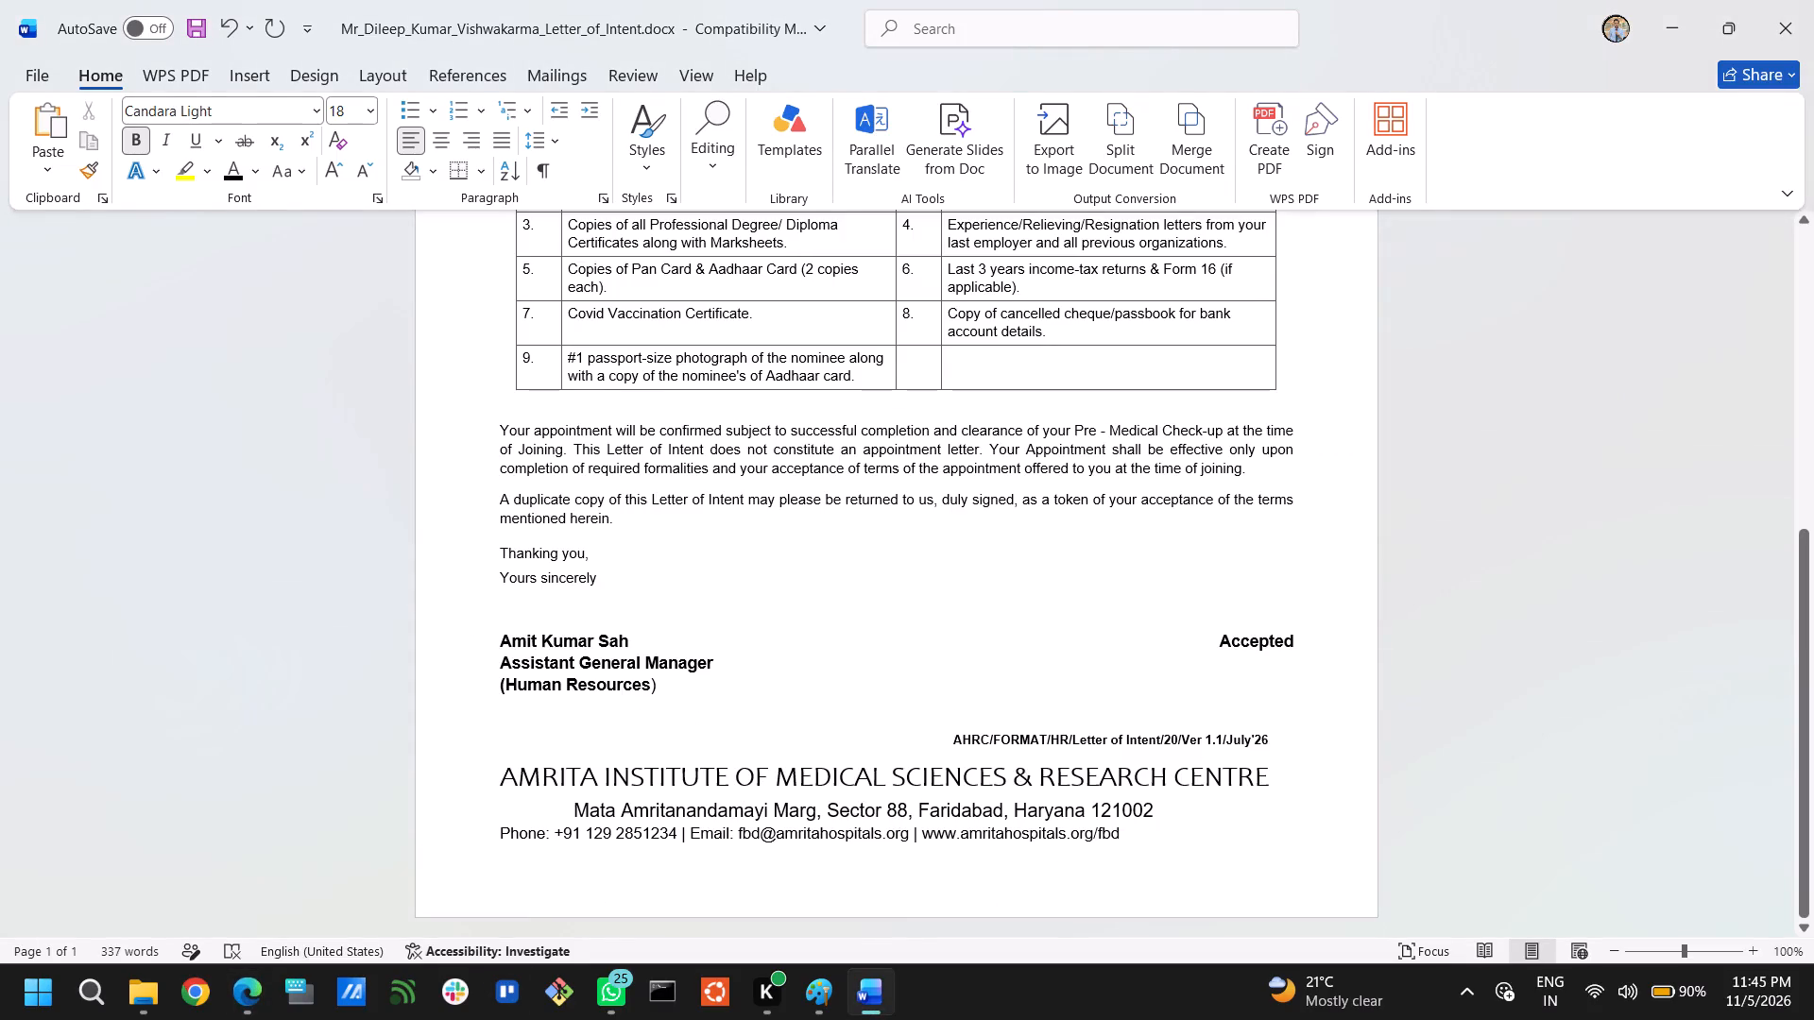
left_click(244, 991)
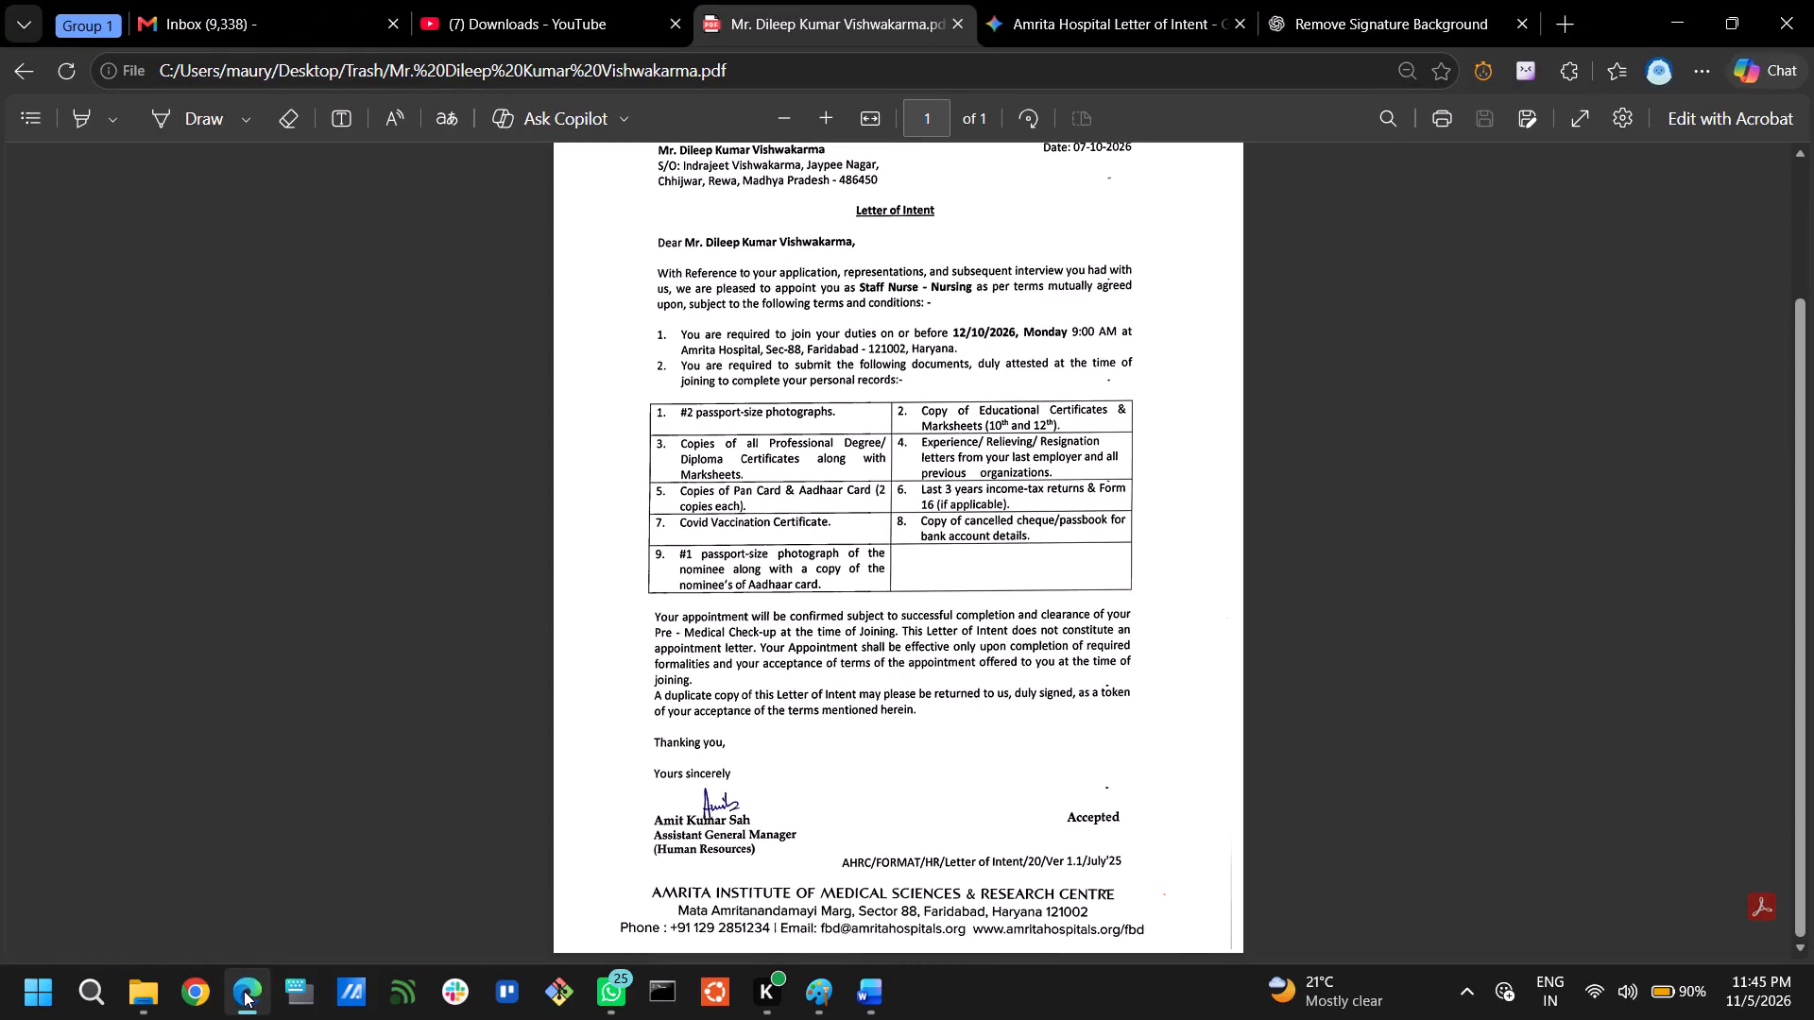
left_click(244, 991)
left_click(244, 991)
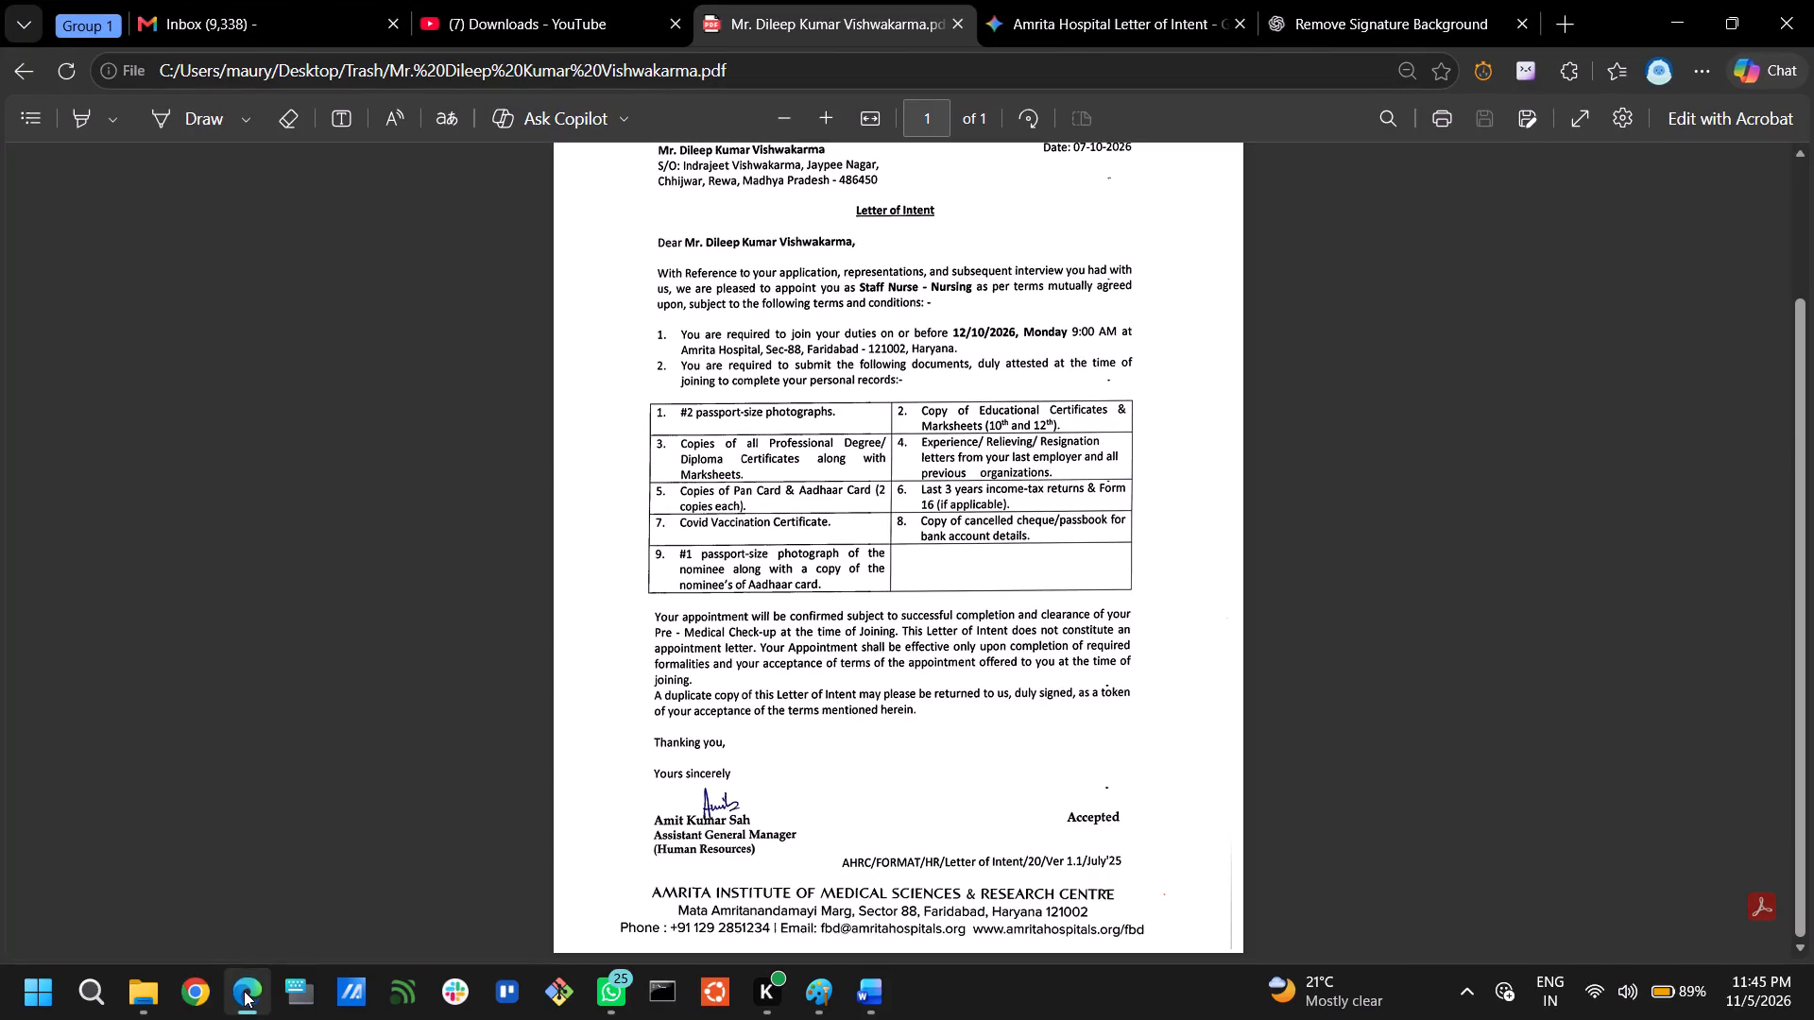
left_click(244, 991)
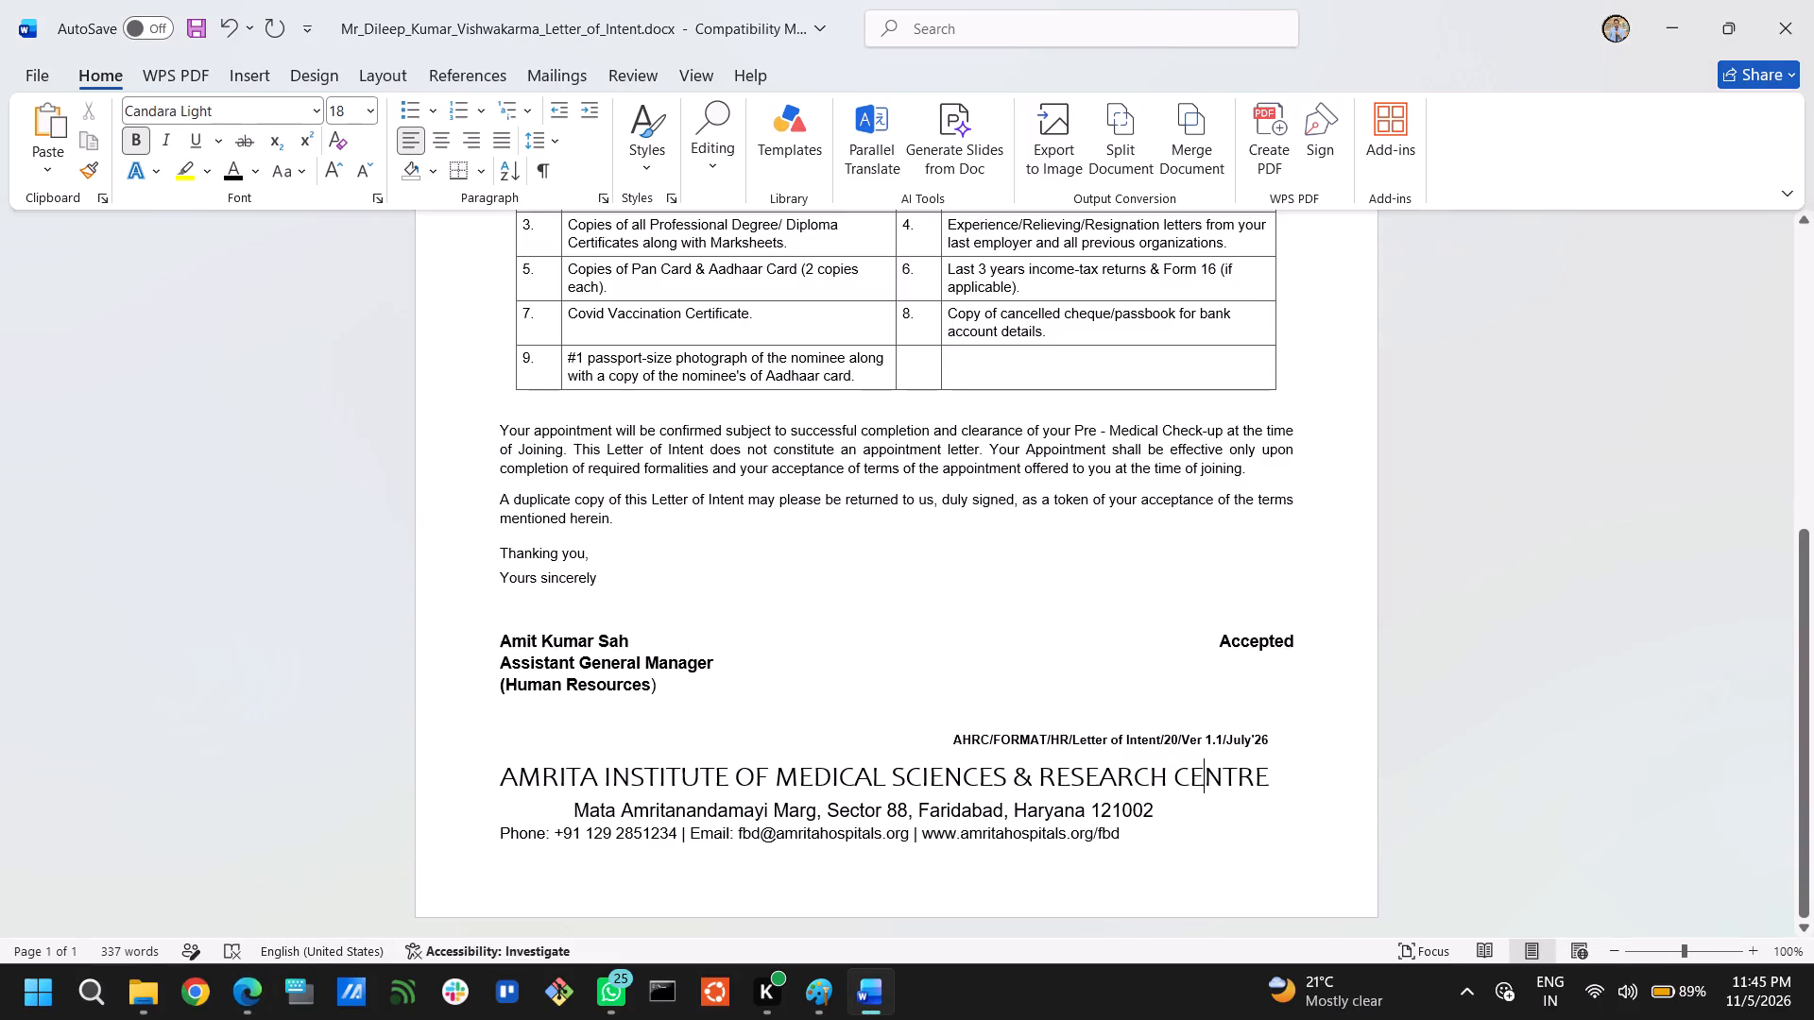
left_click(250, 993)
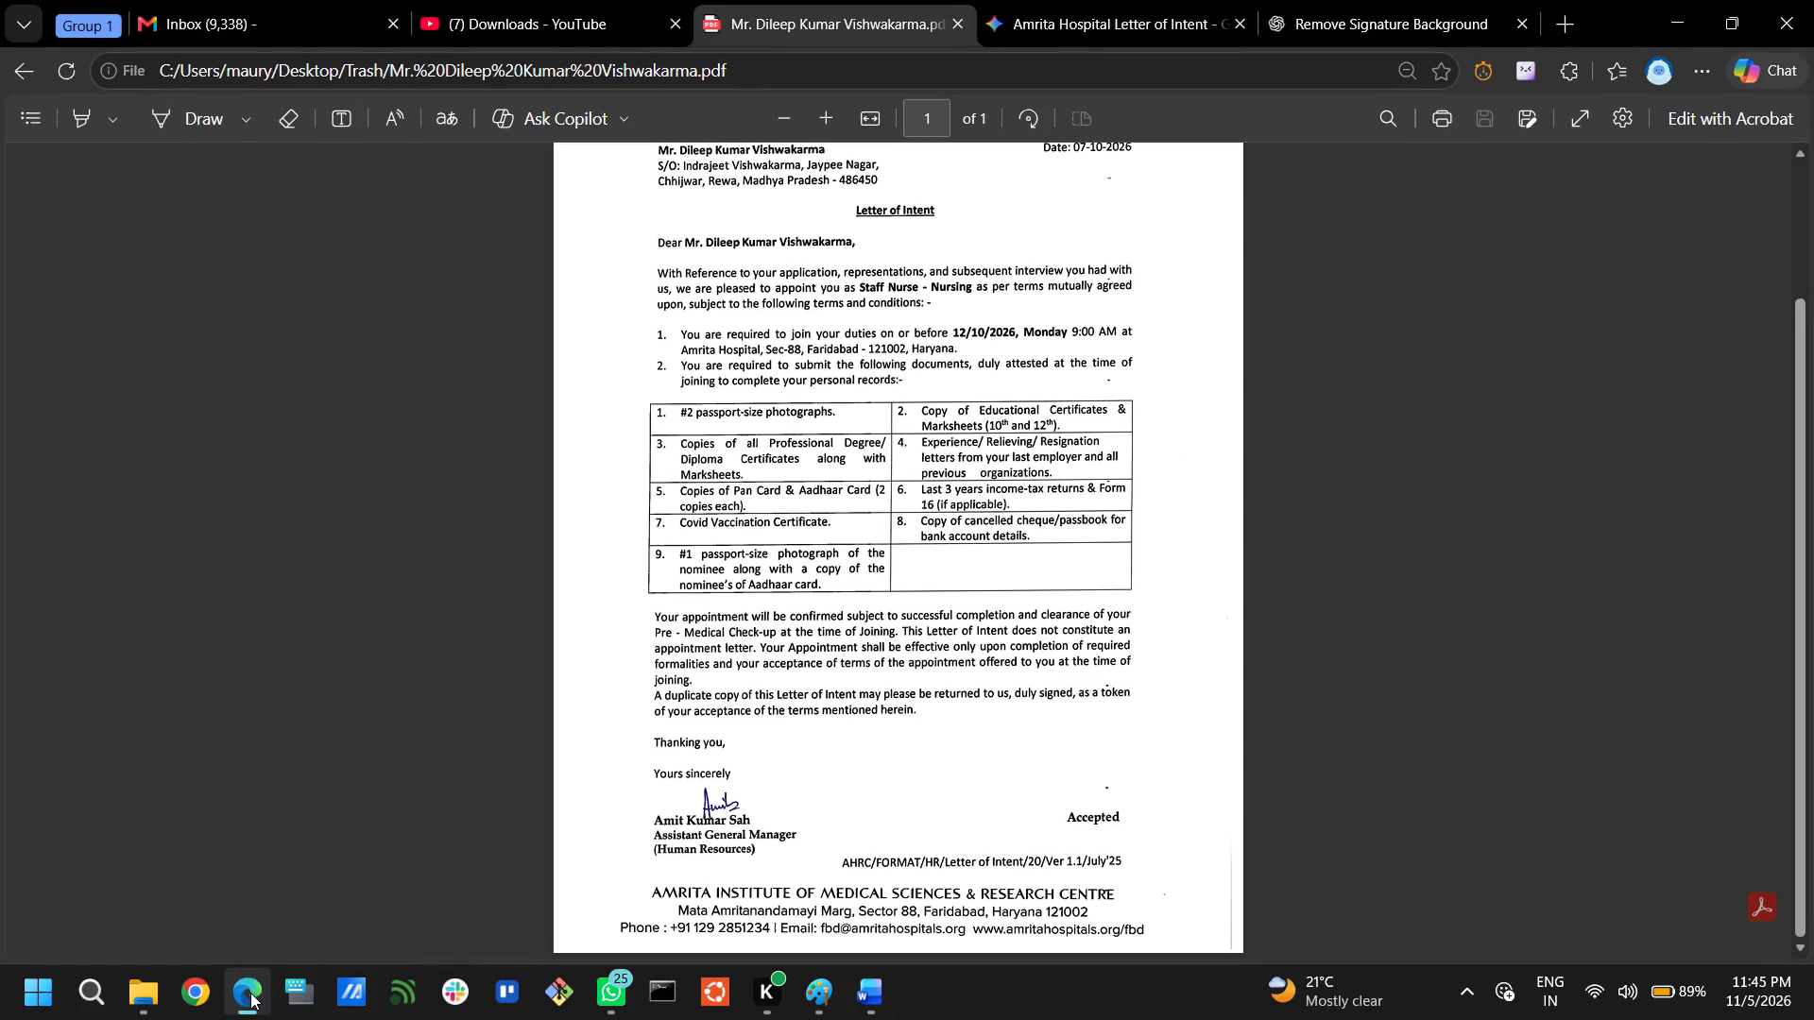
left_click(250, 993)
left_click(250, 993)
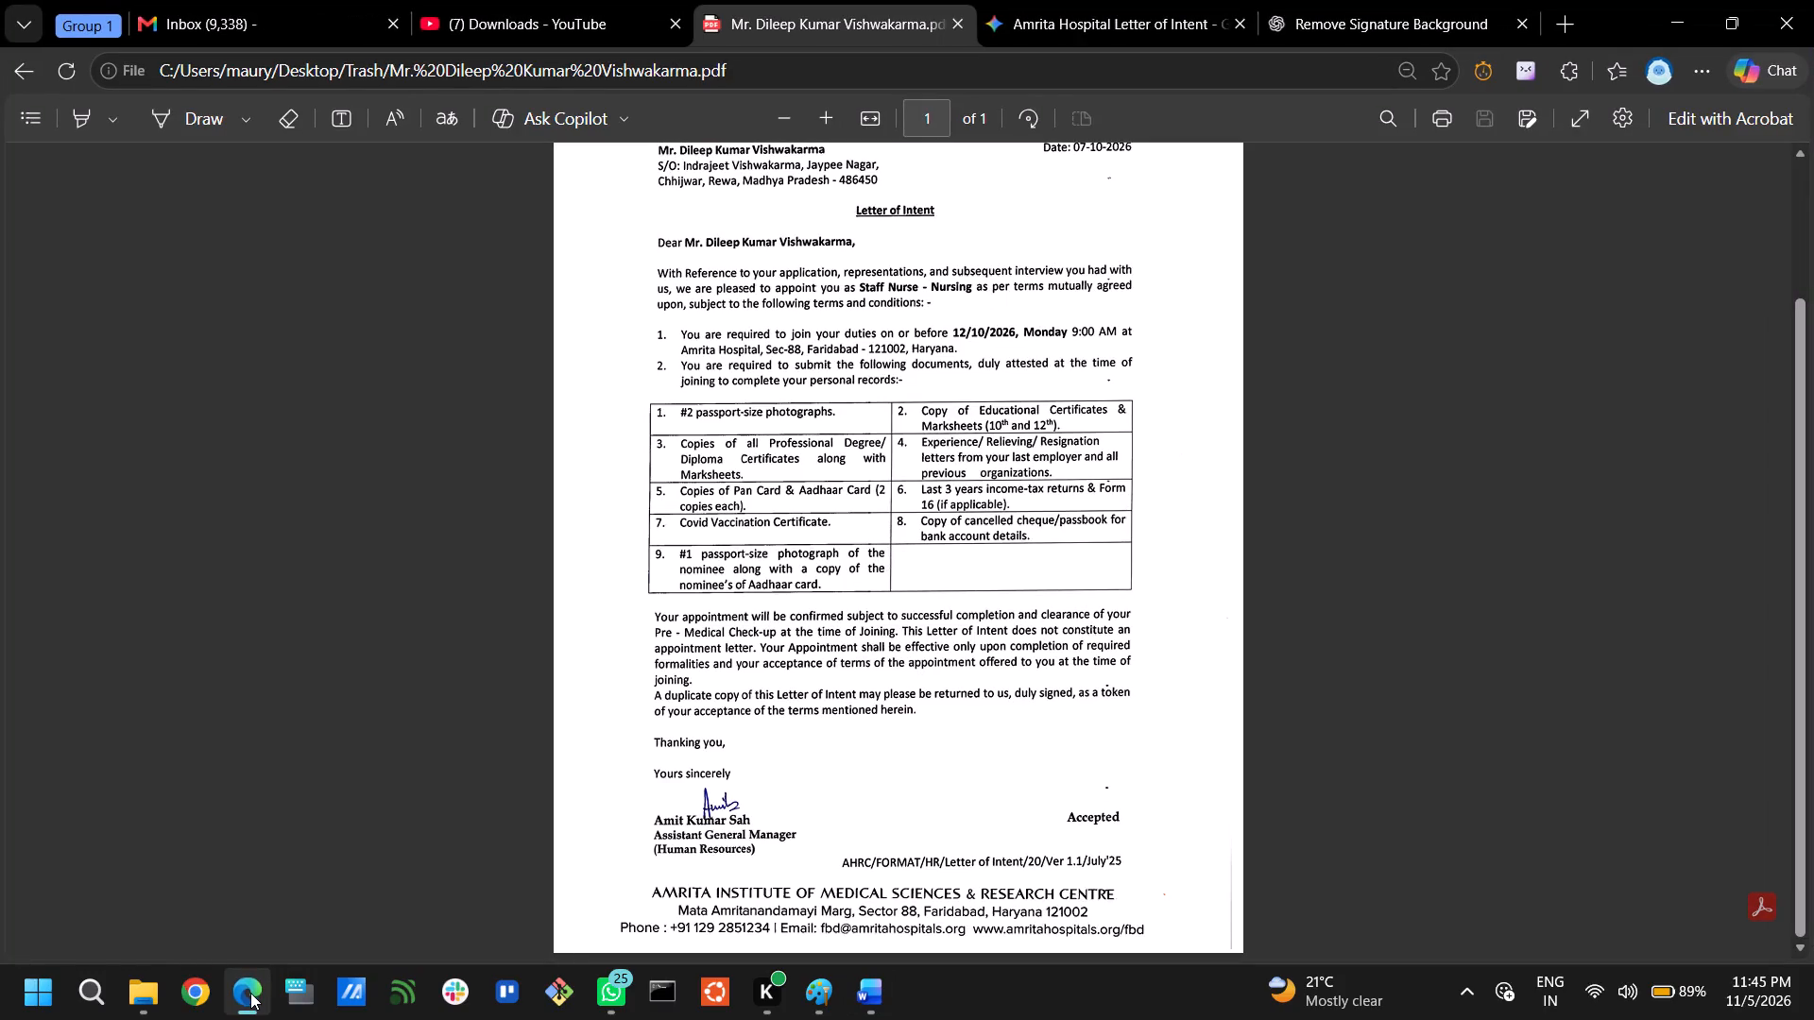
left_click(250, 993)
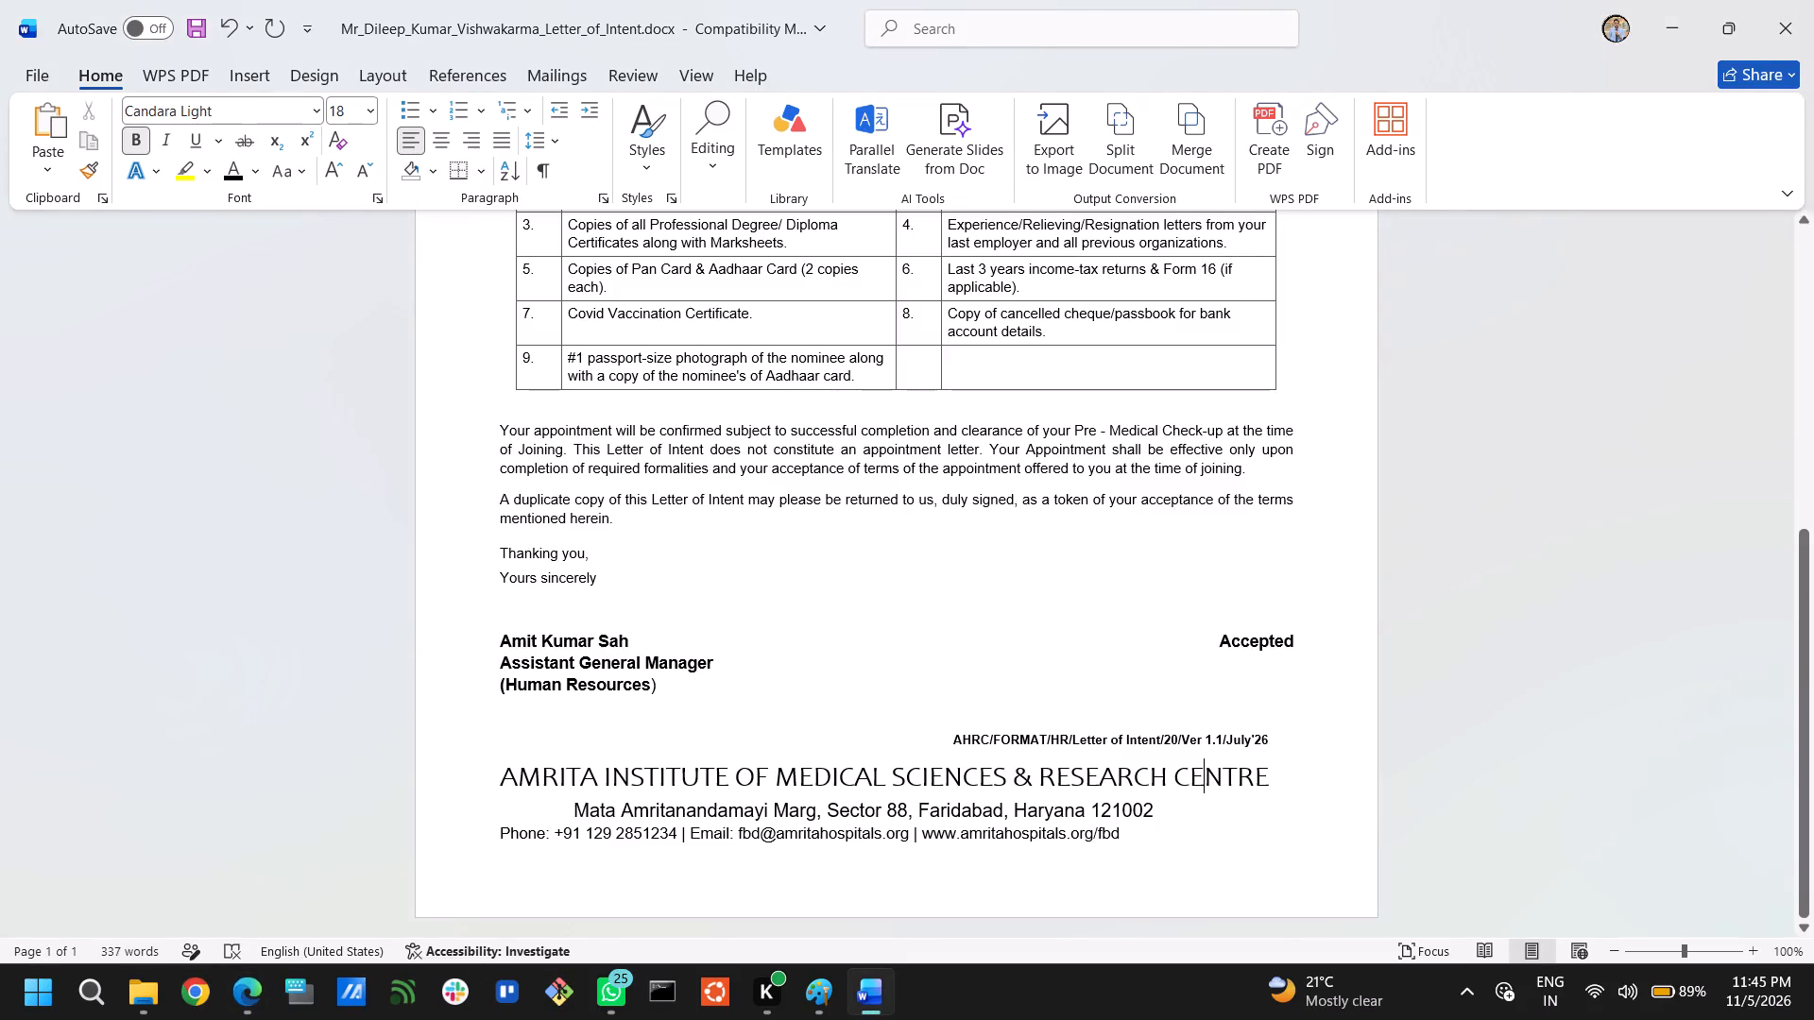
Increase the font size of the whole footer contact line with phone, email and website to 12.
left_click_drag(498, 832, 1026, 853)
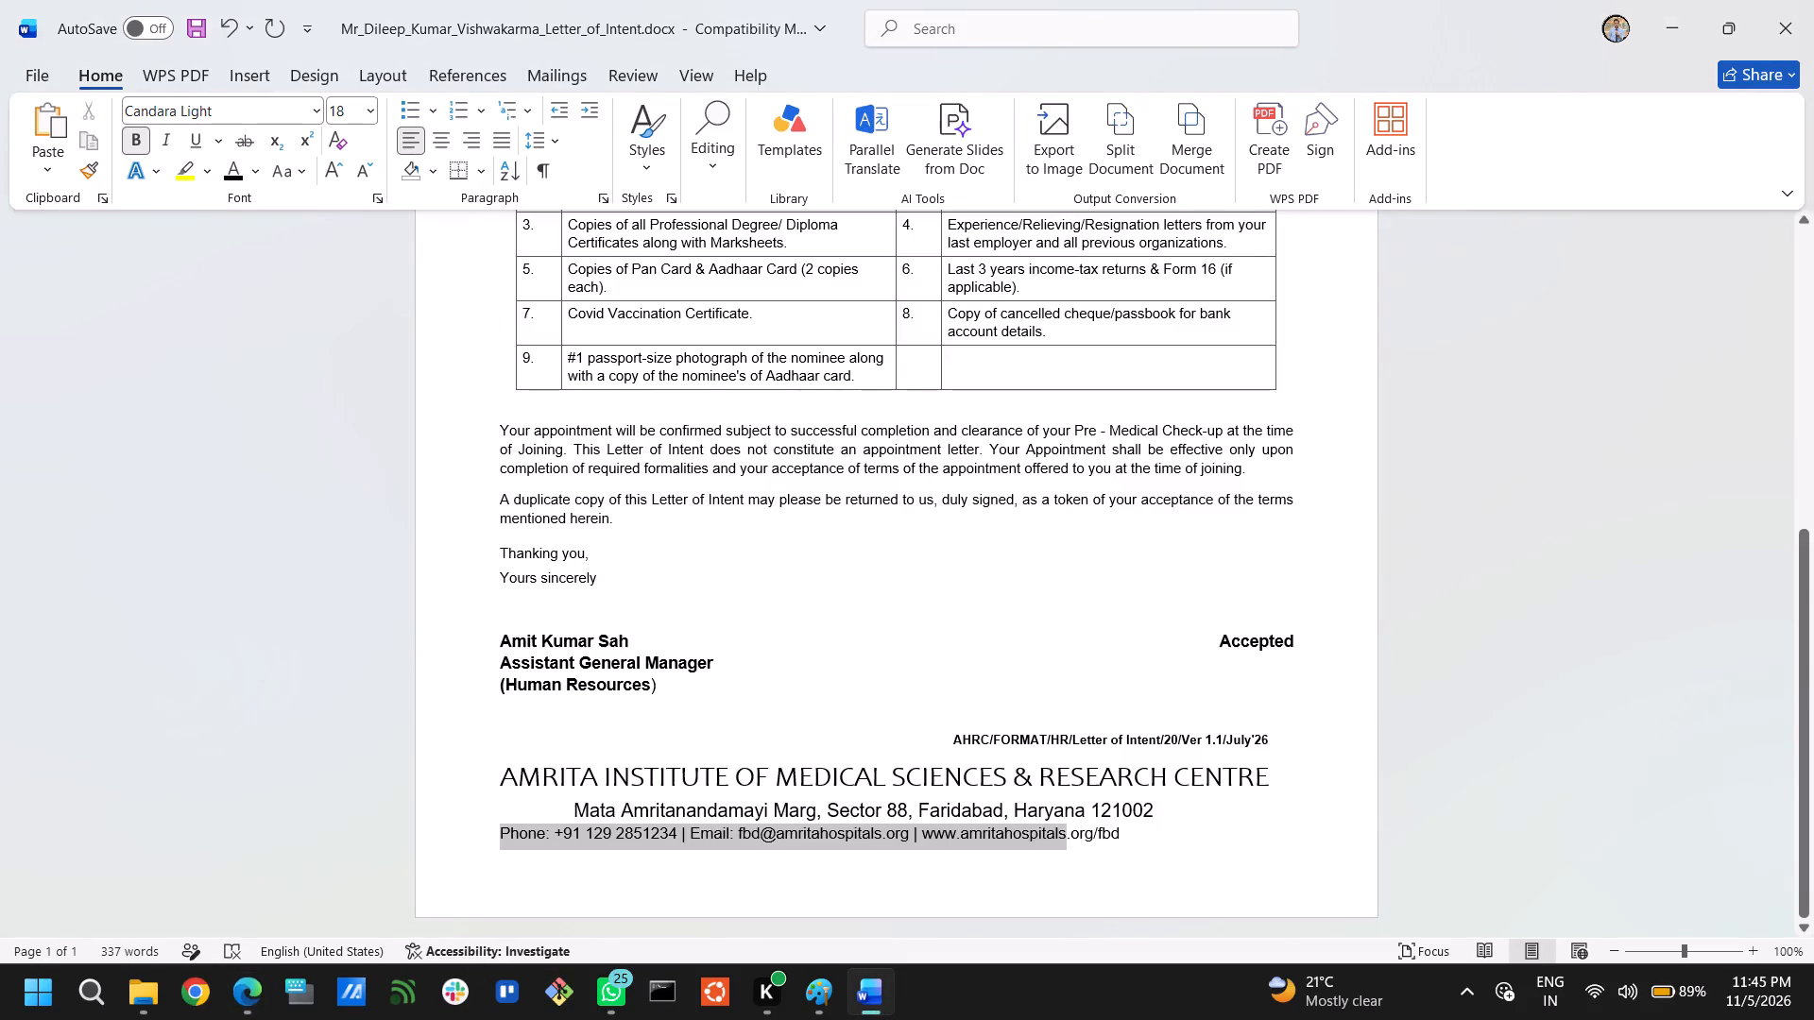
left_click_drag(1026, 853, 1123, 849)
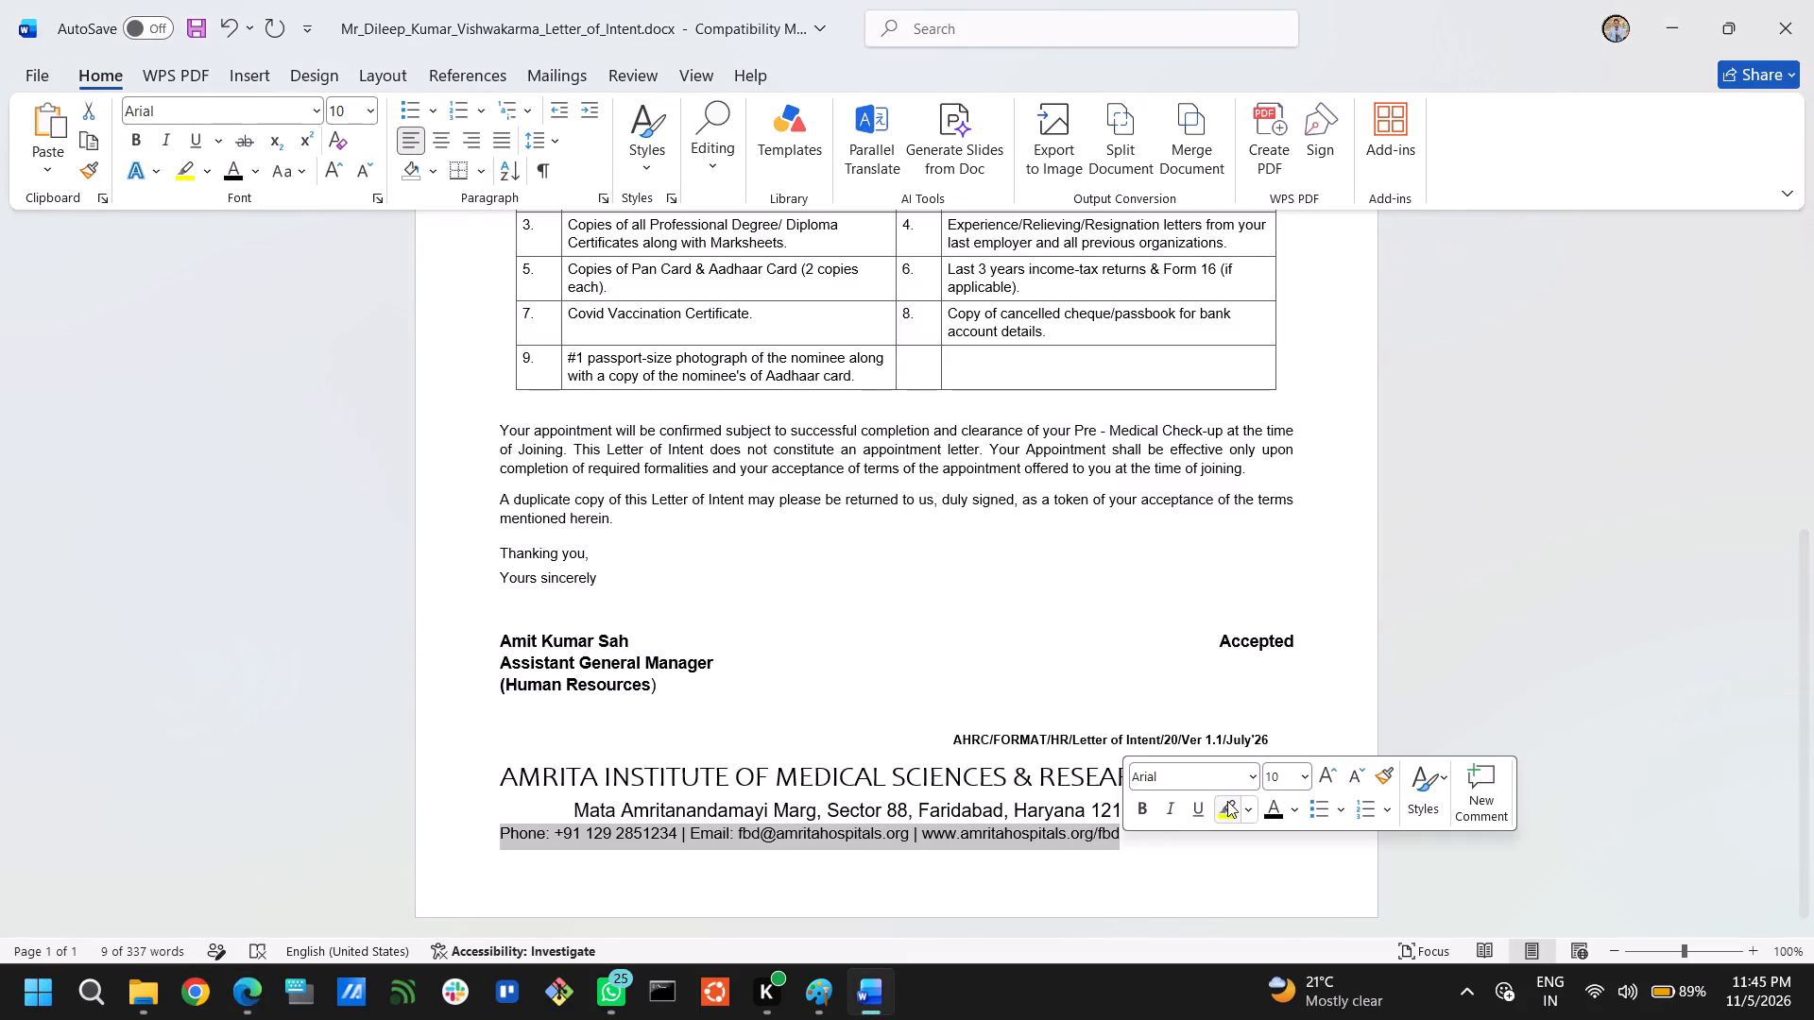
left_click(1322, 778)
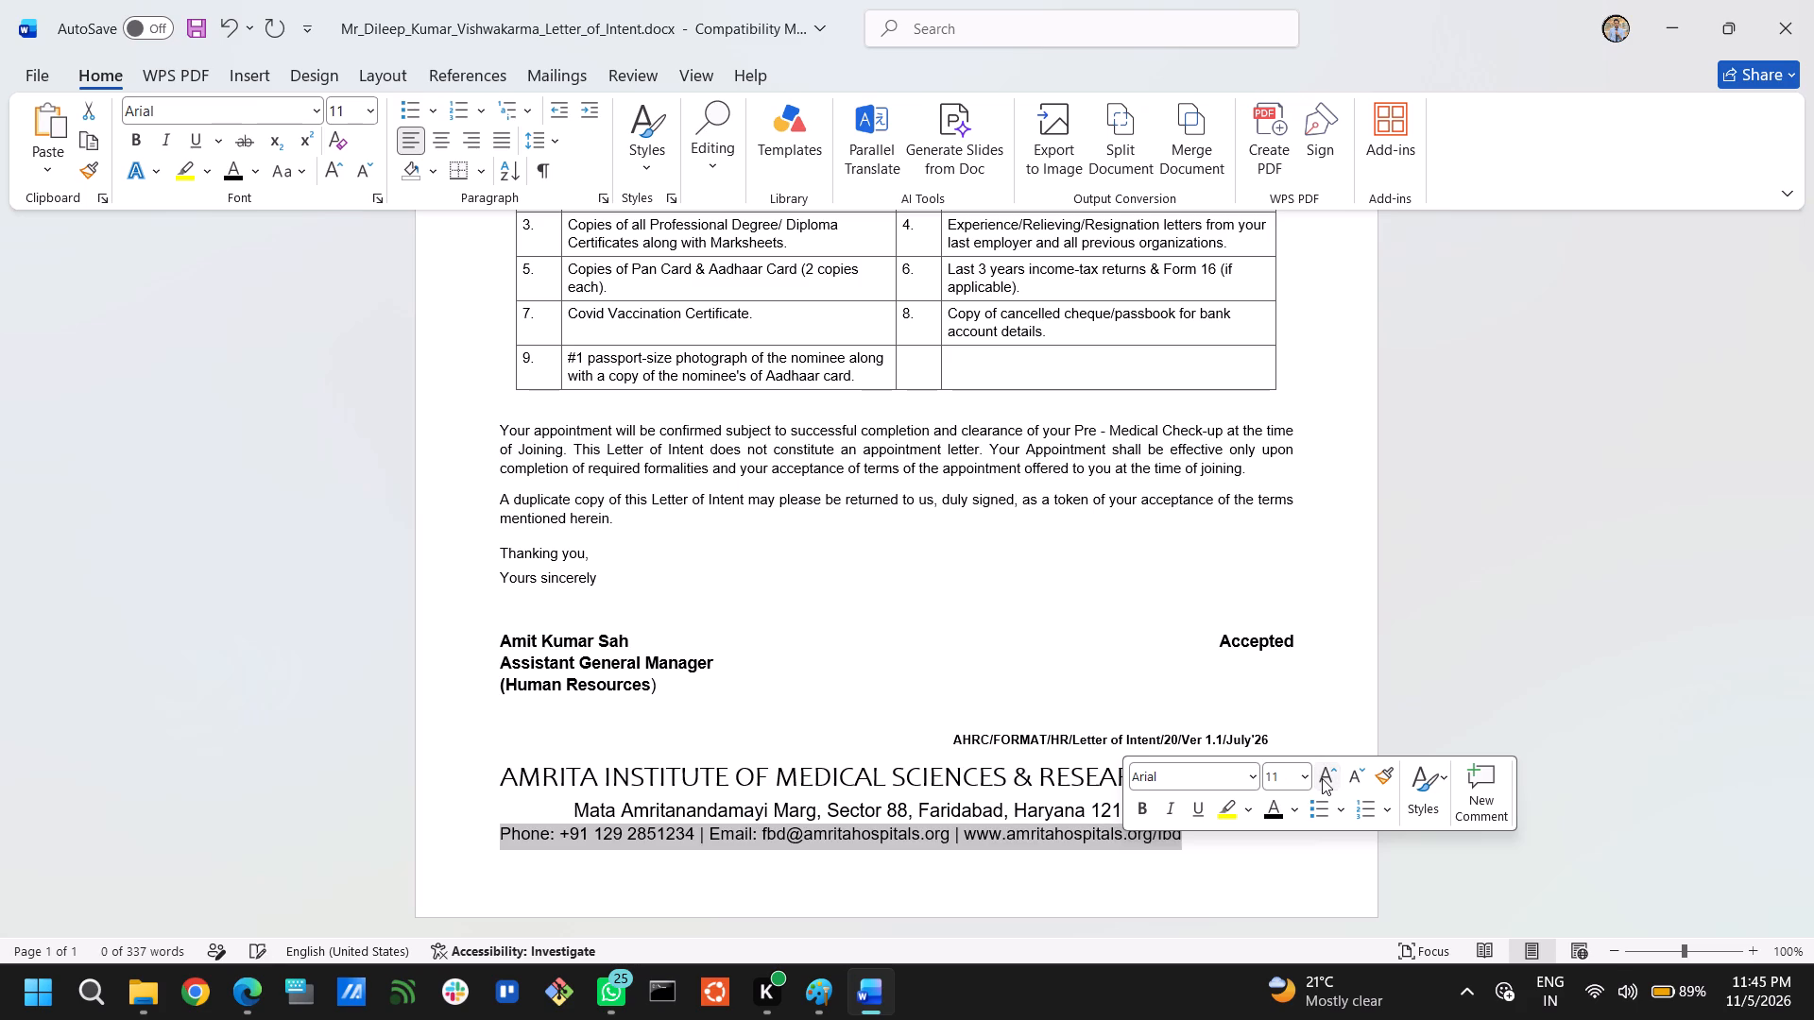
left_click(1322, 778)
left_click(971, 669)
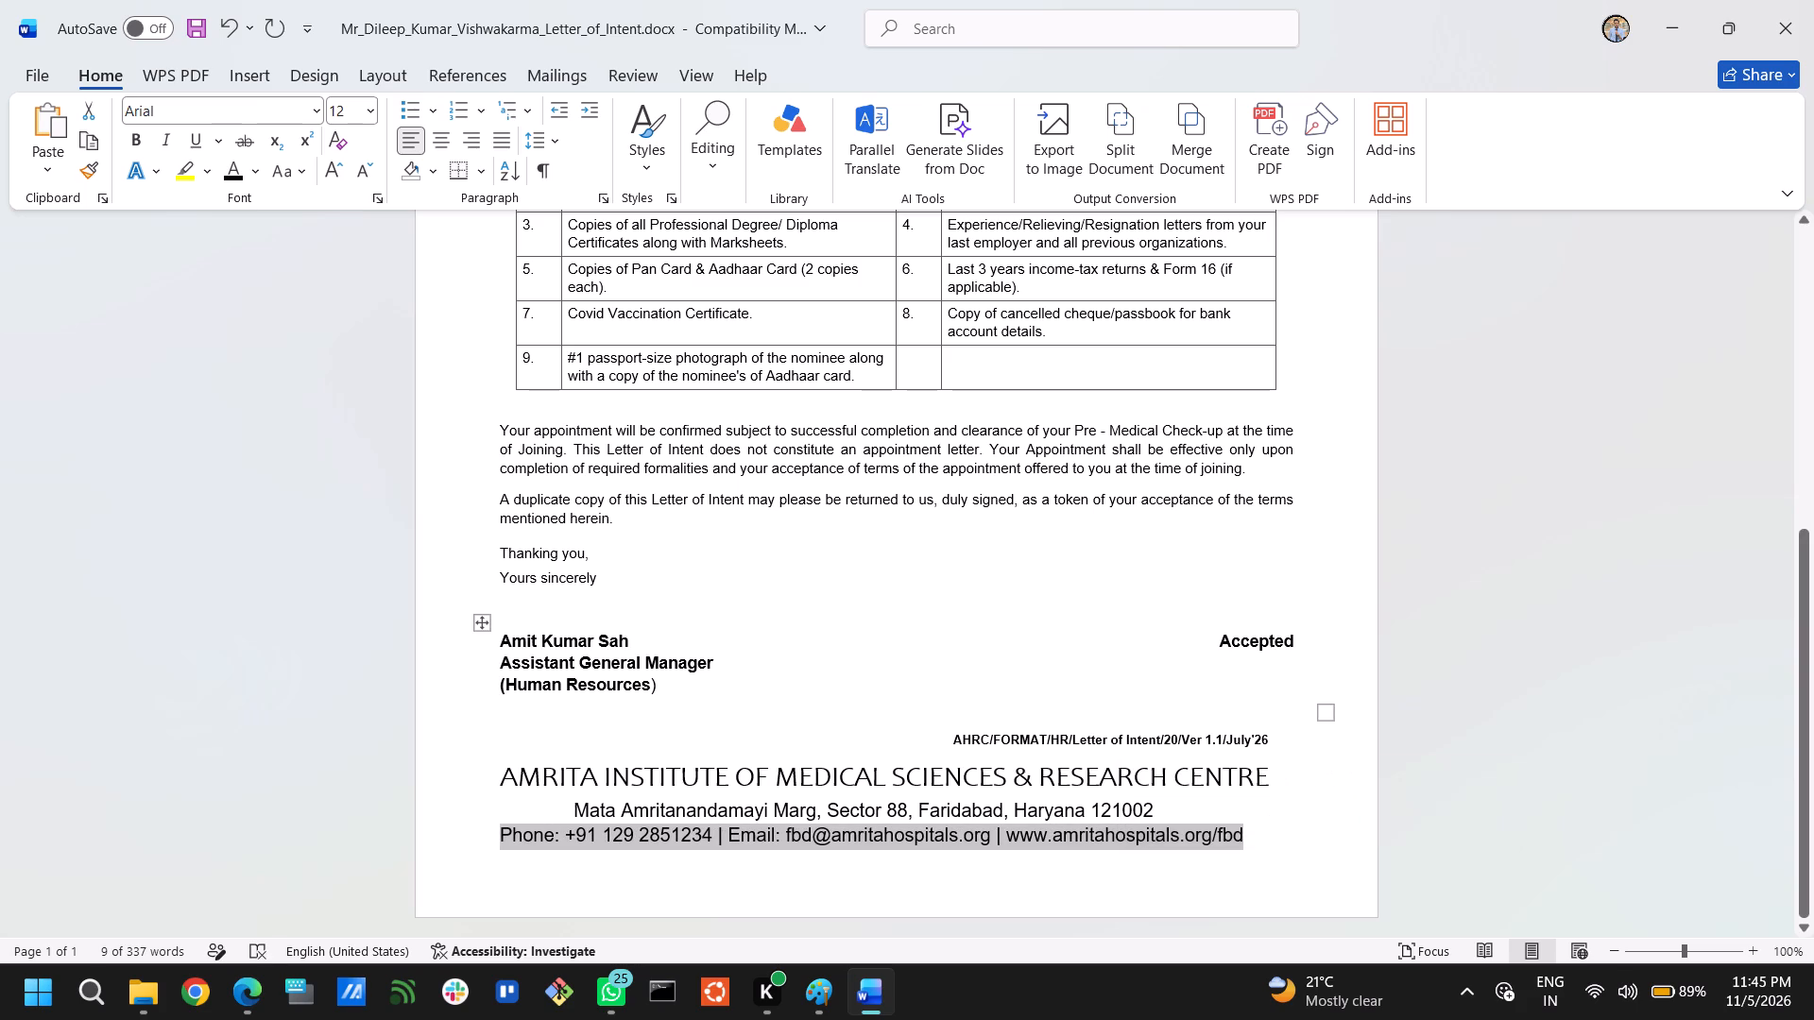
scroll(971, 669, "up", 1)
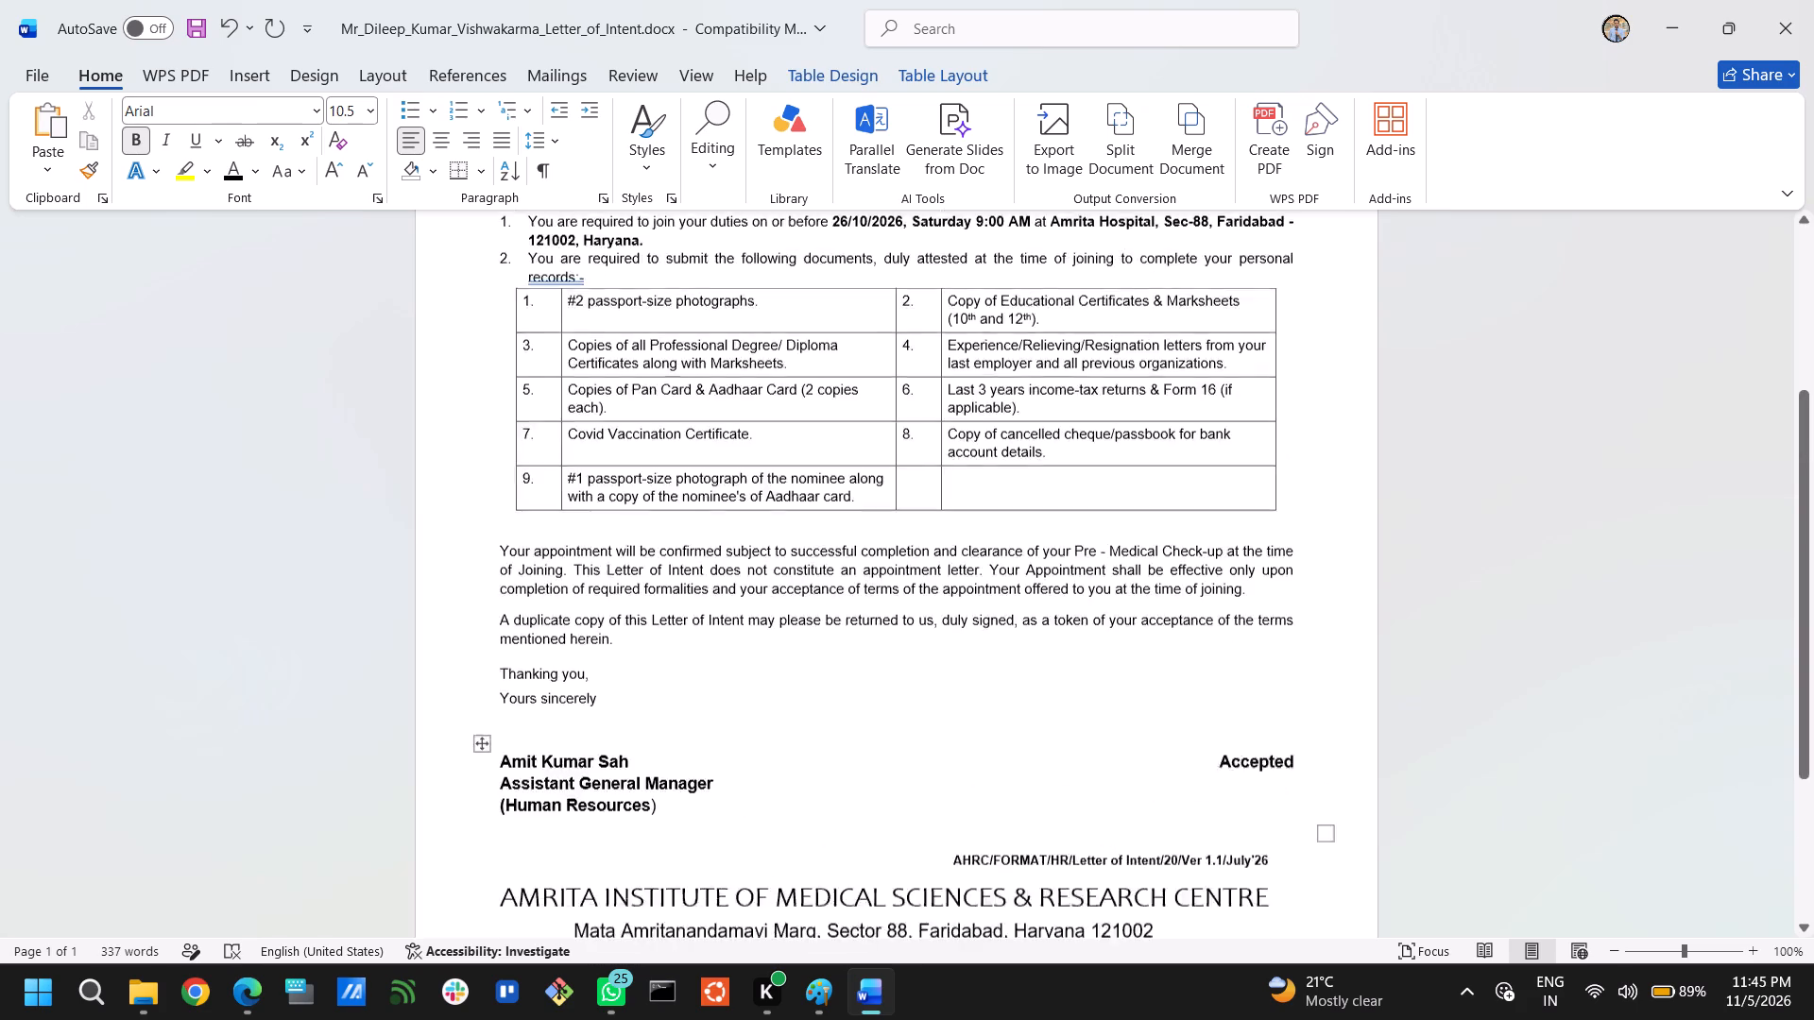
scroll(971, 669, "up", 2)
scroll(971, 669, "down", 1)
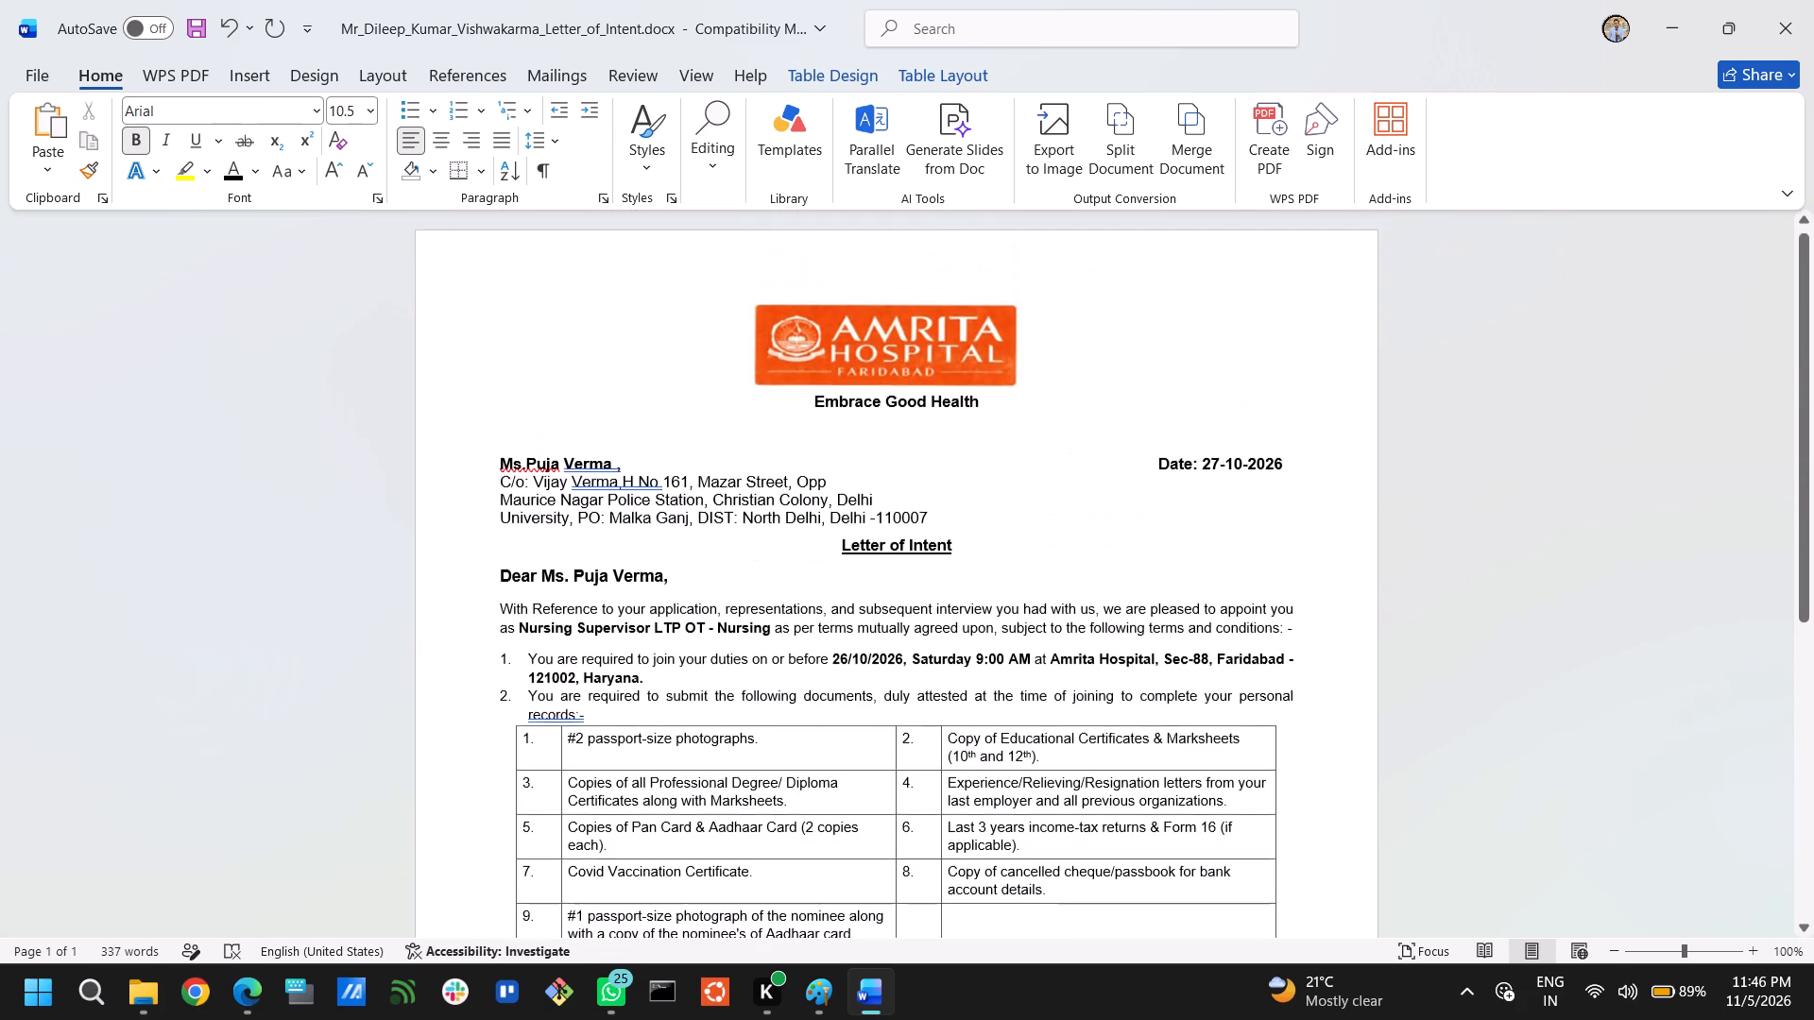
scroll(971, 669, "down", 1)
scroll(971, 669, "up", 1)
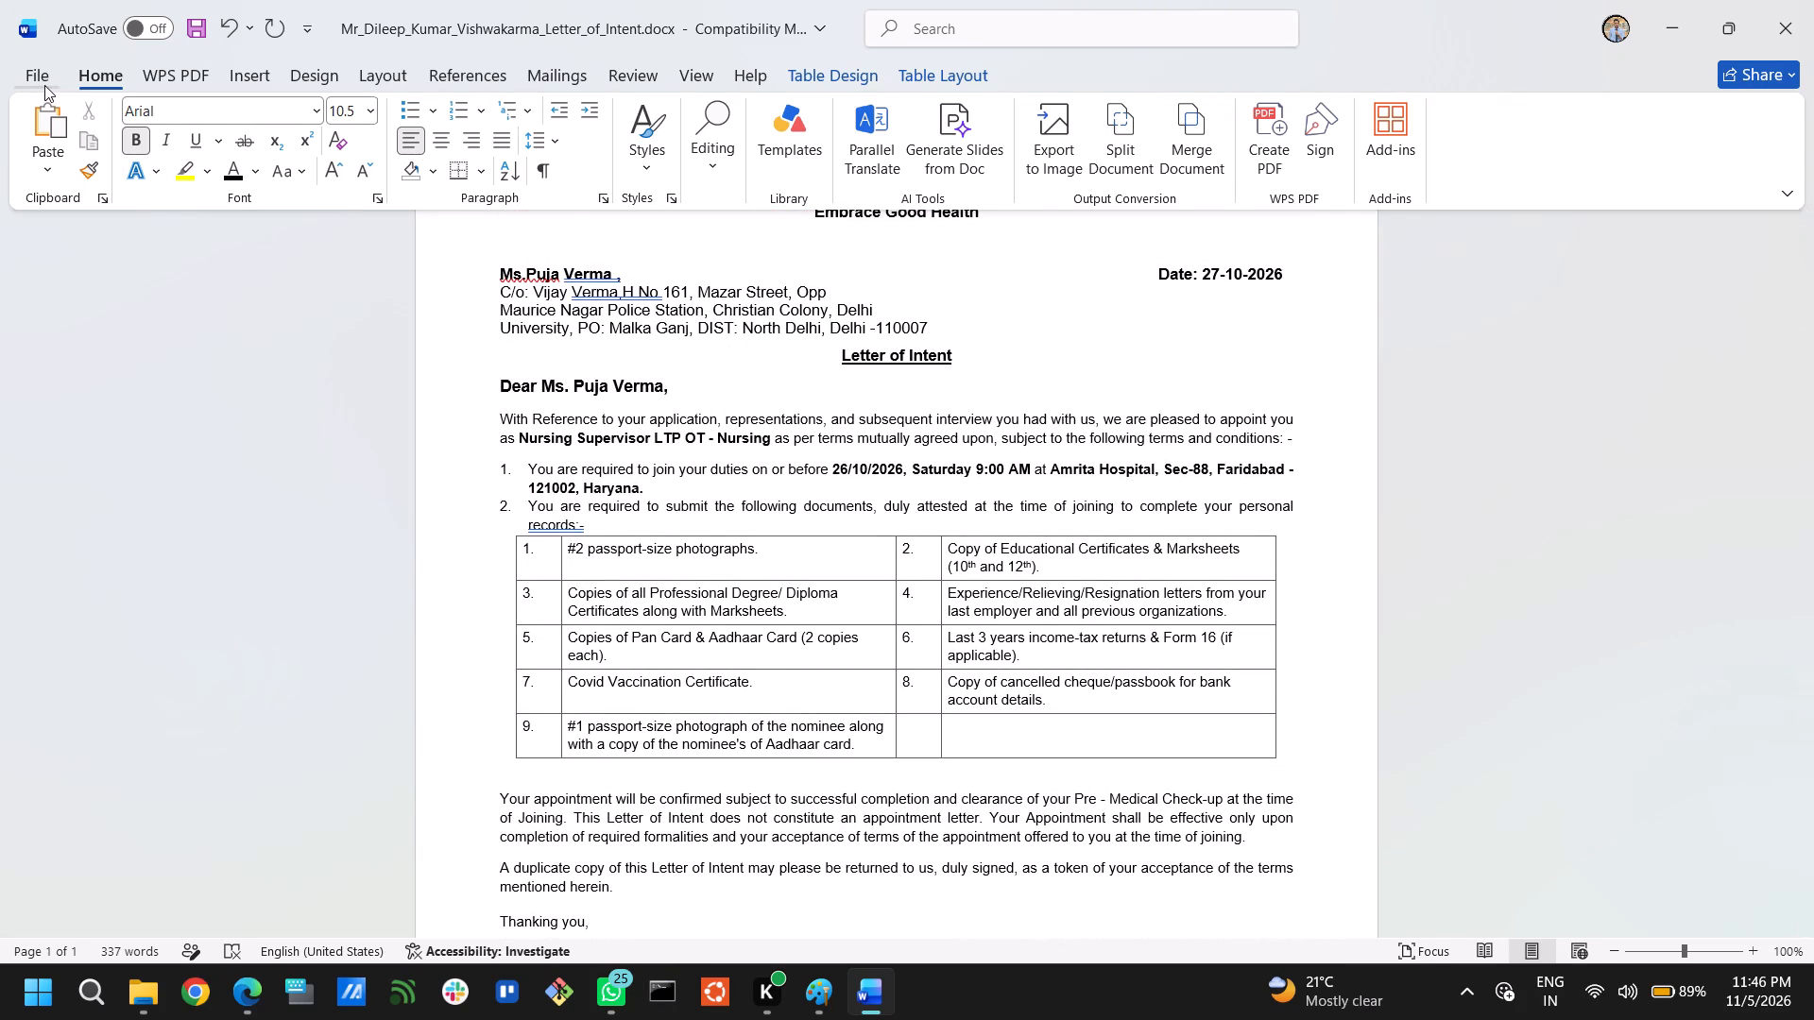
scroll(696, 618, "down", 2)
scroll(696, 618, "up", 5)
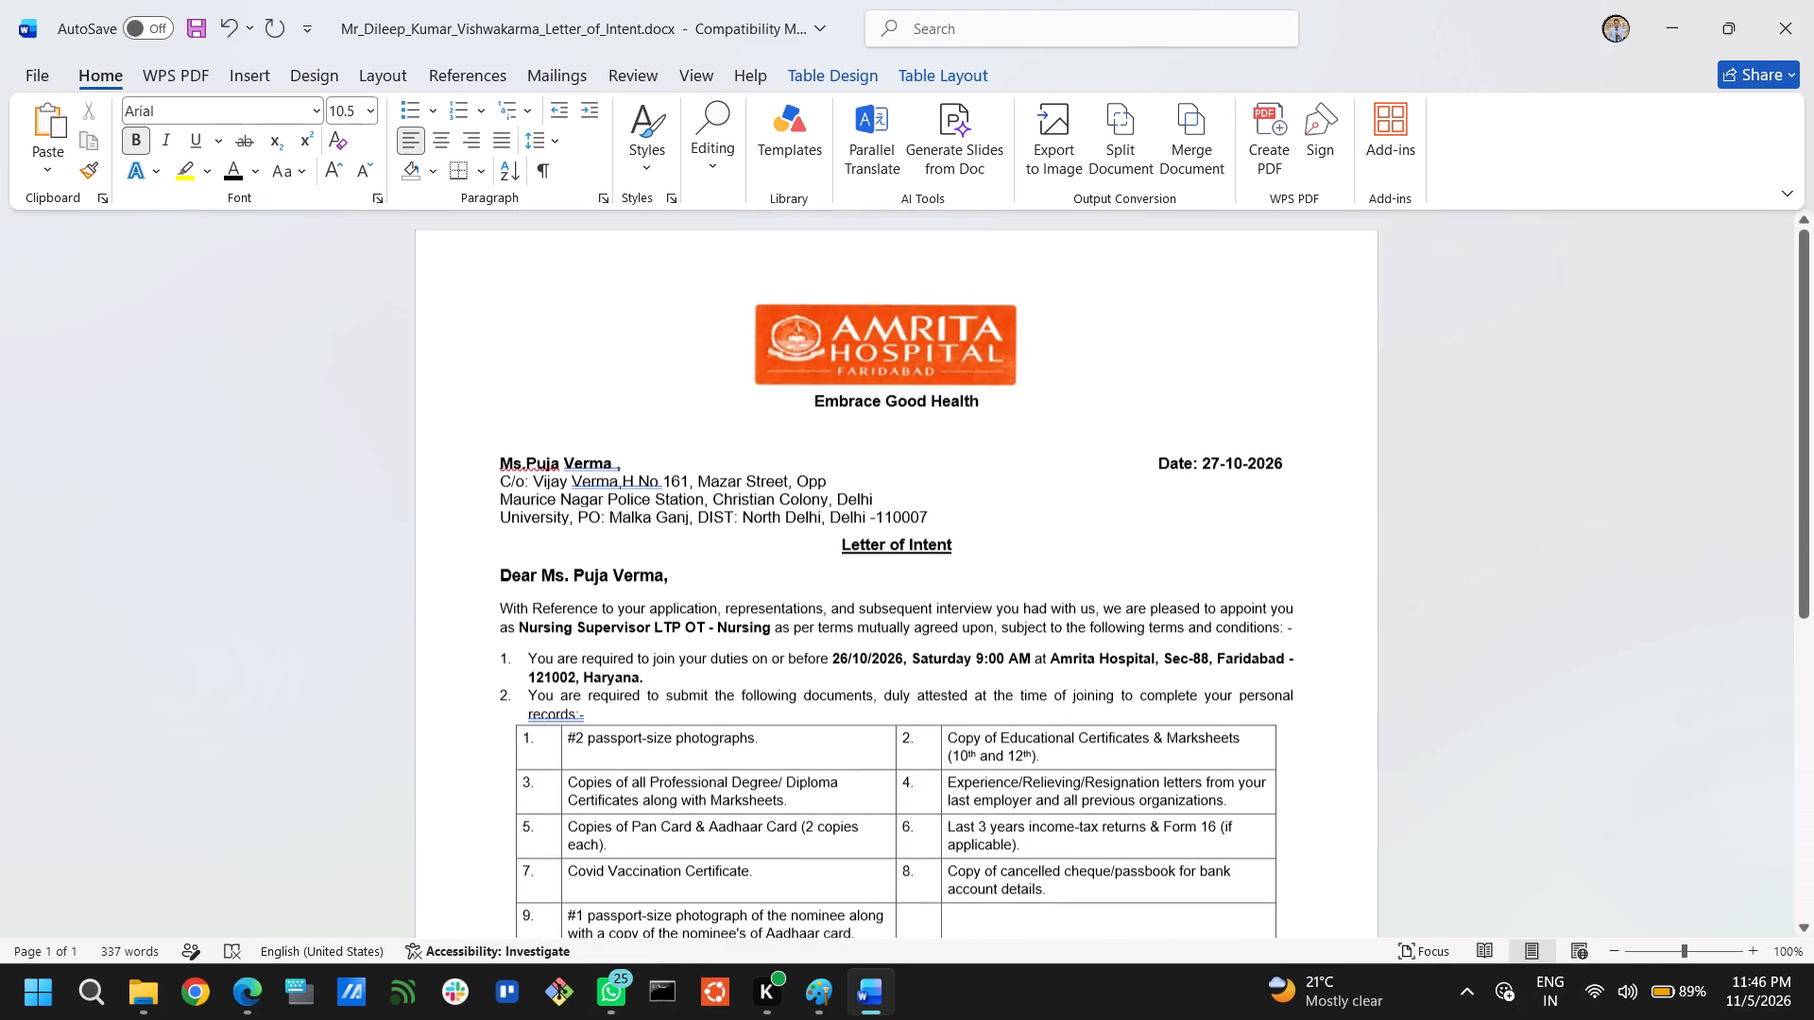
Save a copy in Downloads as a Word document named "MS_", the recipient's first and last names, and "_letter", upgrading to the newest file format.
left_click(31, 75)
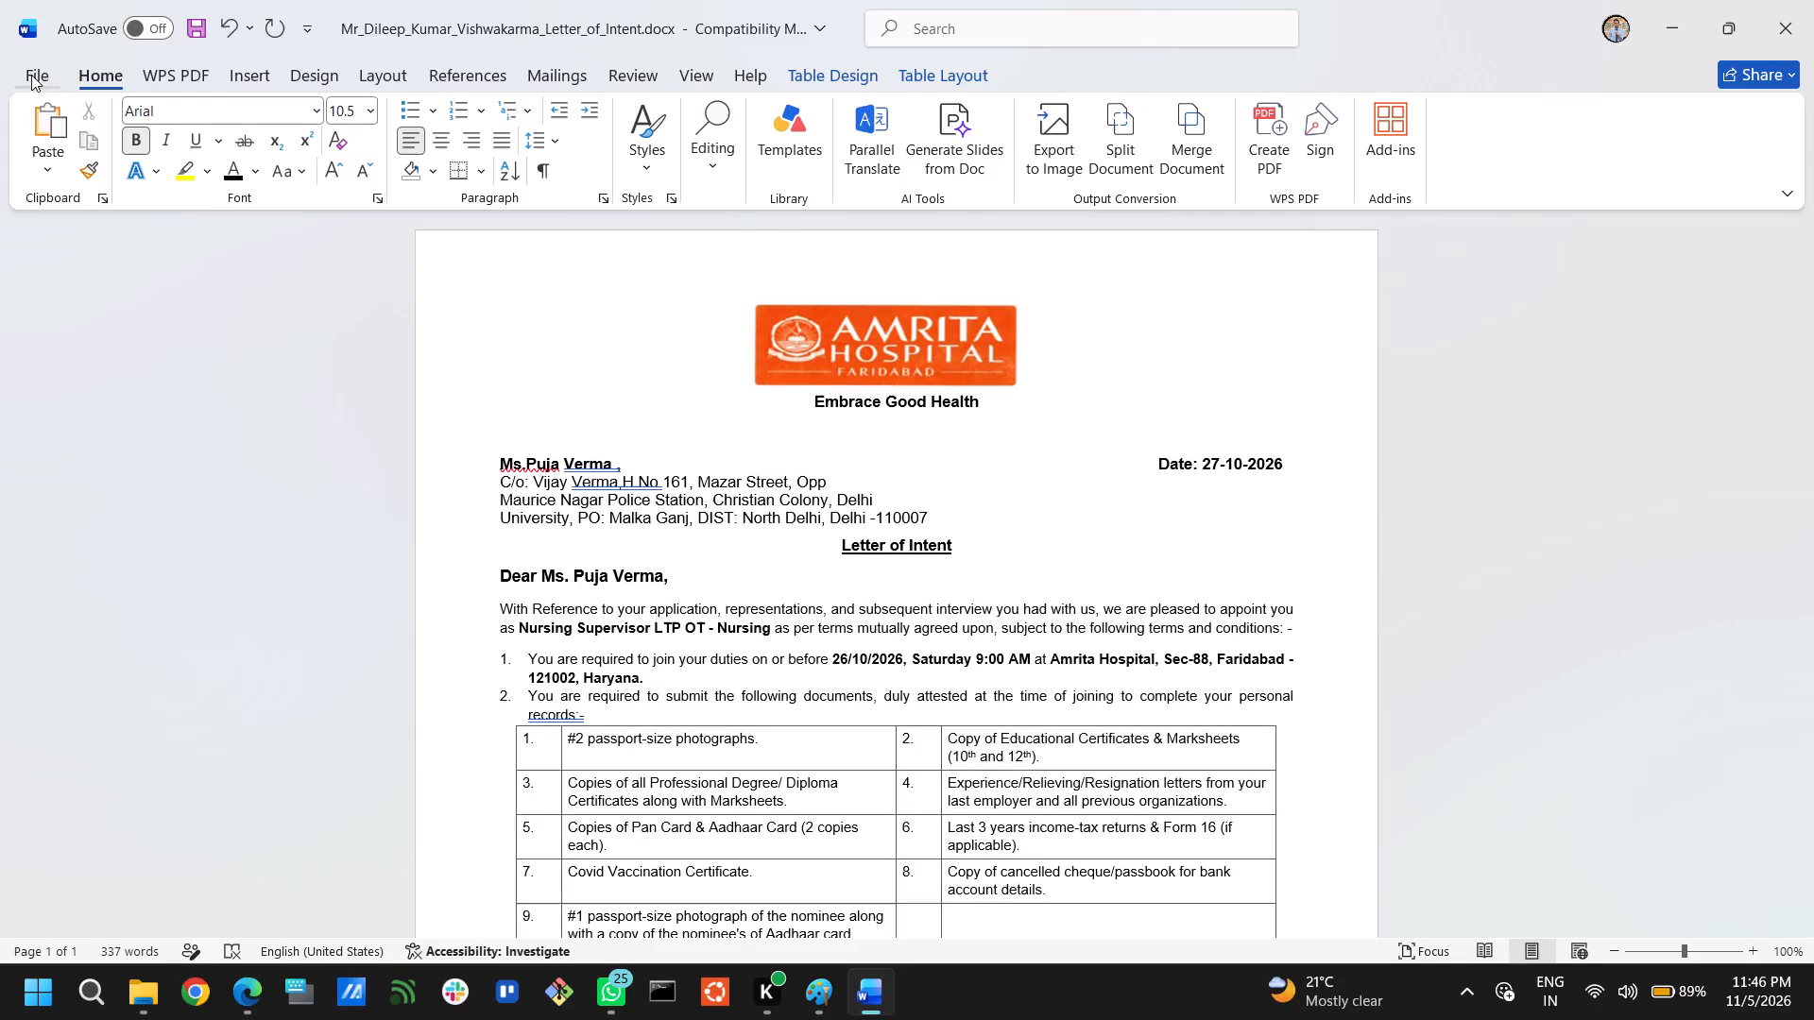
left_click(100, 552)
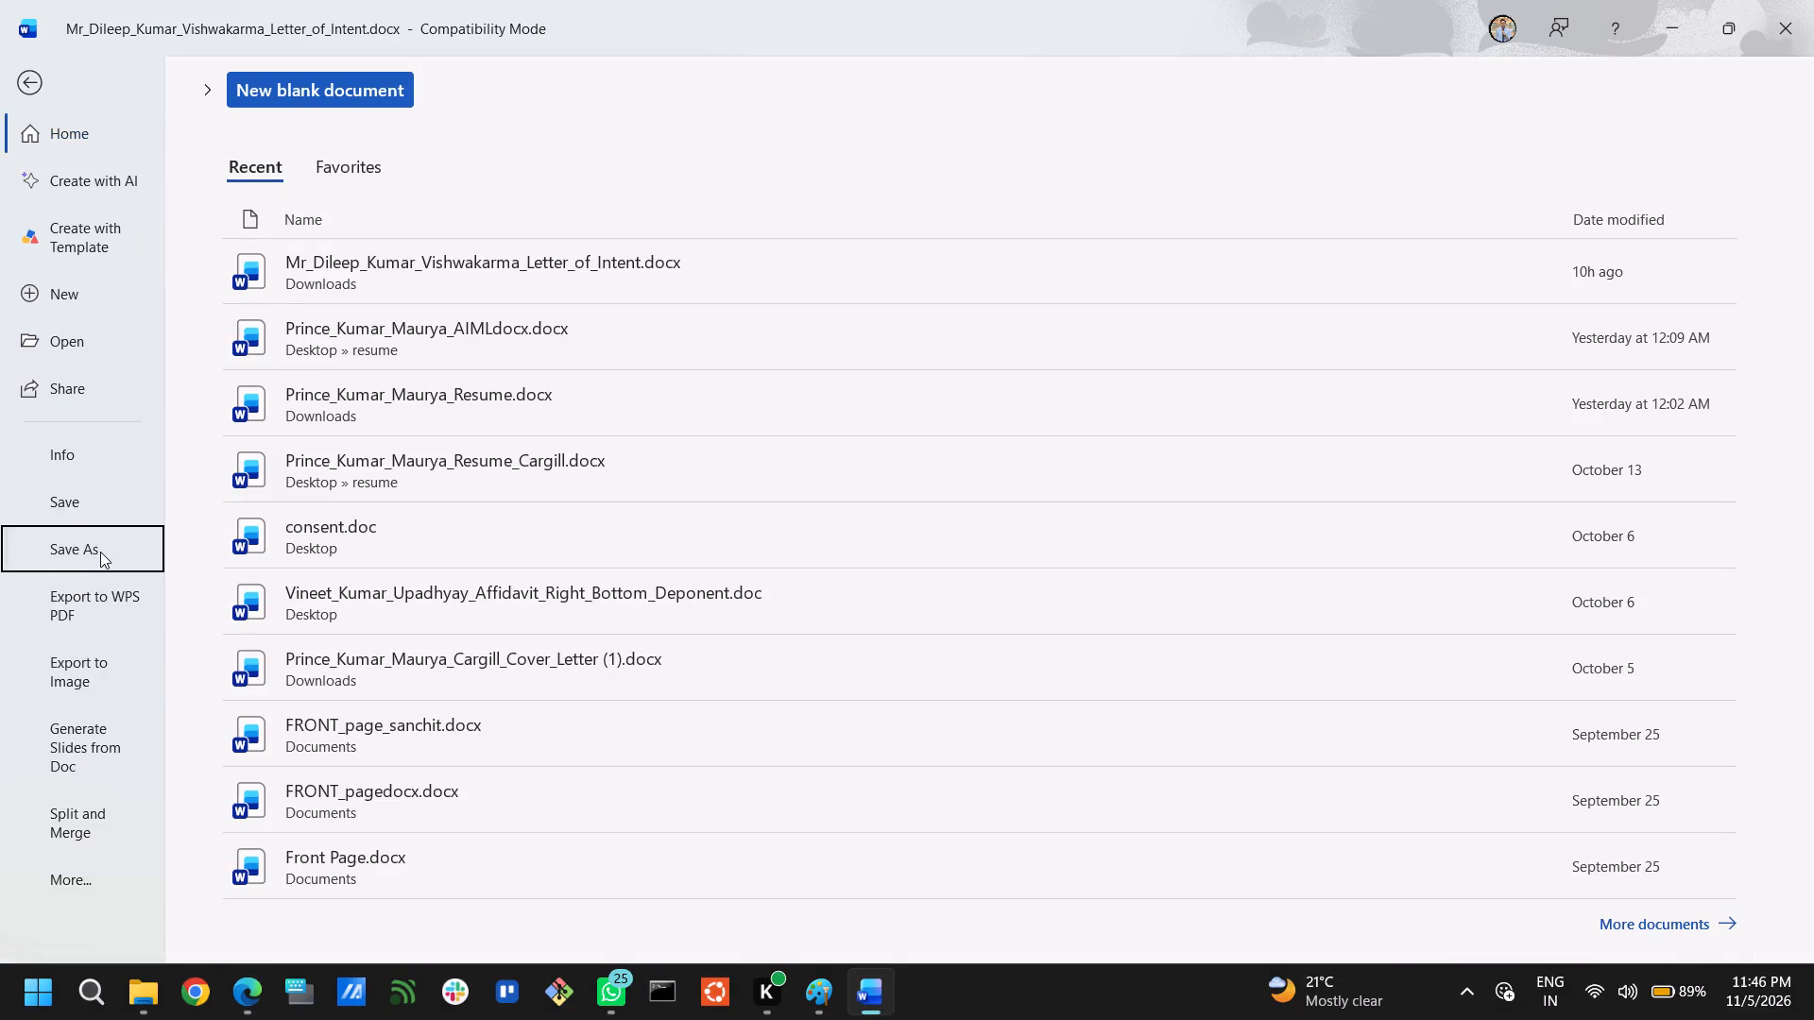
left_click(271, 627)
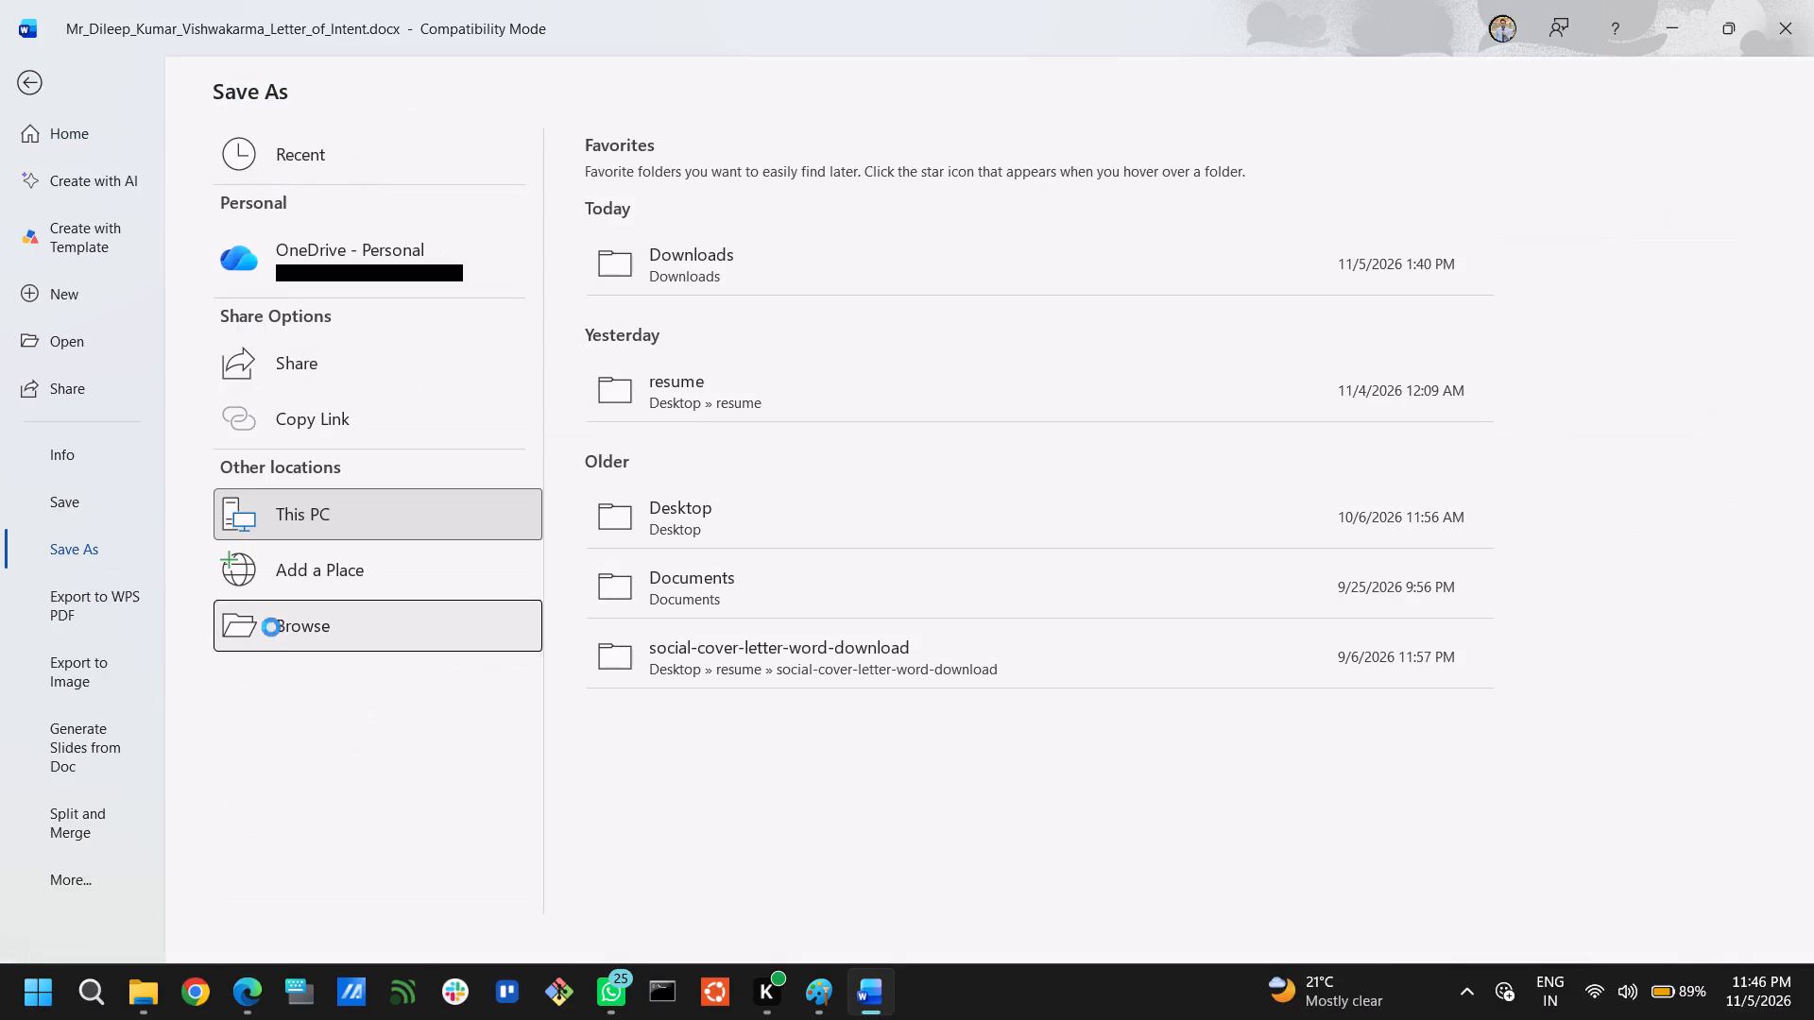
key("BackSpace")
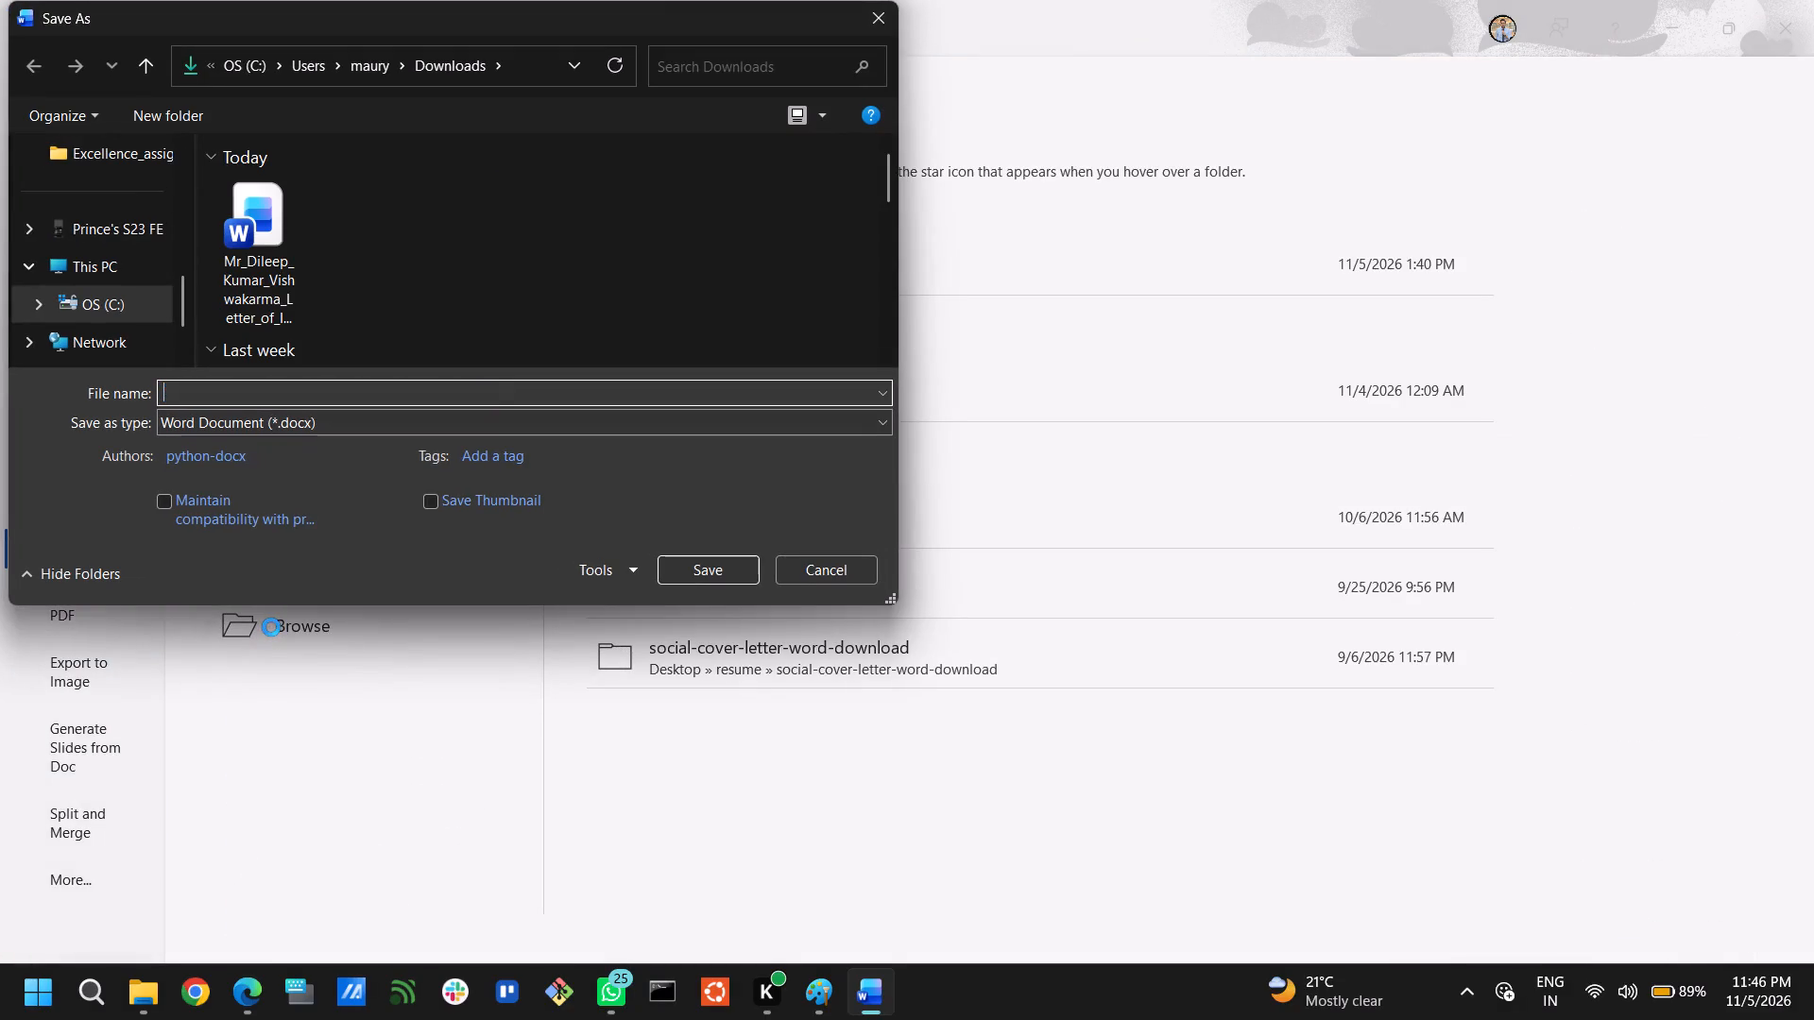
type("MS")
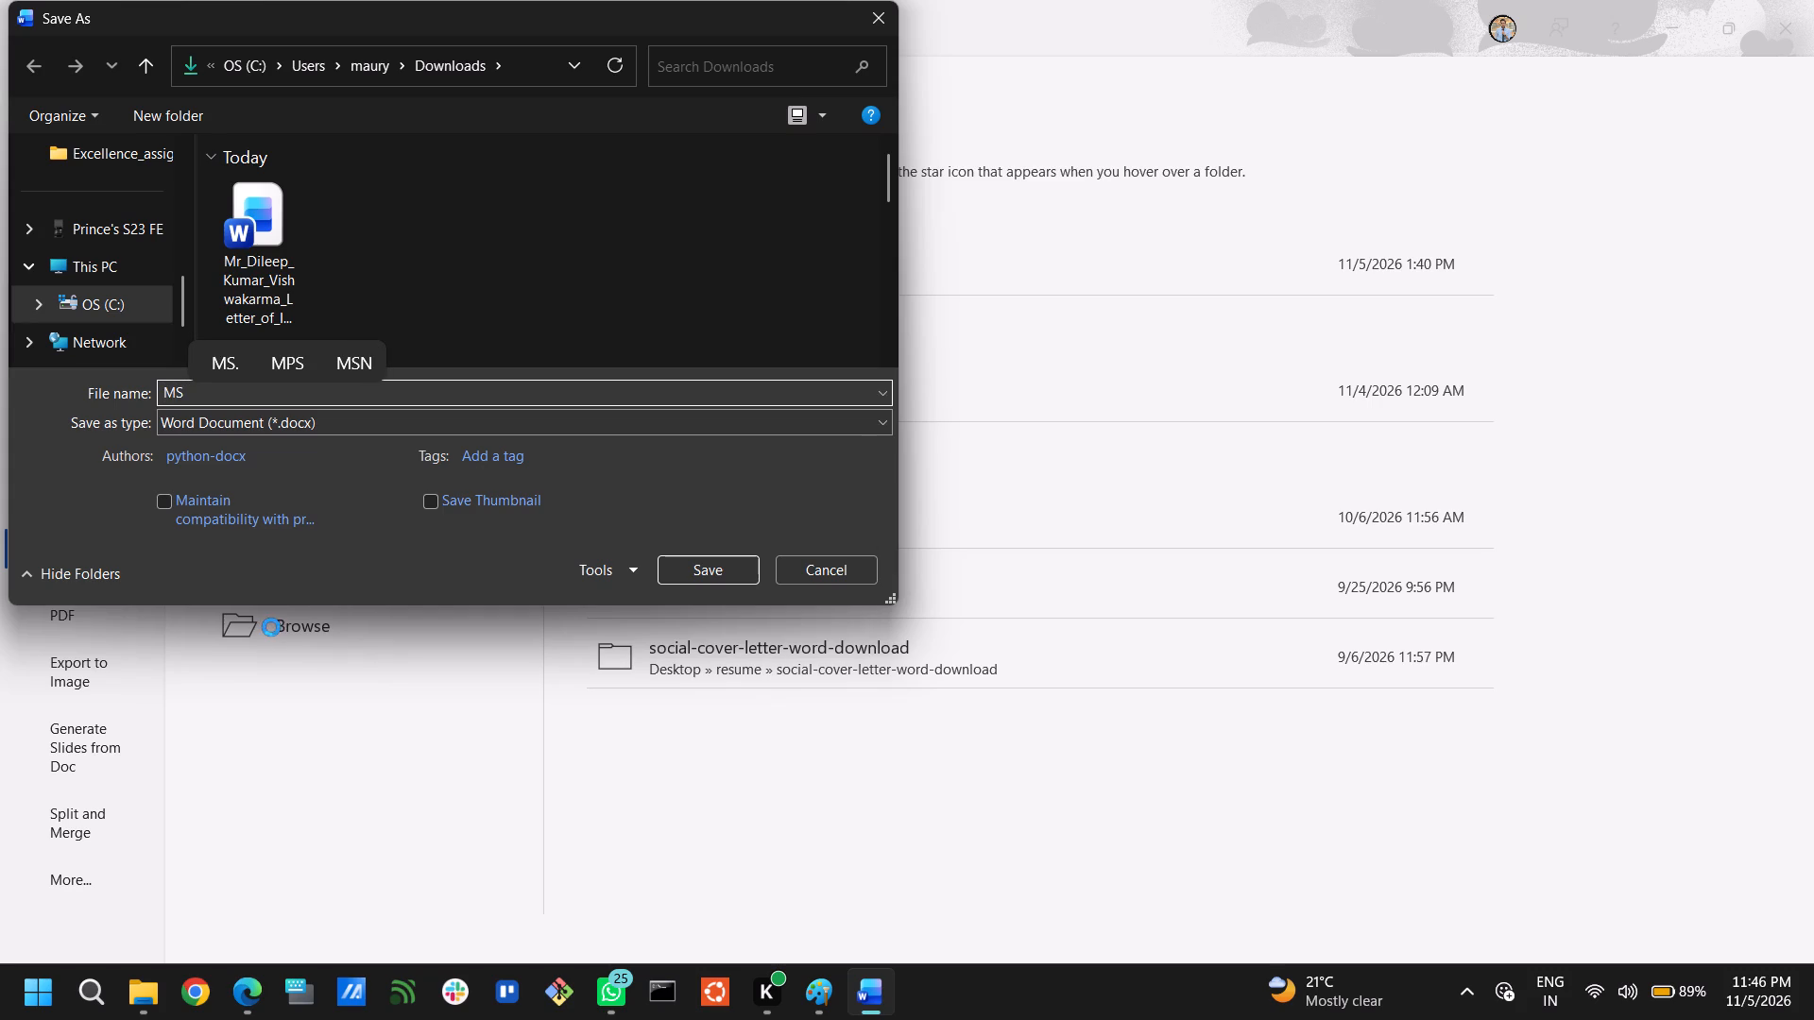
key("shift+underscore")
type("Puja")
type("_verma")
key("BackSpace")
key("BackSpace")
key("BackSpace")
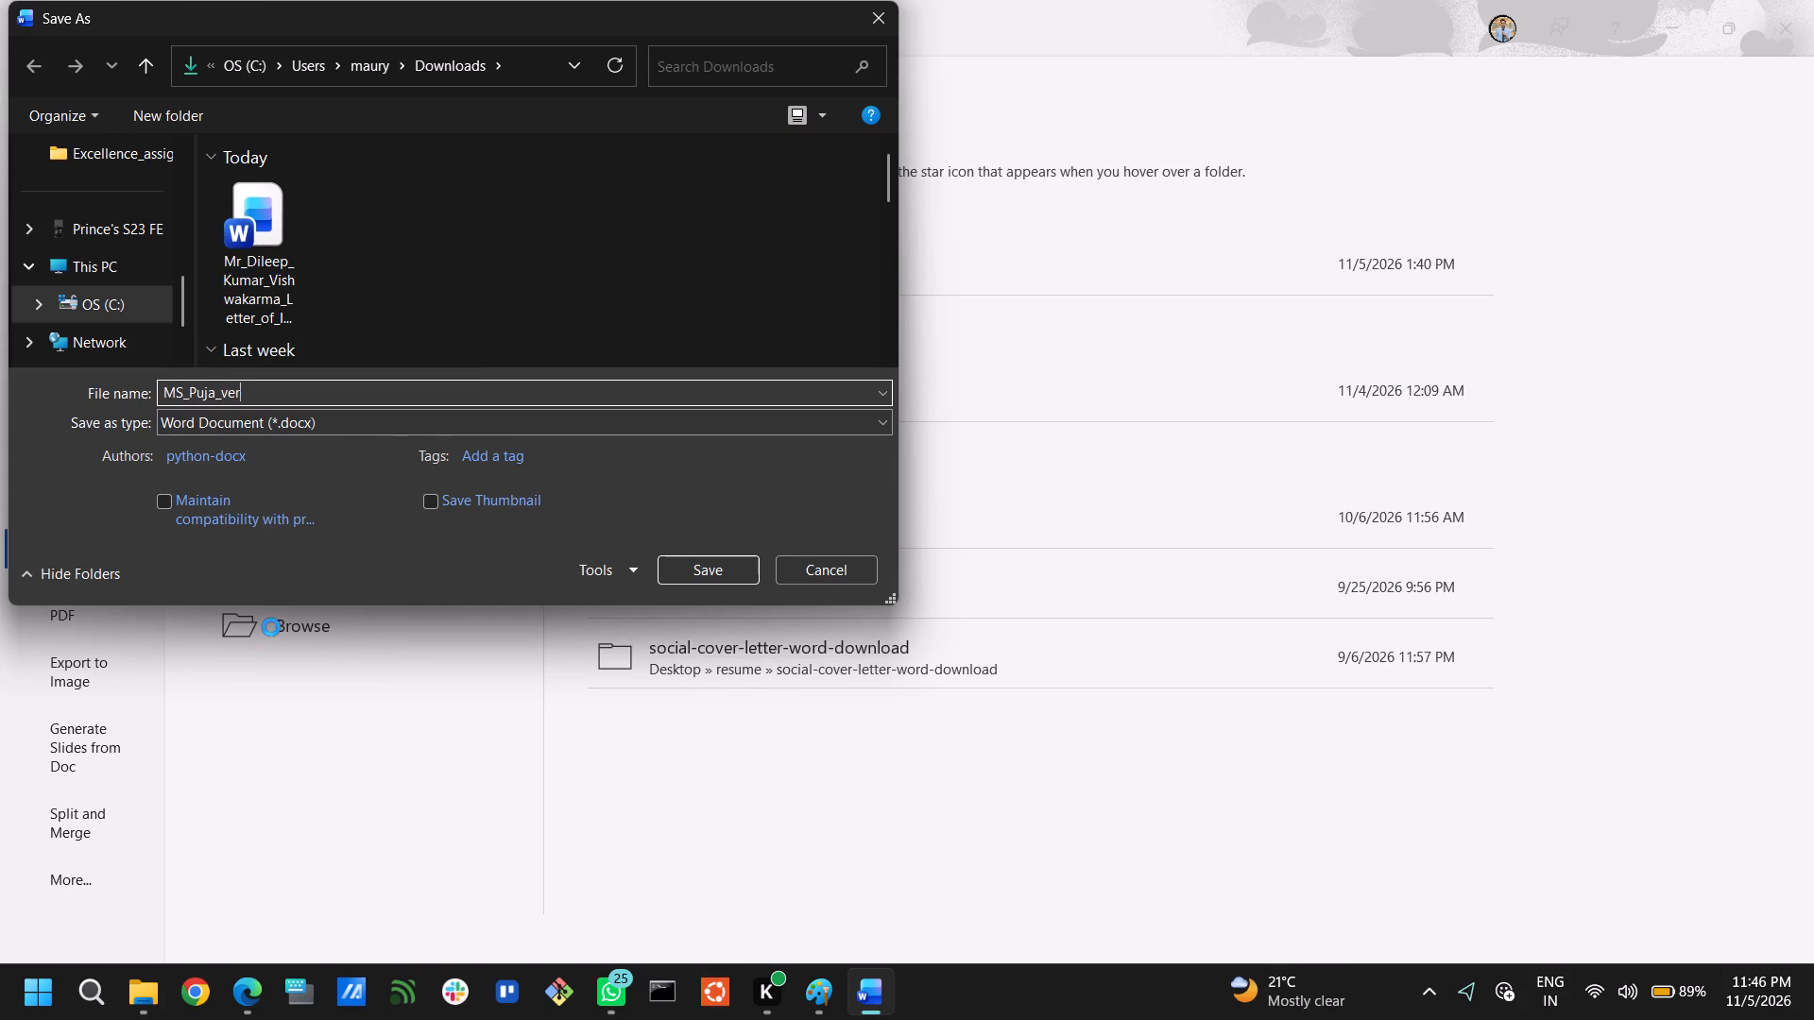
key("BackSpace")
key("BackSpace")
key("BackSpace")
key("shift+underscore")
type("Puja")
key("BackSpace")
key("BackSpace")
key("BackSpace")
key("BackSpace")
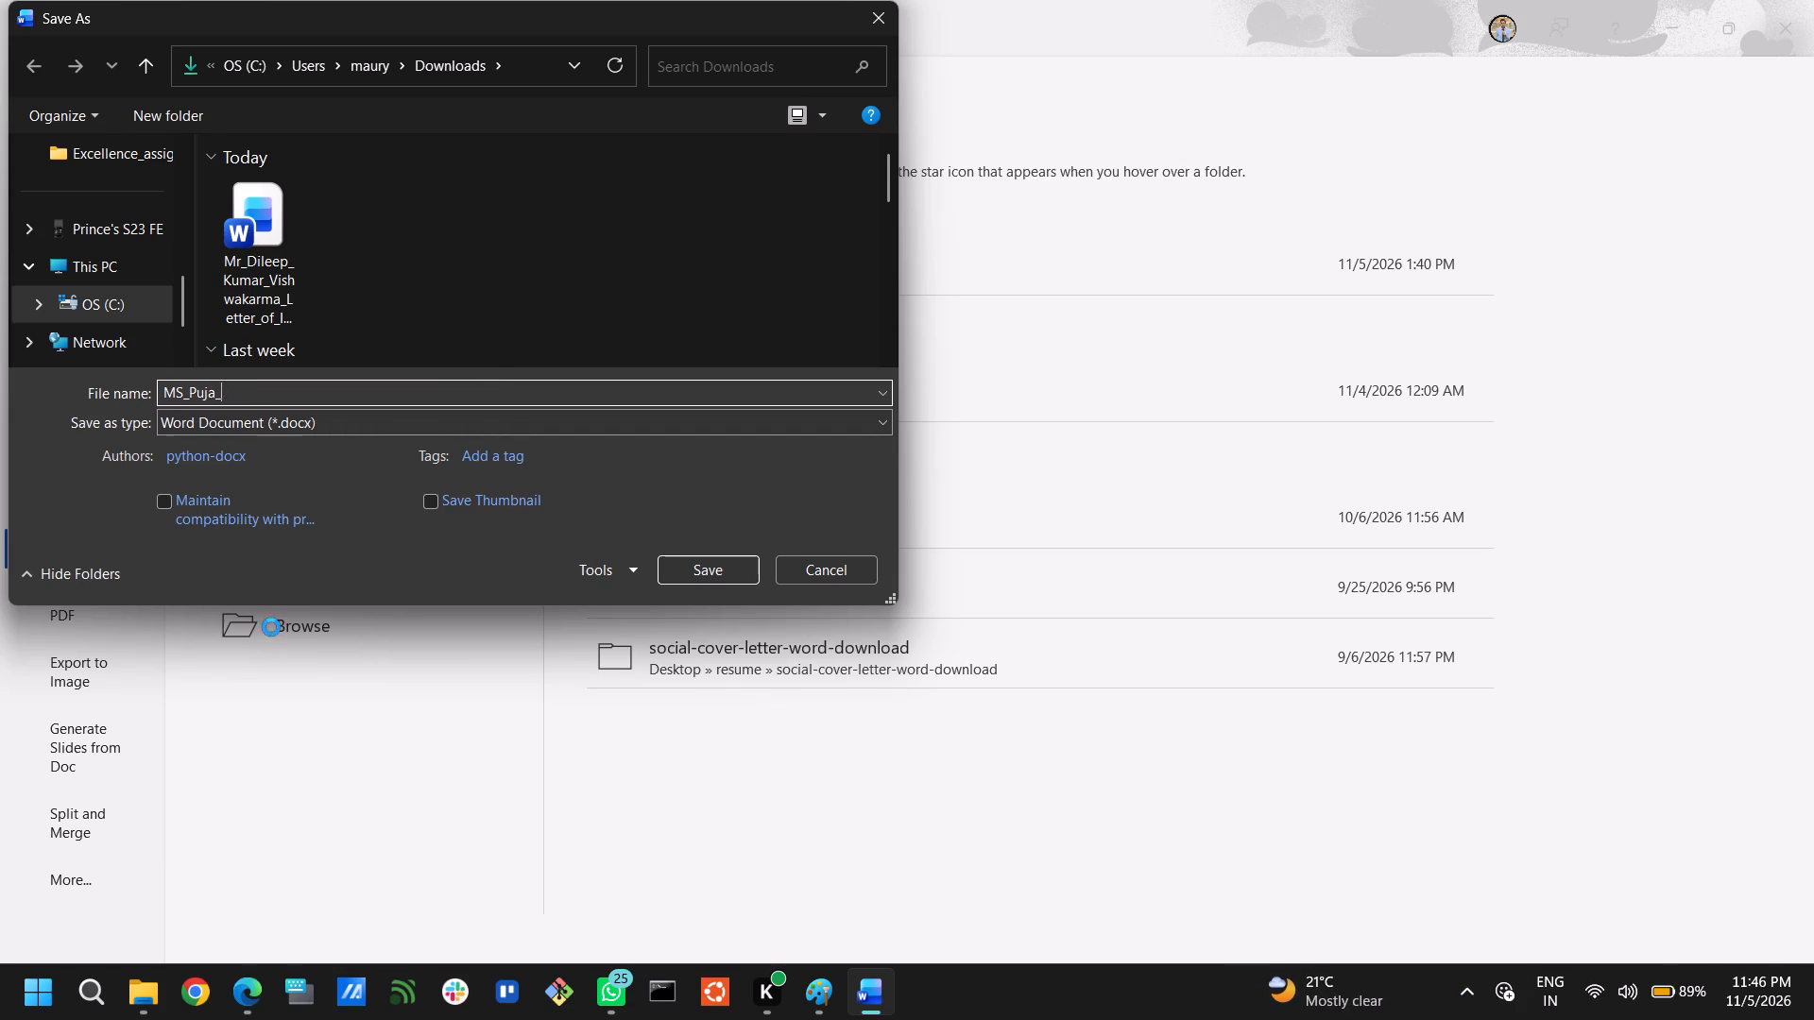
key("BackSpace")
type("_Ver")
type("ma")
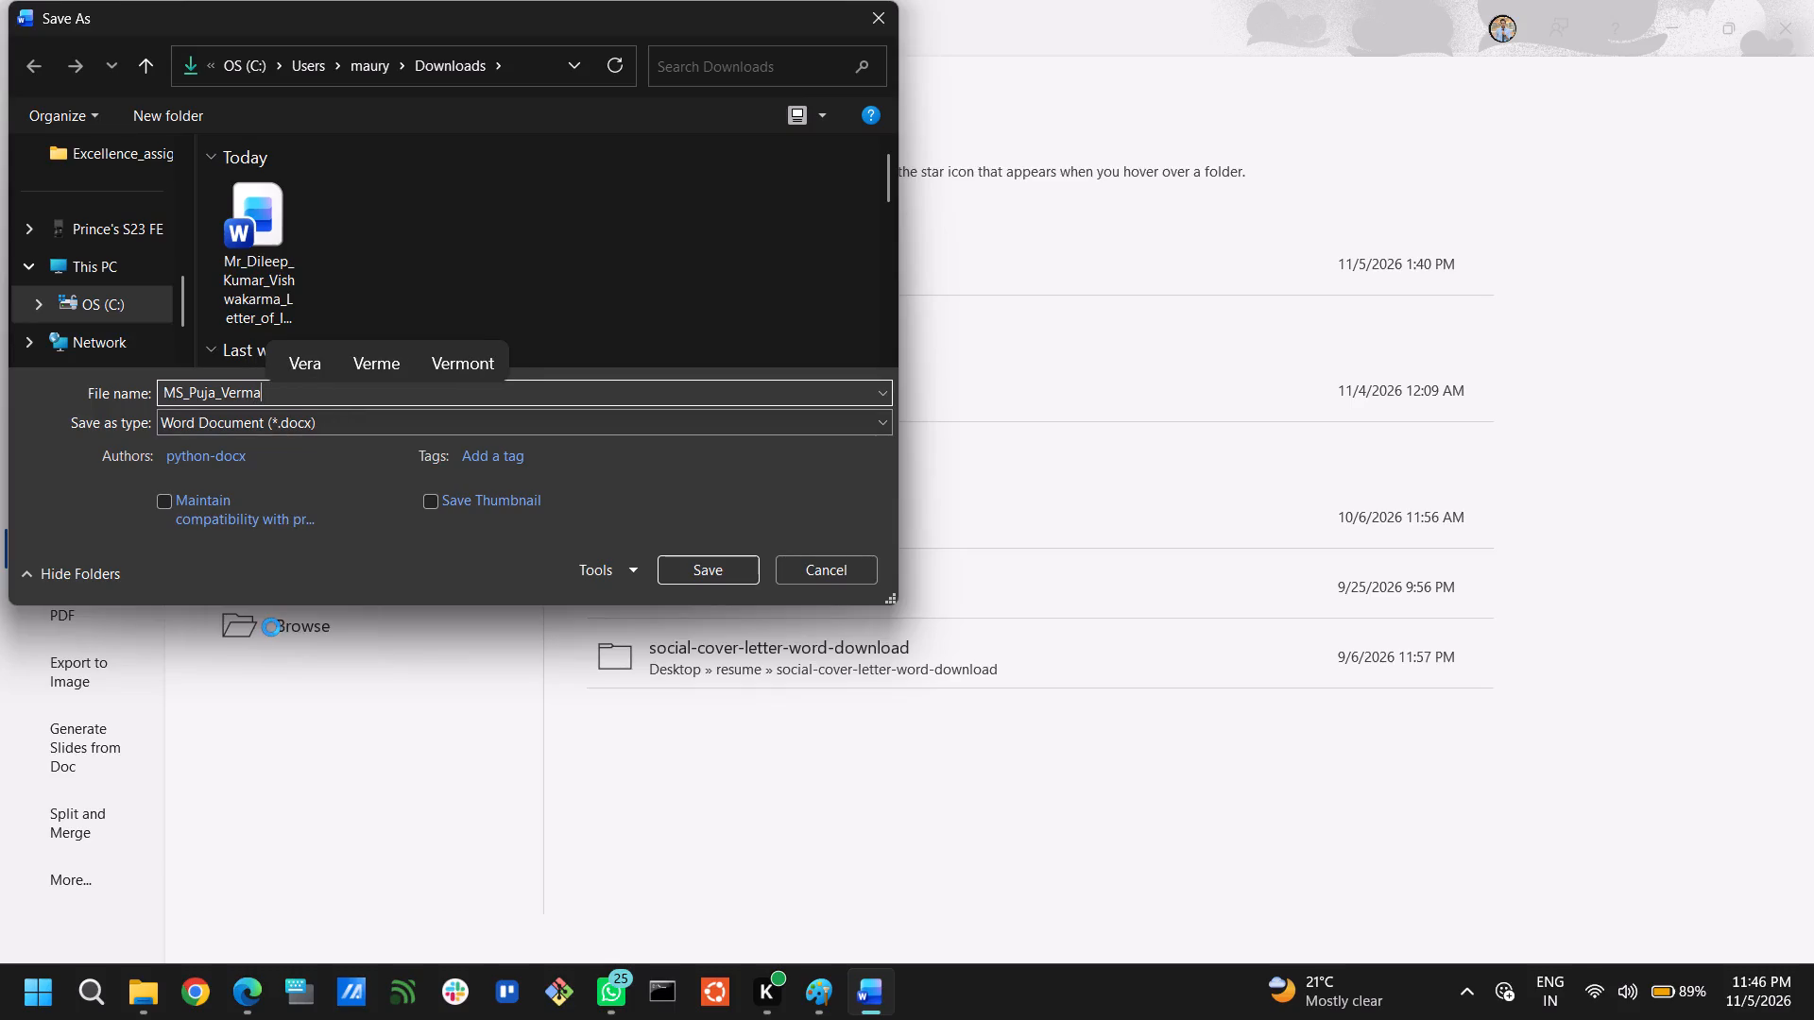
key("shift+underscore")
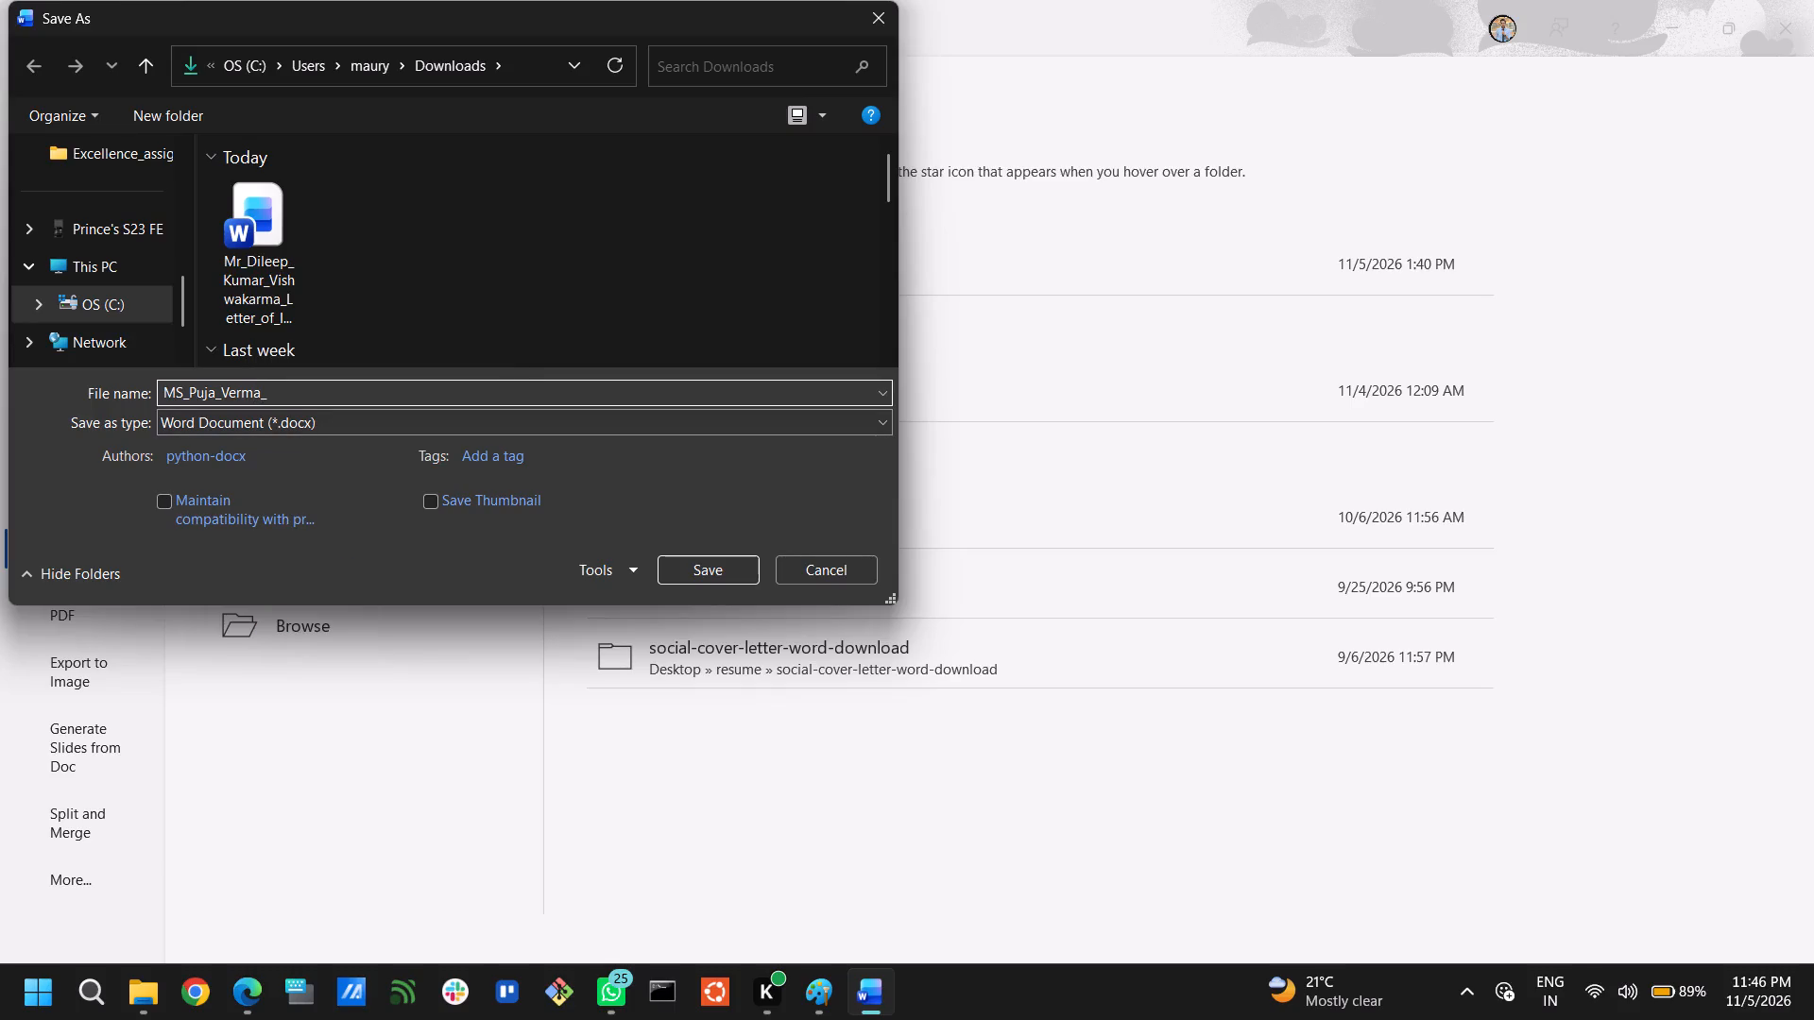
left_click_drag(549, 13, 539, 74)
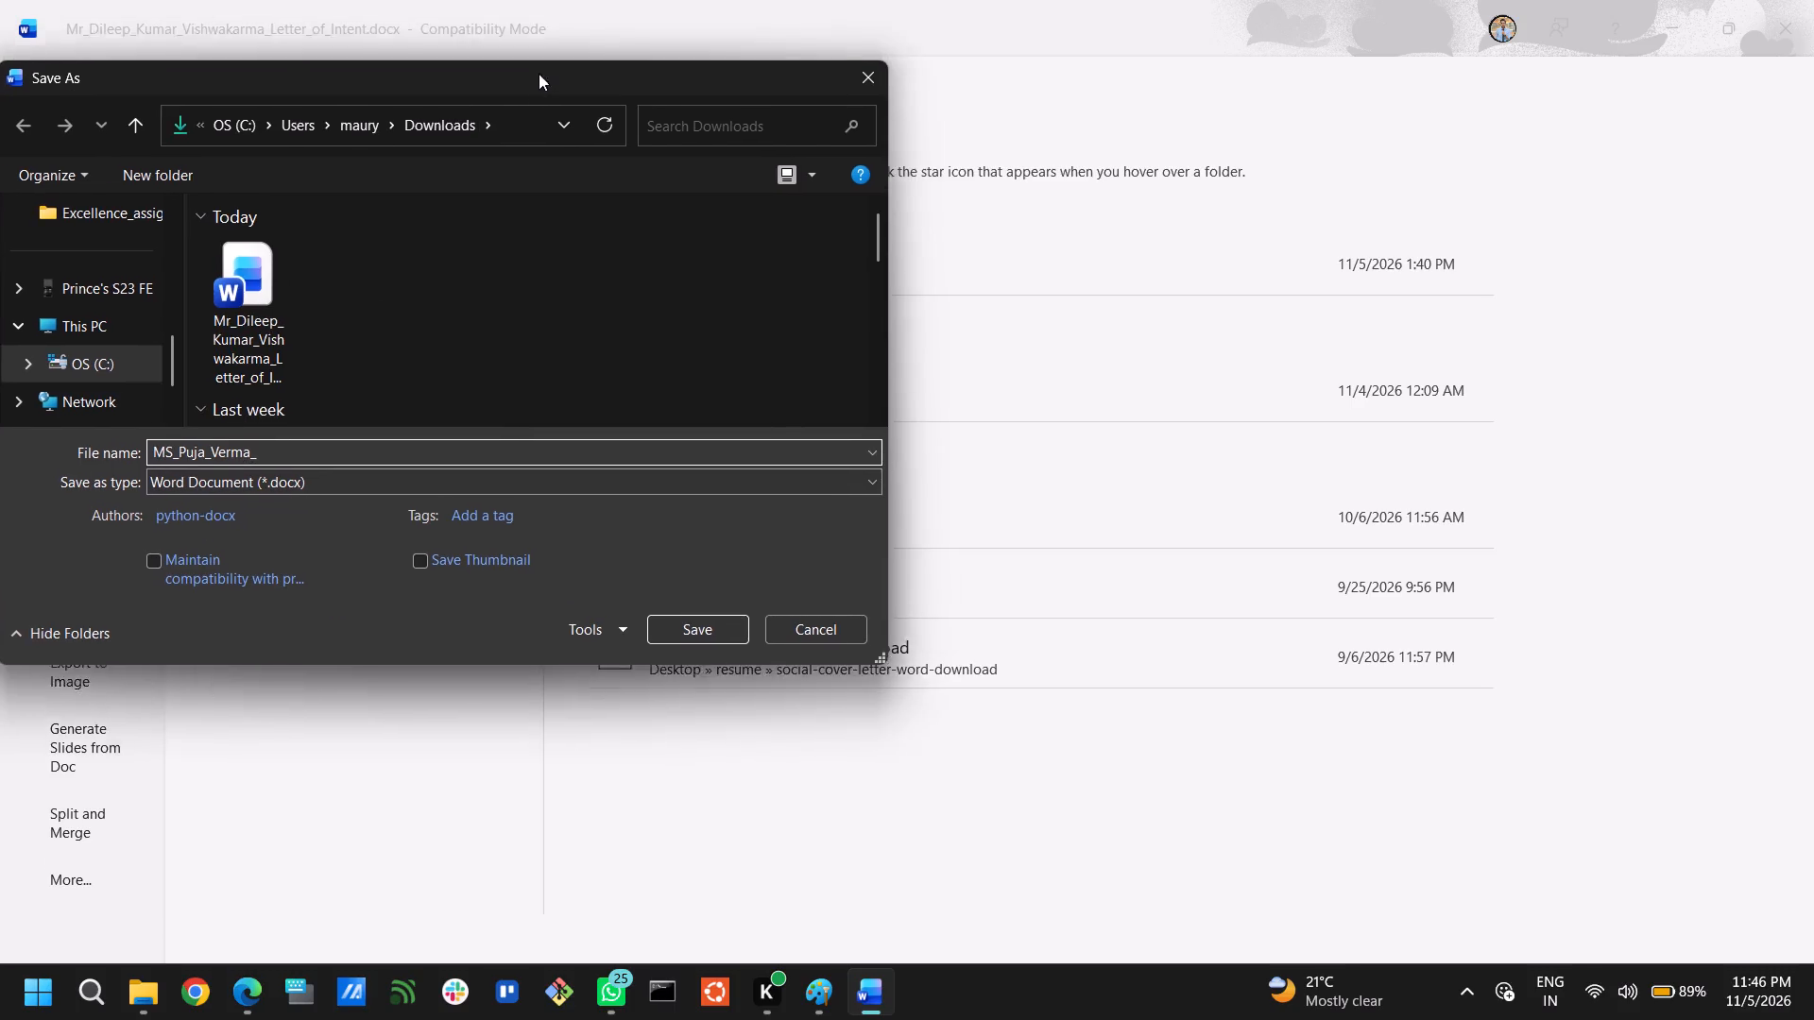
left_click_drag(539, 74, 786, 750)
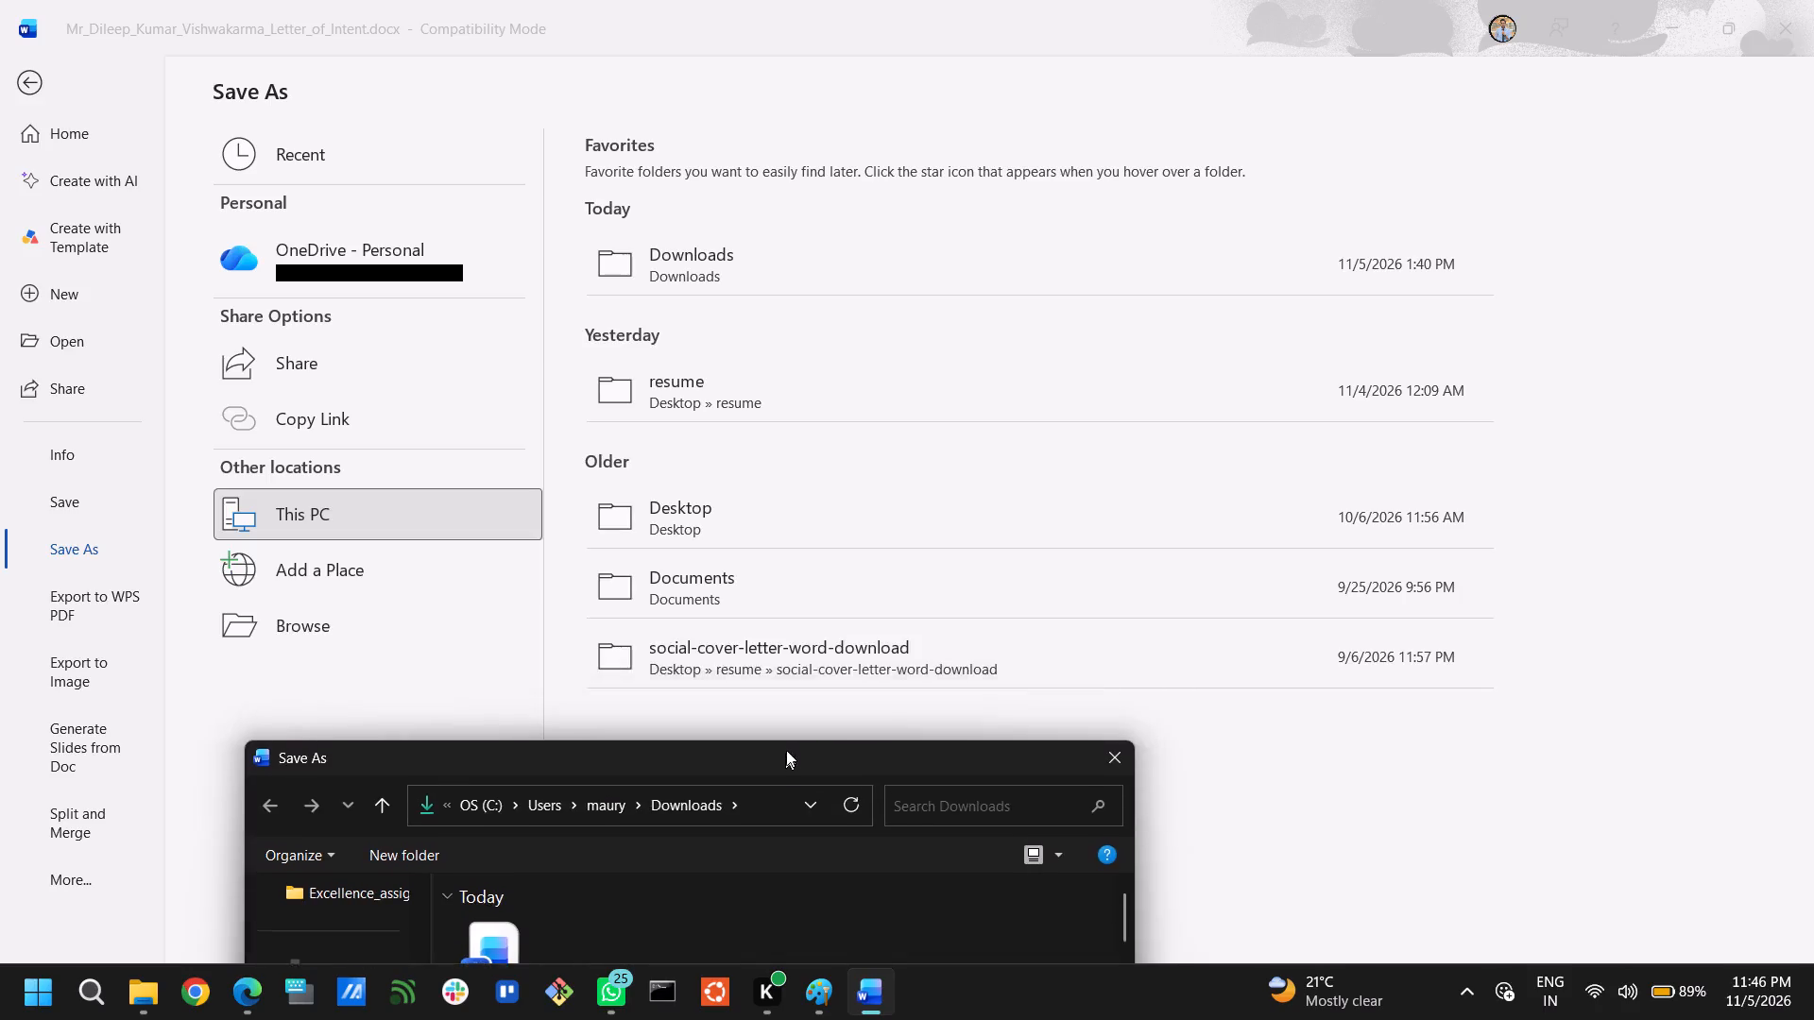
left_click_drag(786, 750, 701, 197)
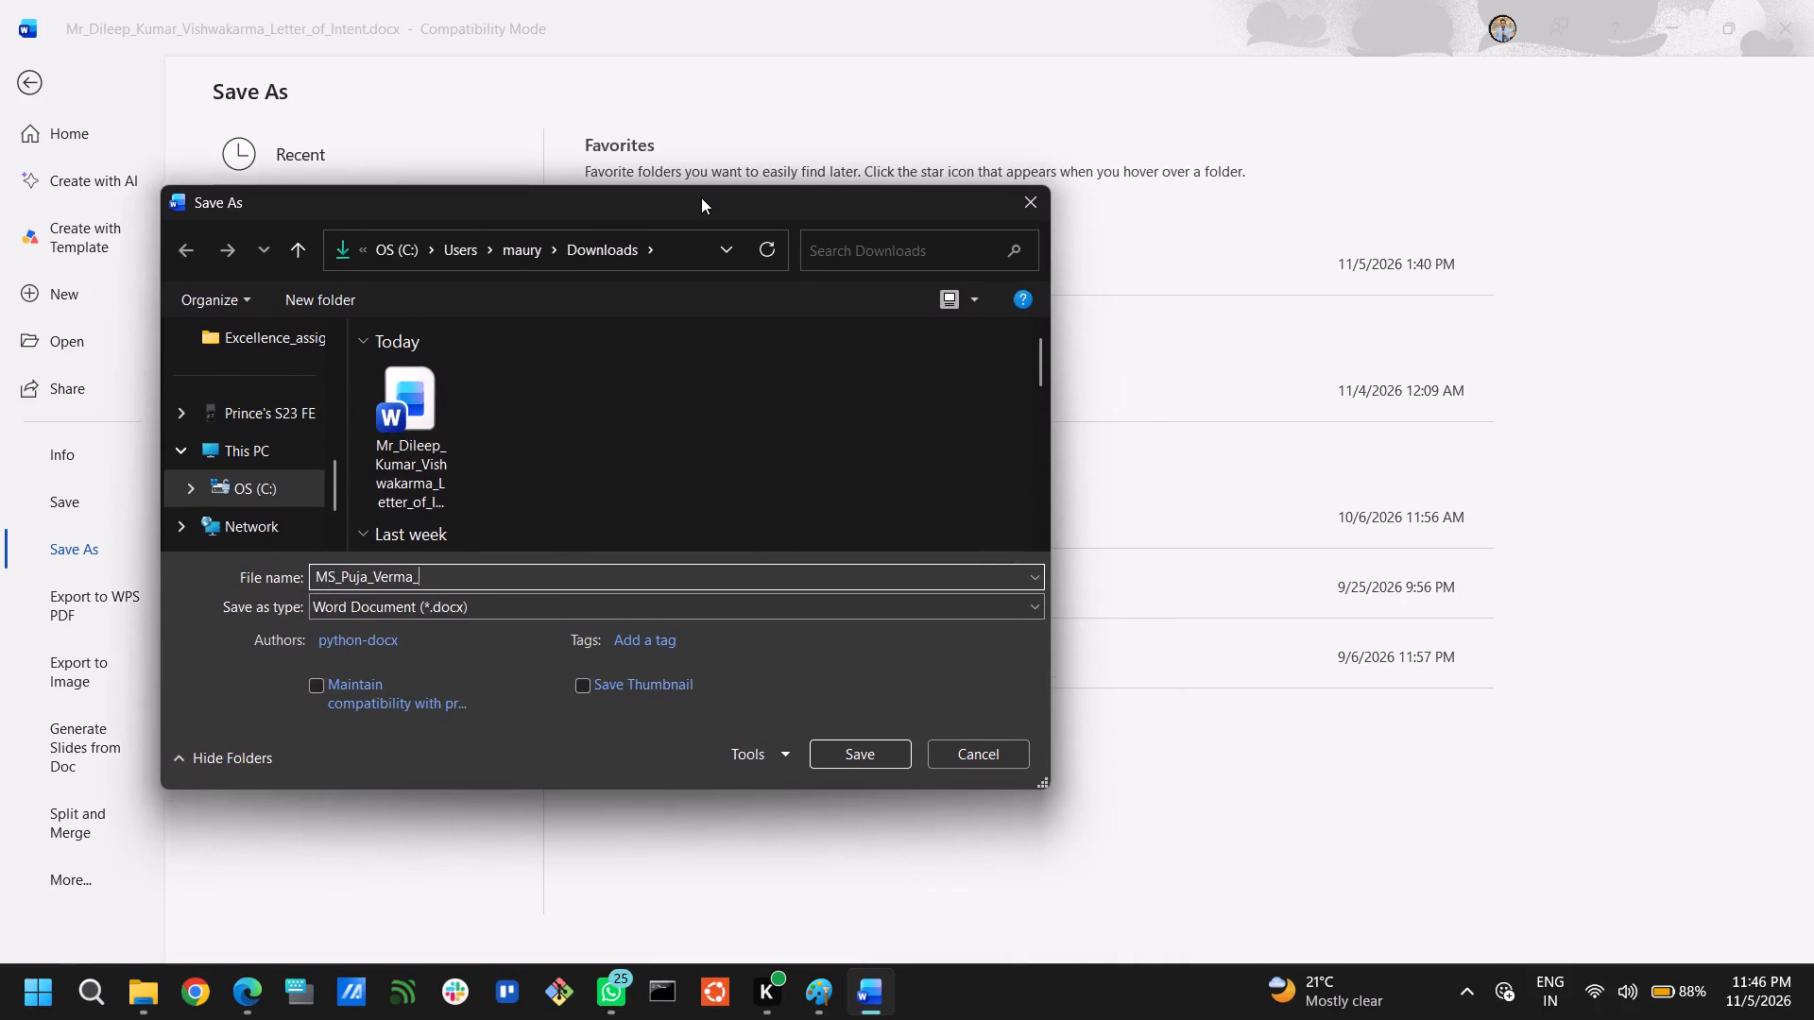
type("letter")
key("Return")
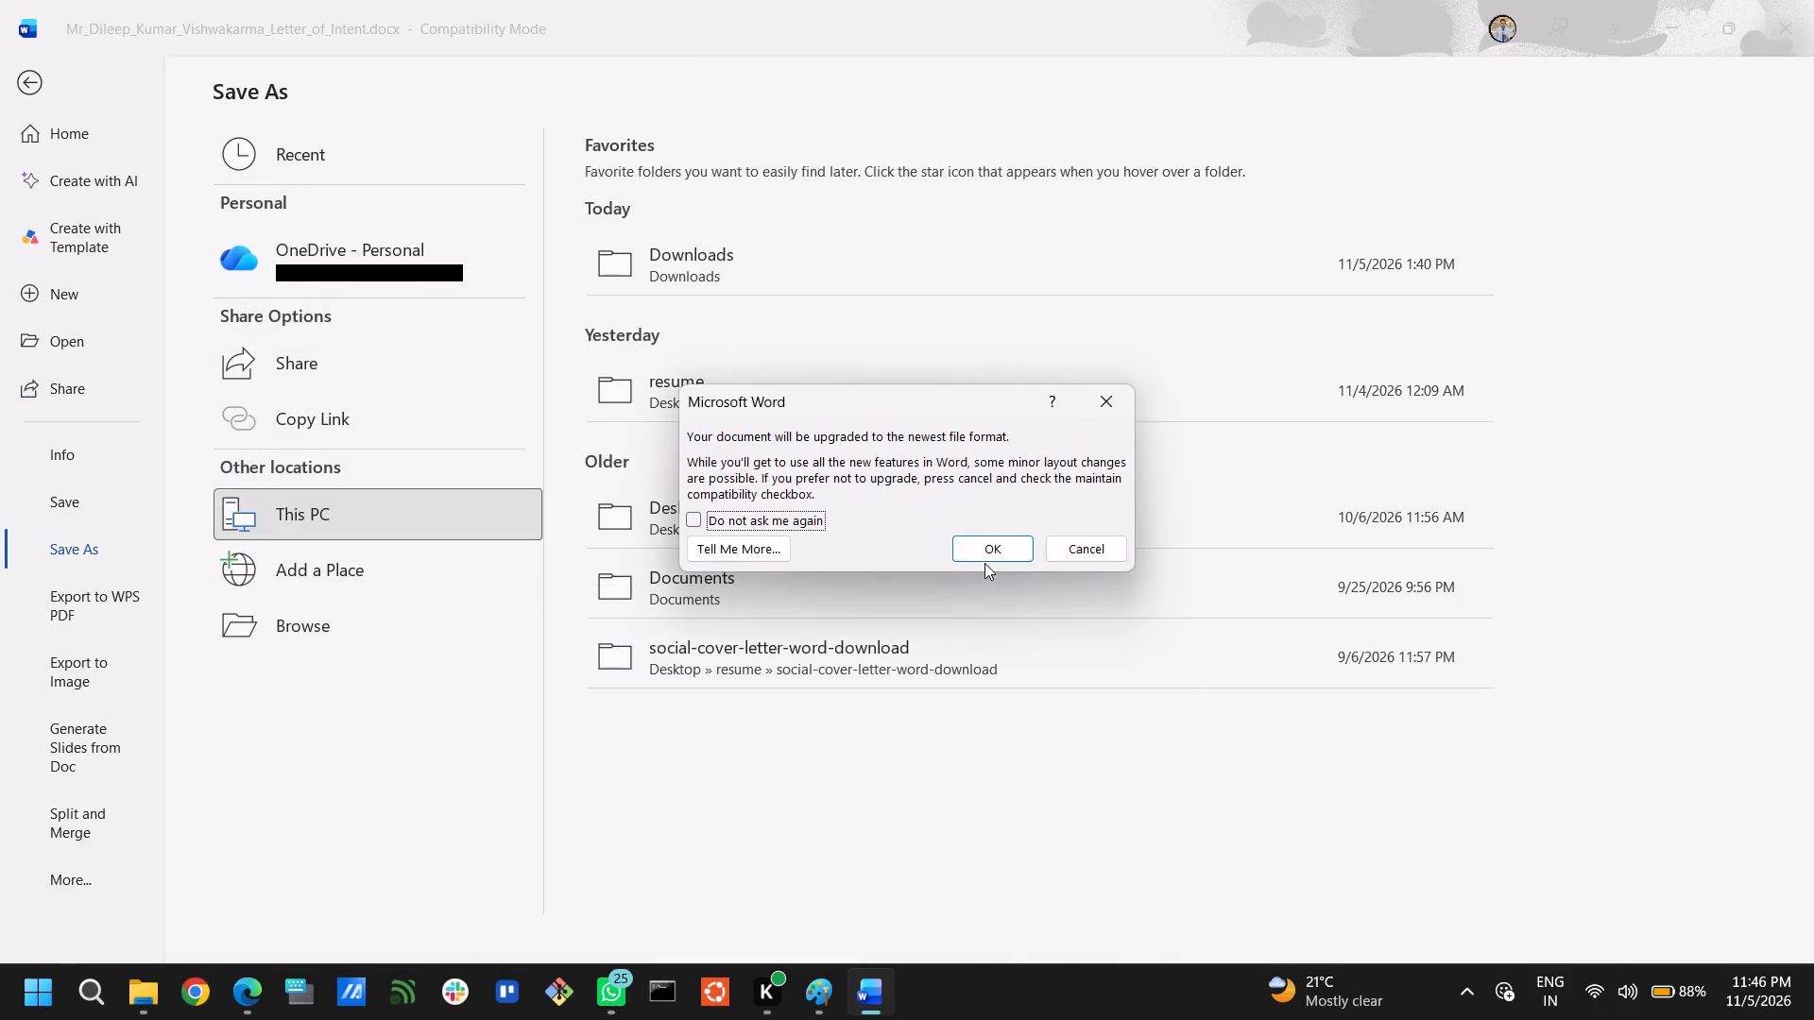
left_click(993, 551)
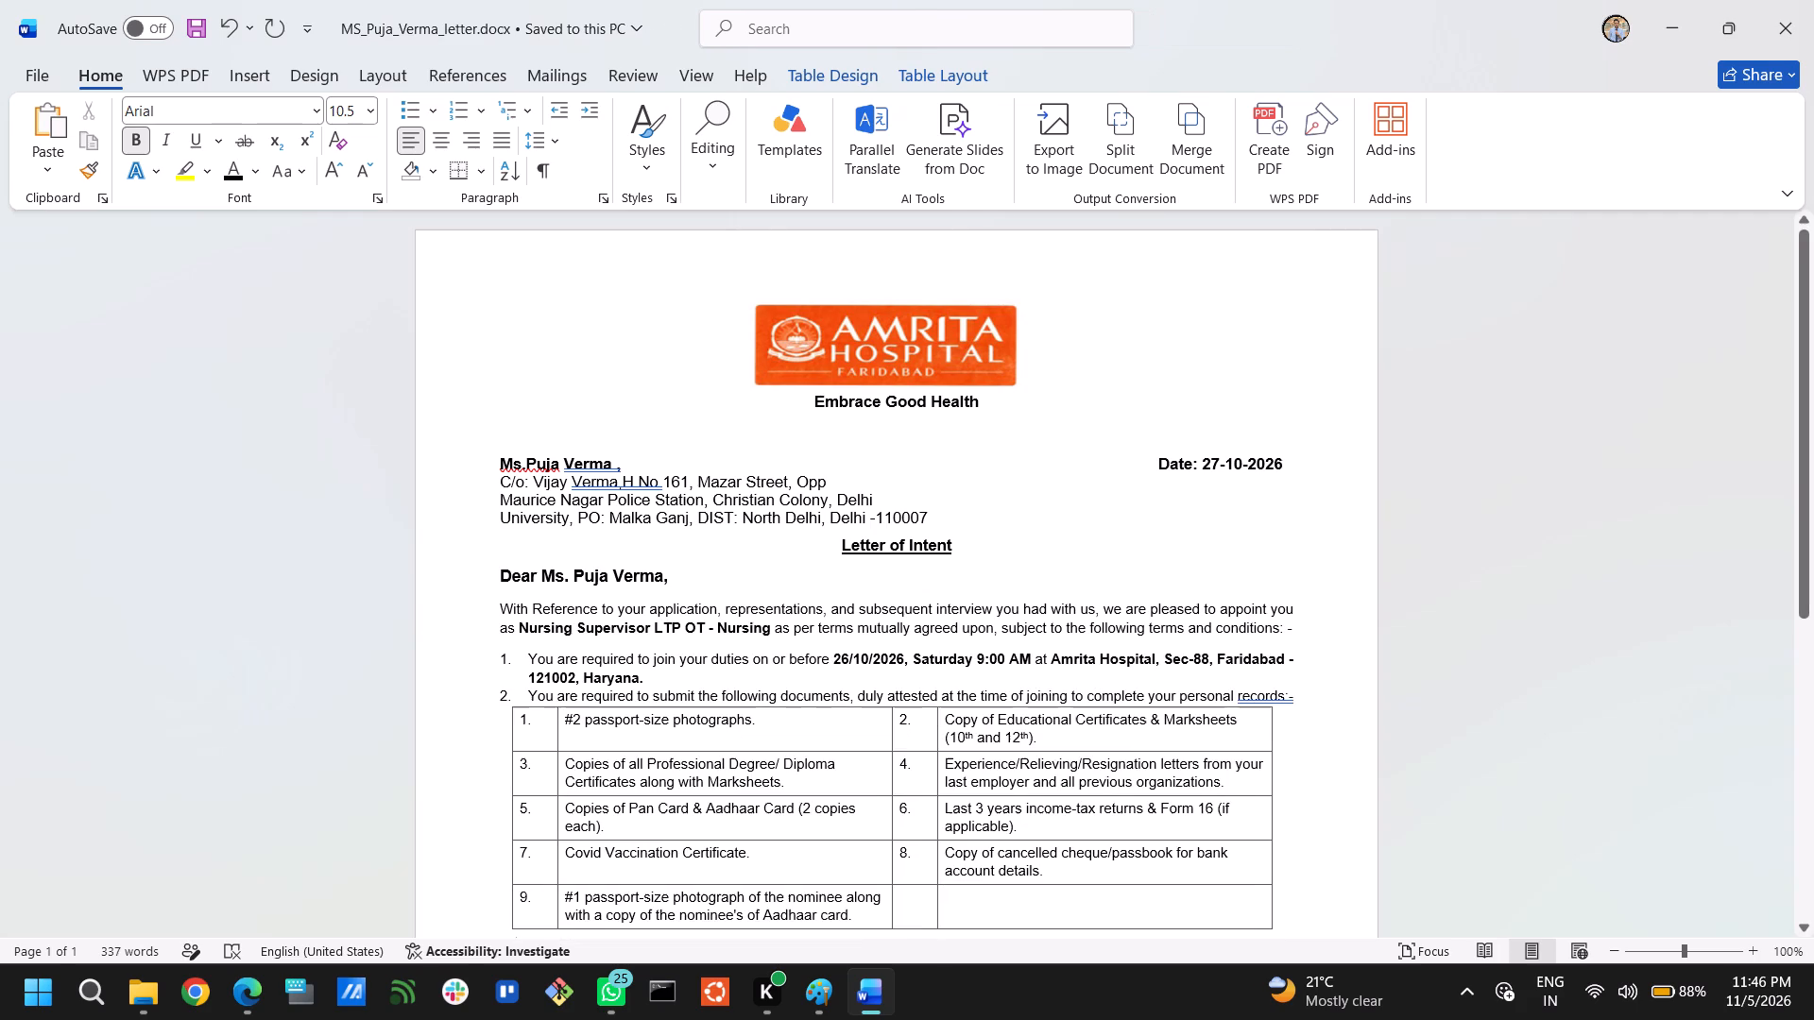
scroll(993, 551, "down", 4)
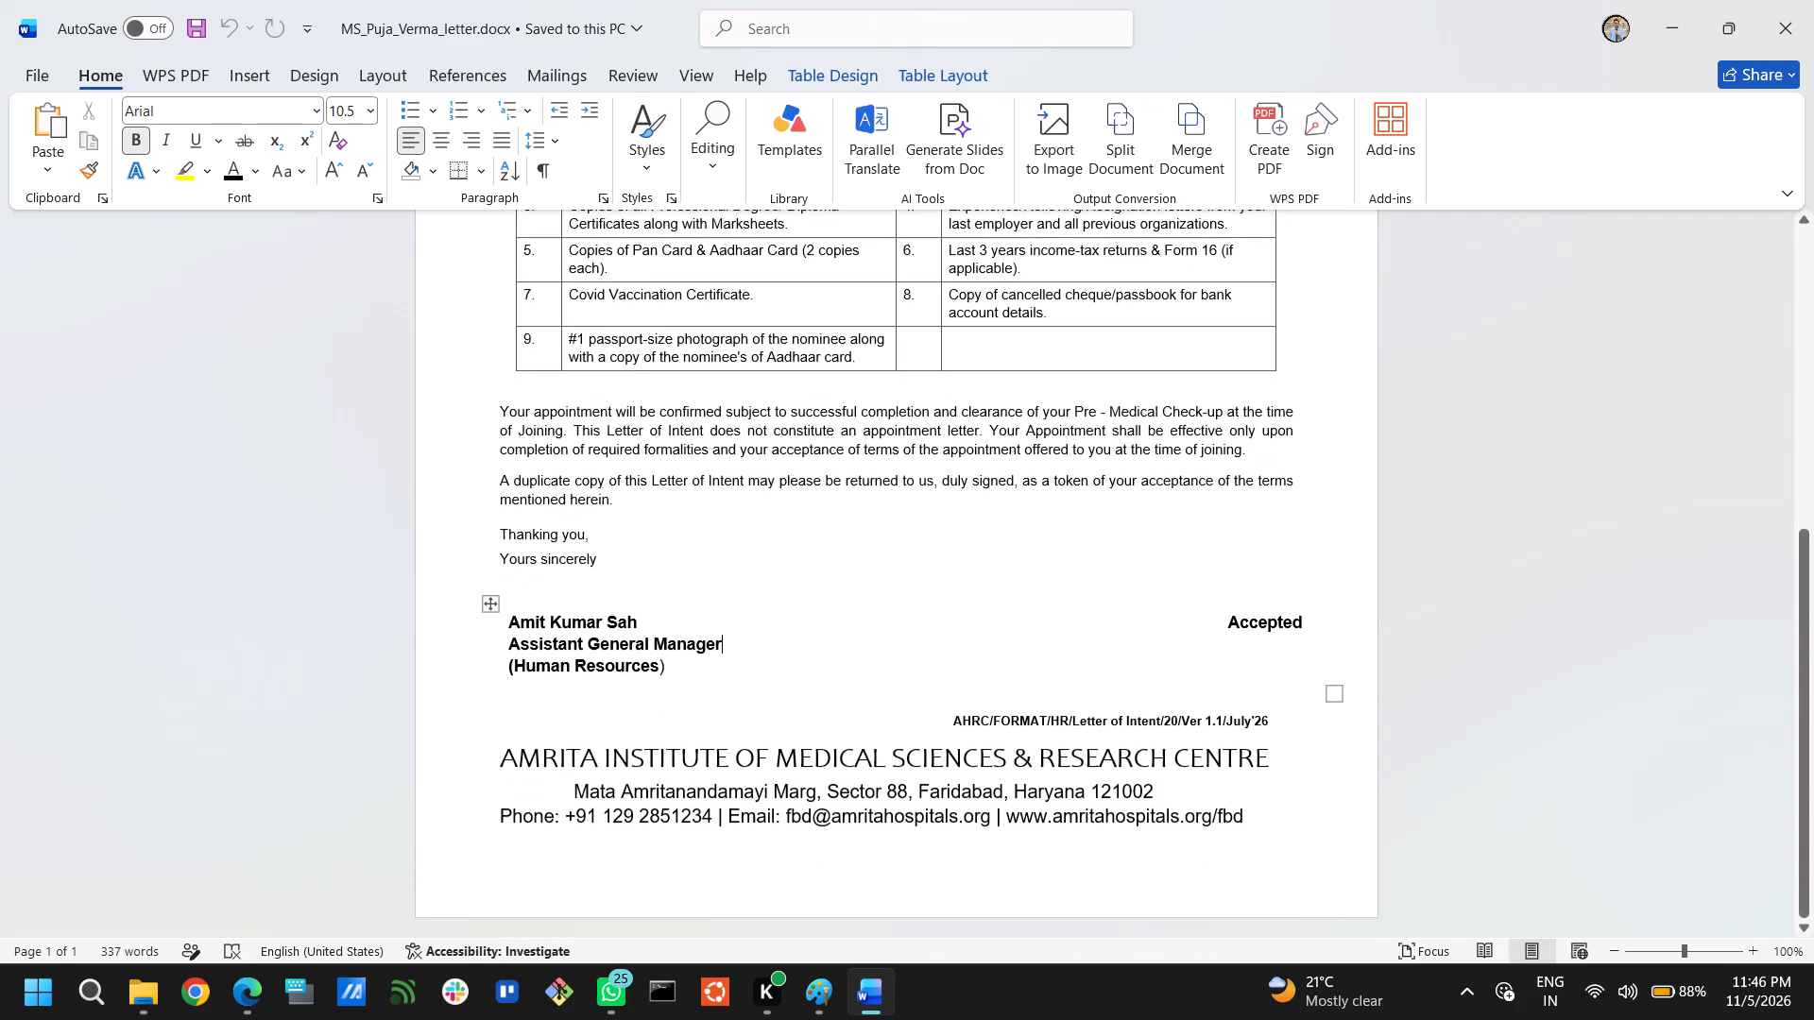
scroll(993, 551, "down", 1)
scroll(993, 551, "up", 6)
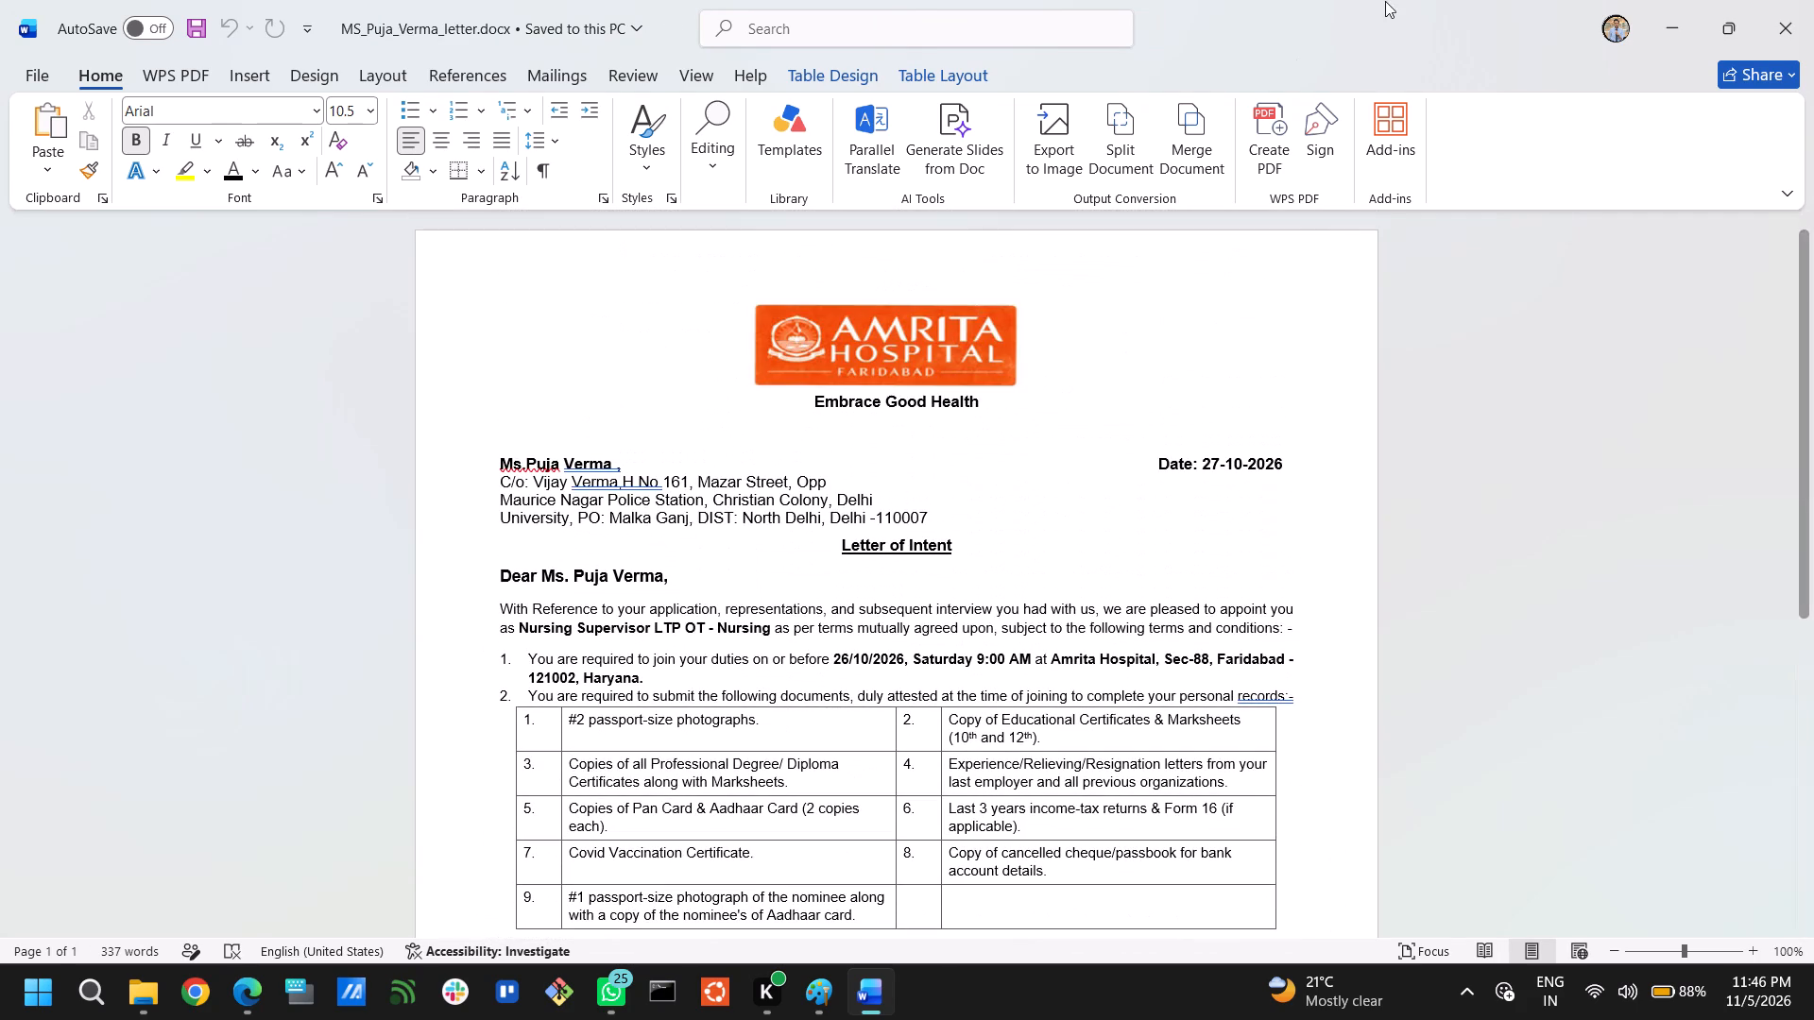
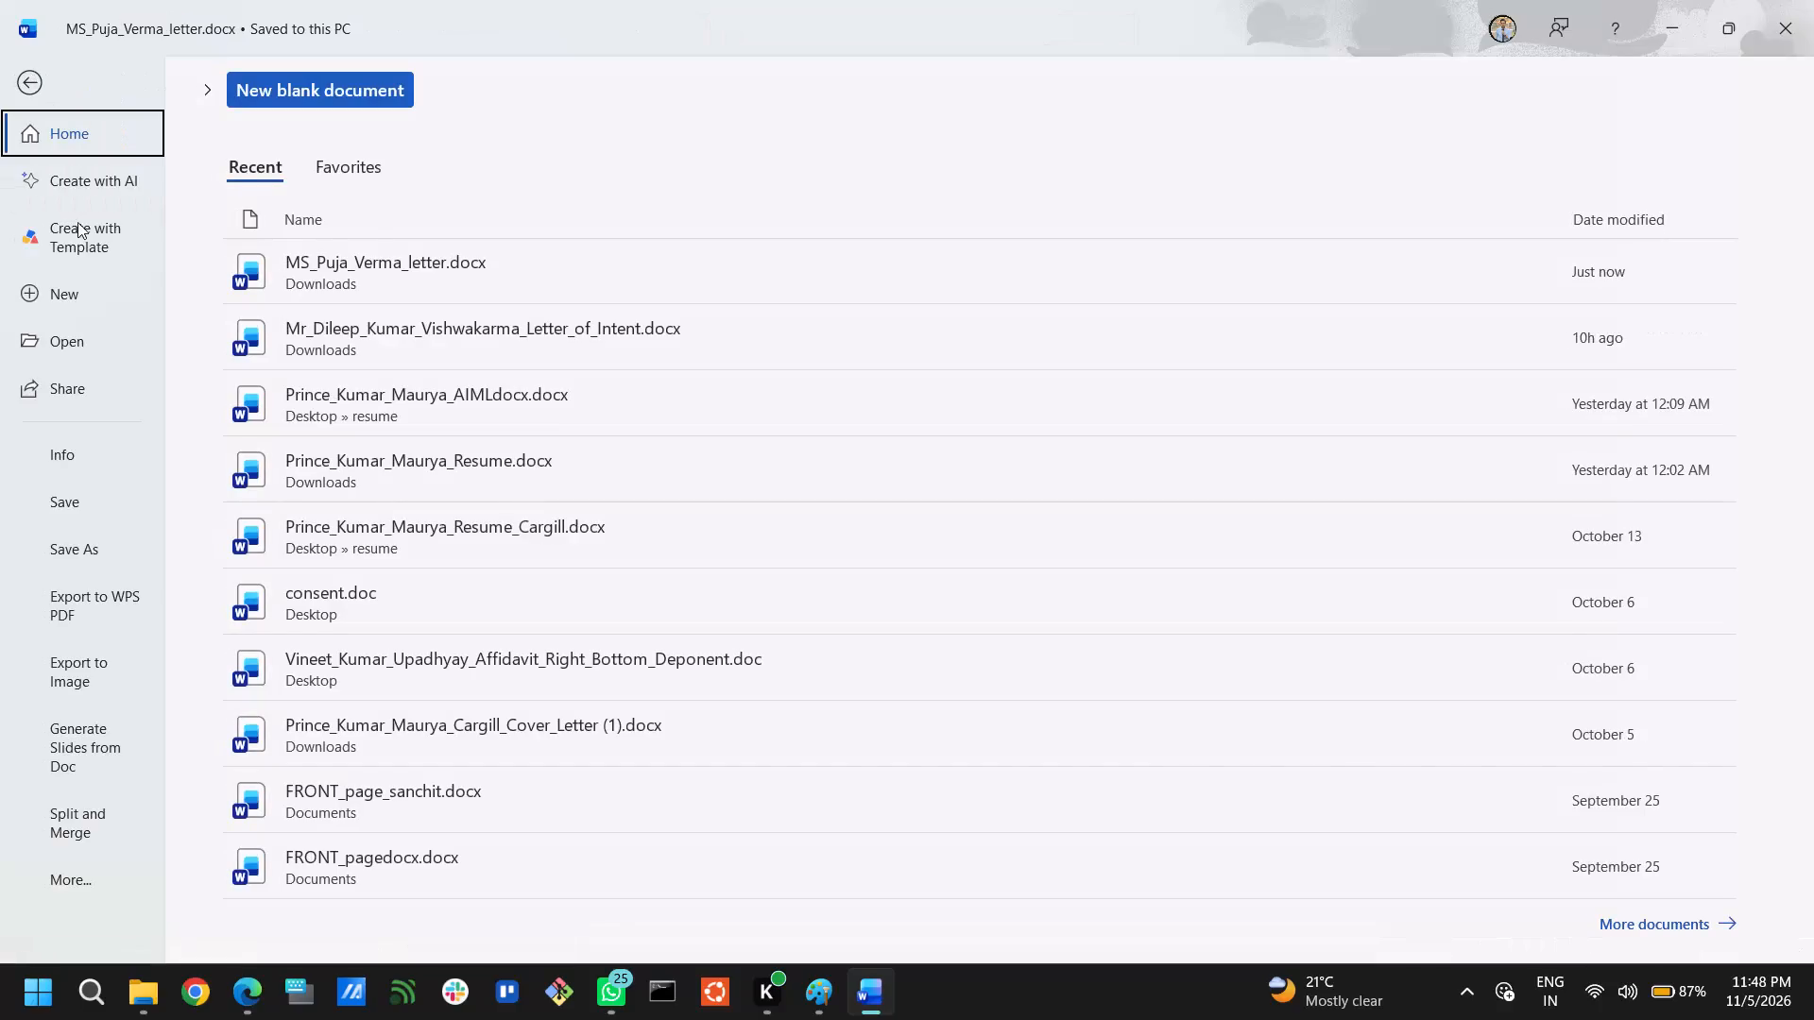
Open the Save As dialog for the letter in the Downloads folder.
left_click(94, 551)
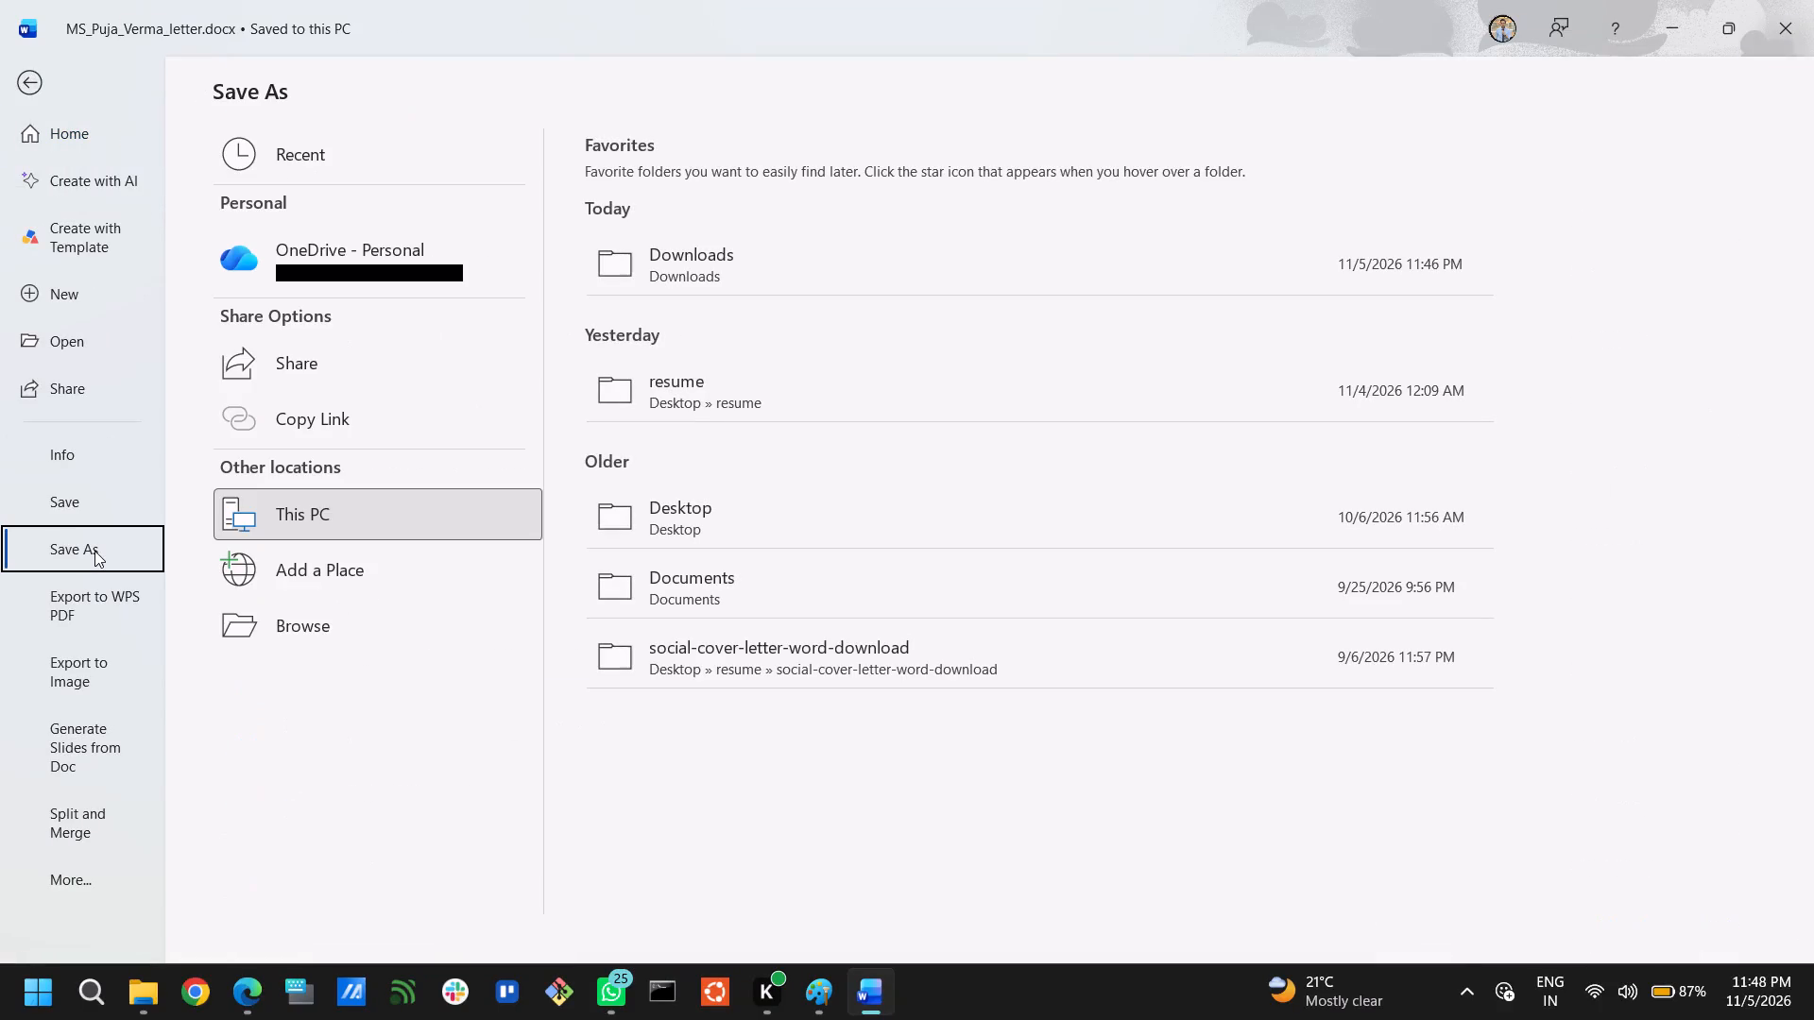
double_click(829, 274)
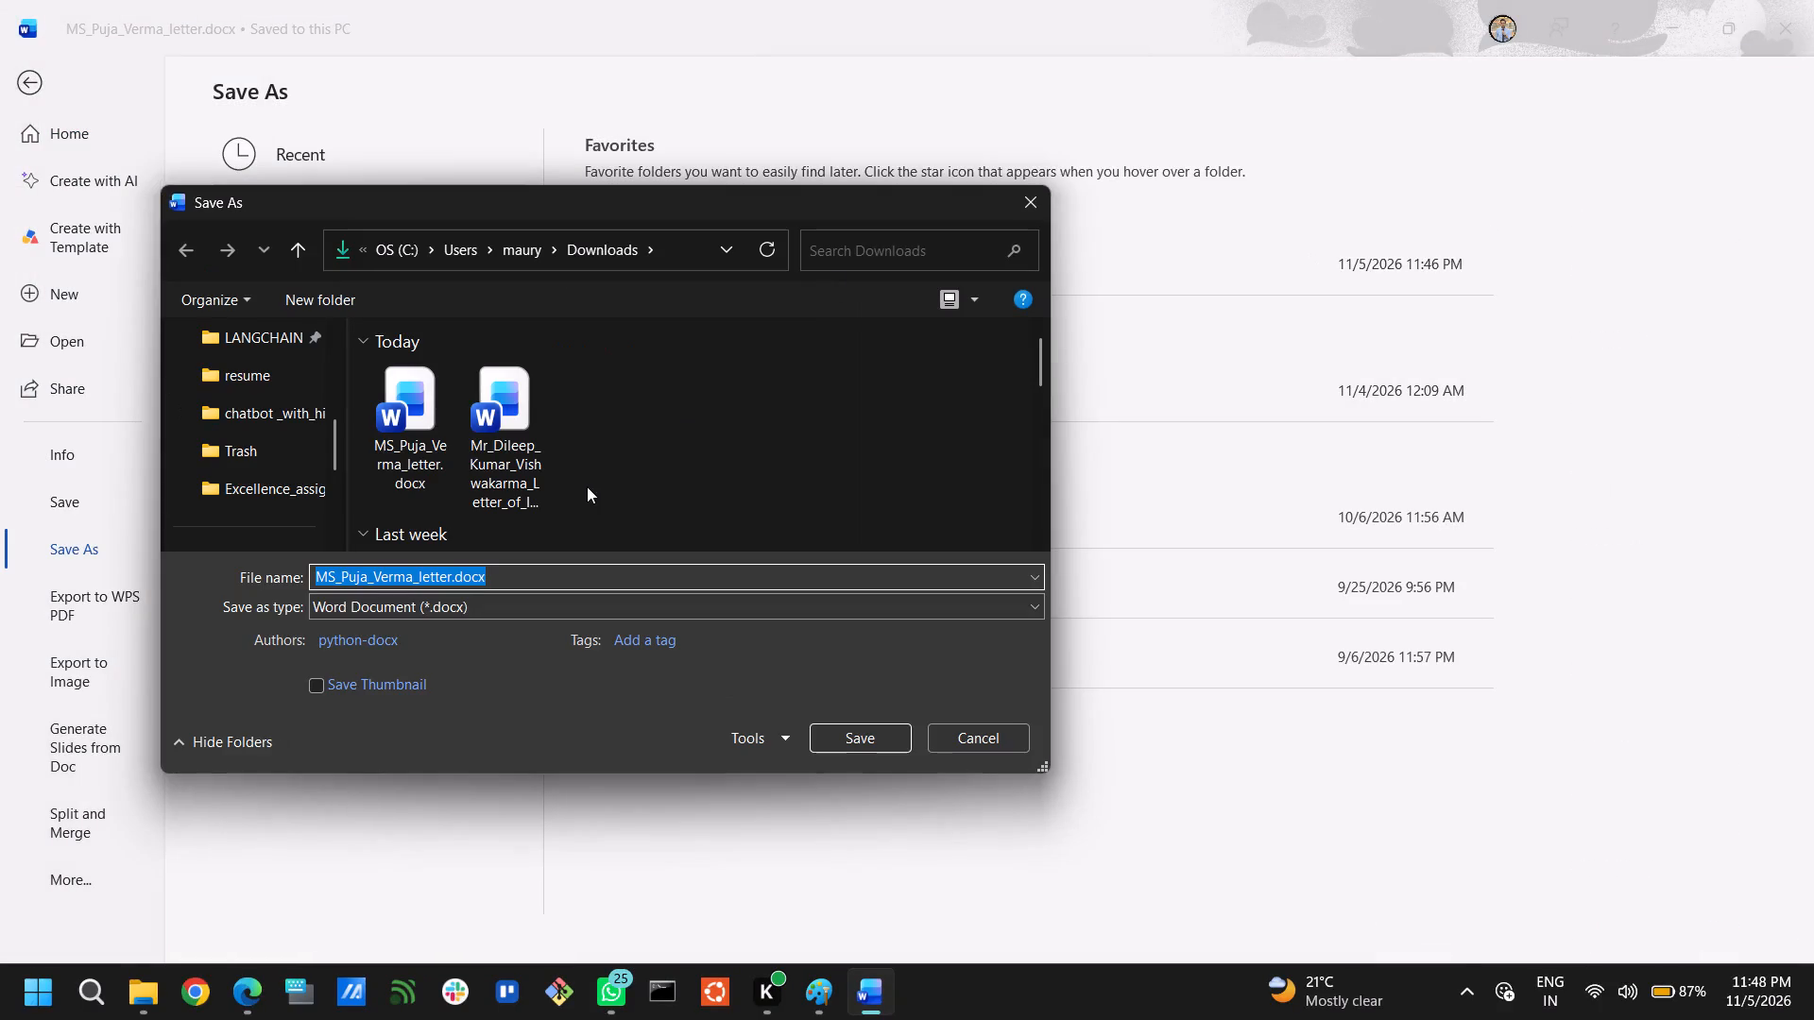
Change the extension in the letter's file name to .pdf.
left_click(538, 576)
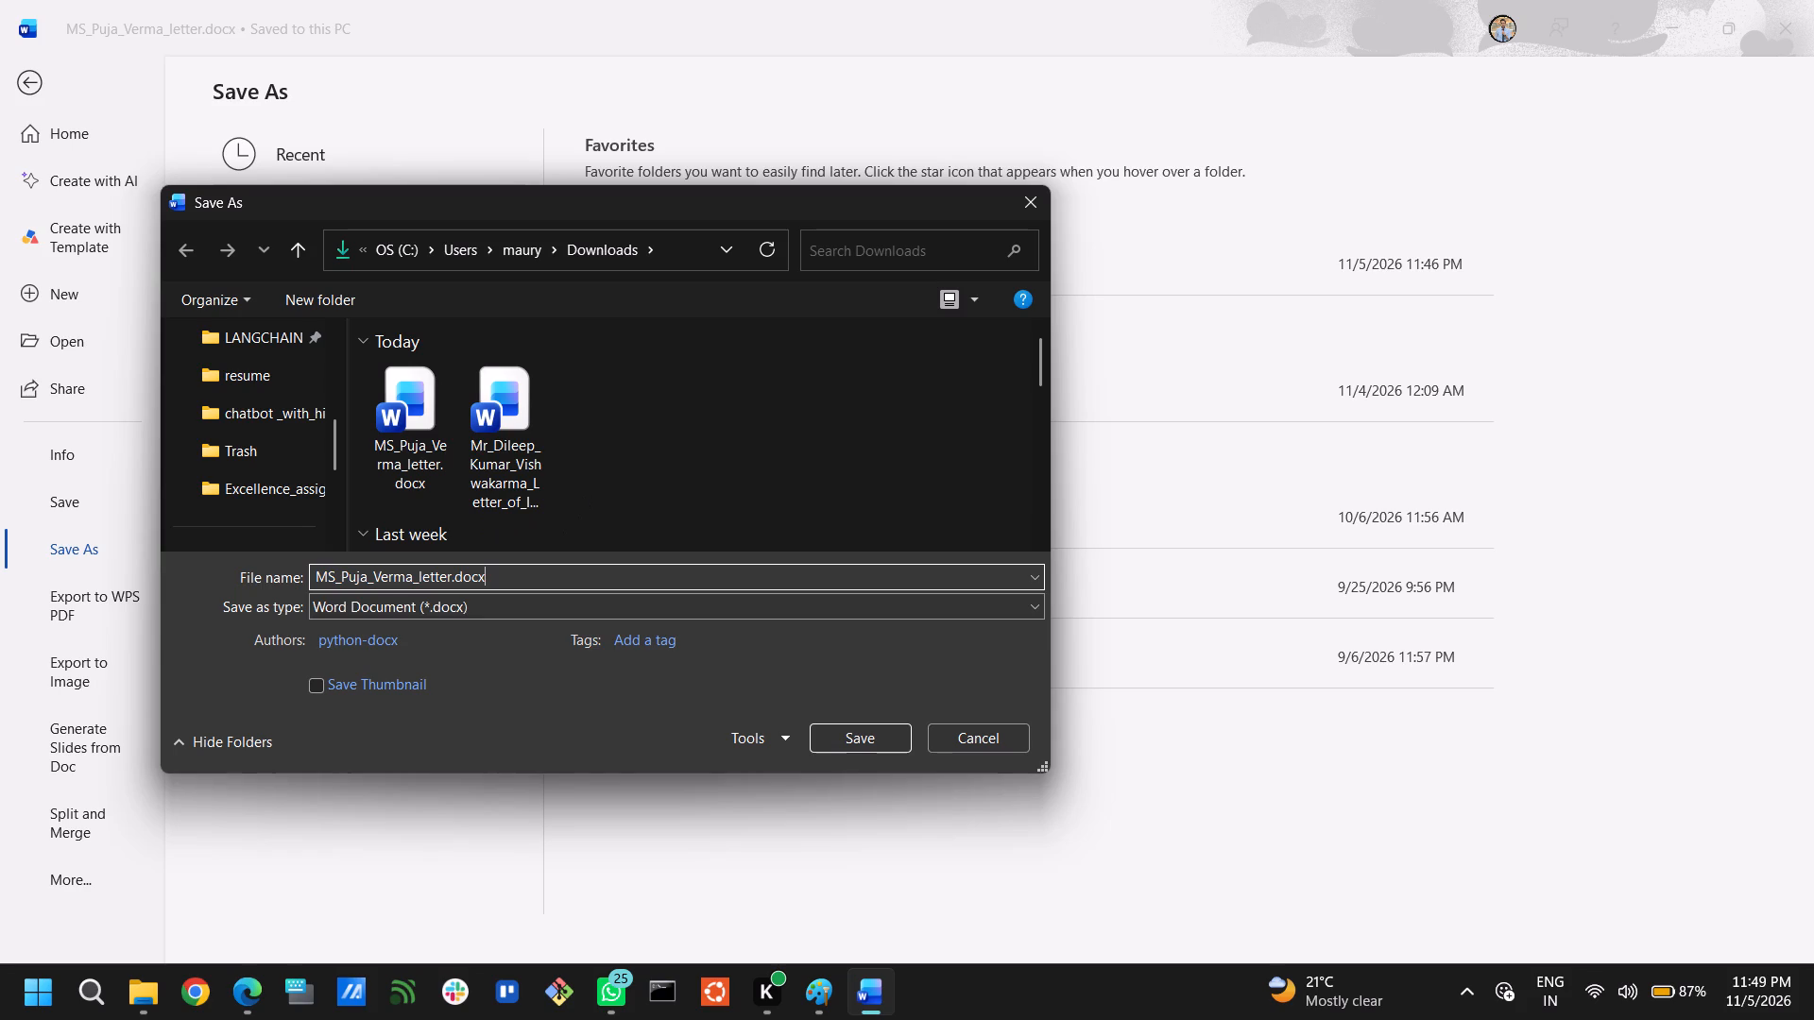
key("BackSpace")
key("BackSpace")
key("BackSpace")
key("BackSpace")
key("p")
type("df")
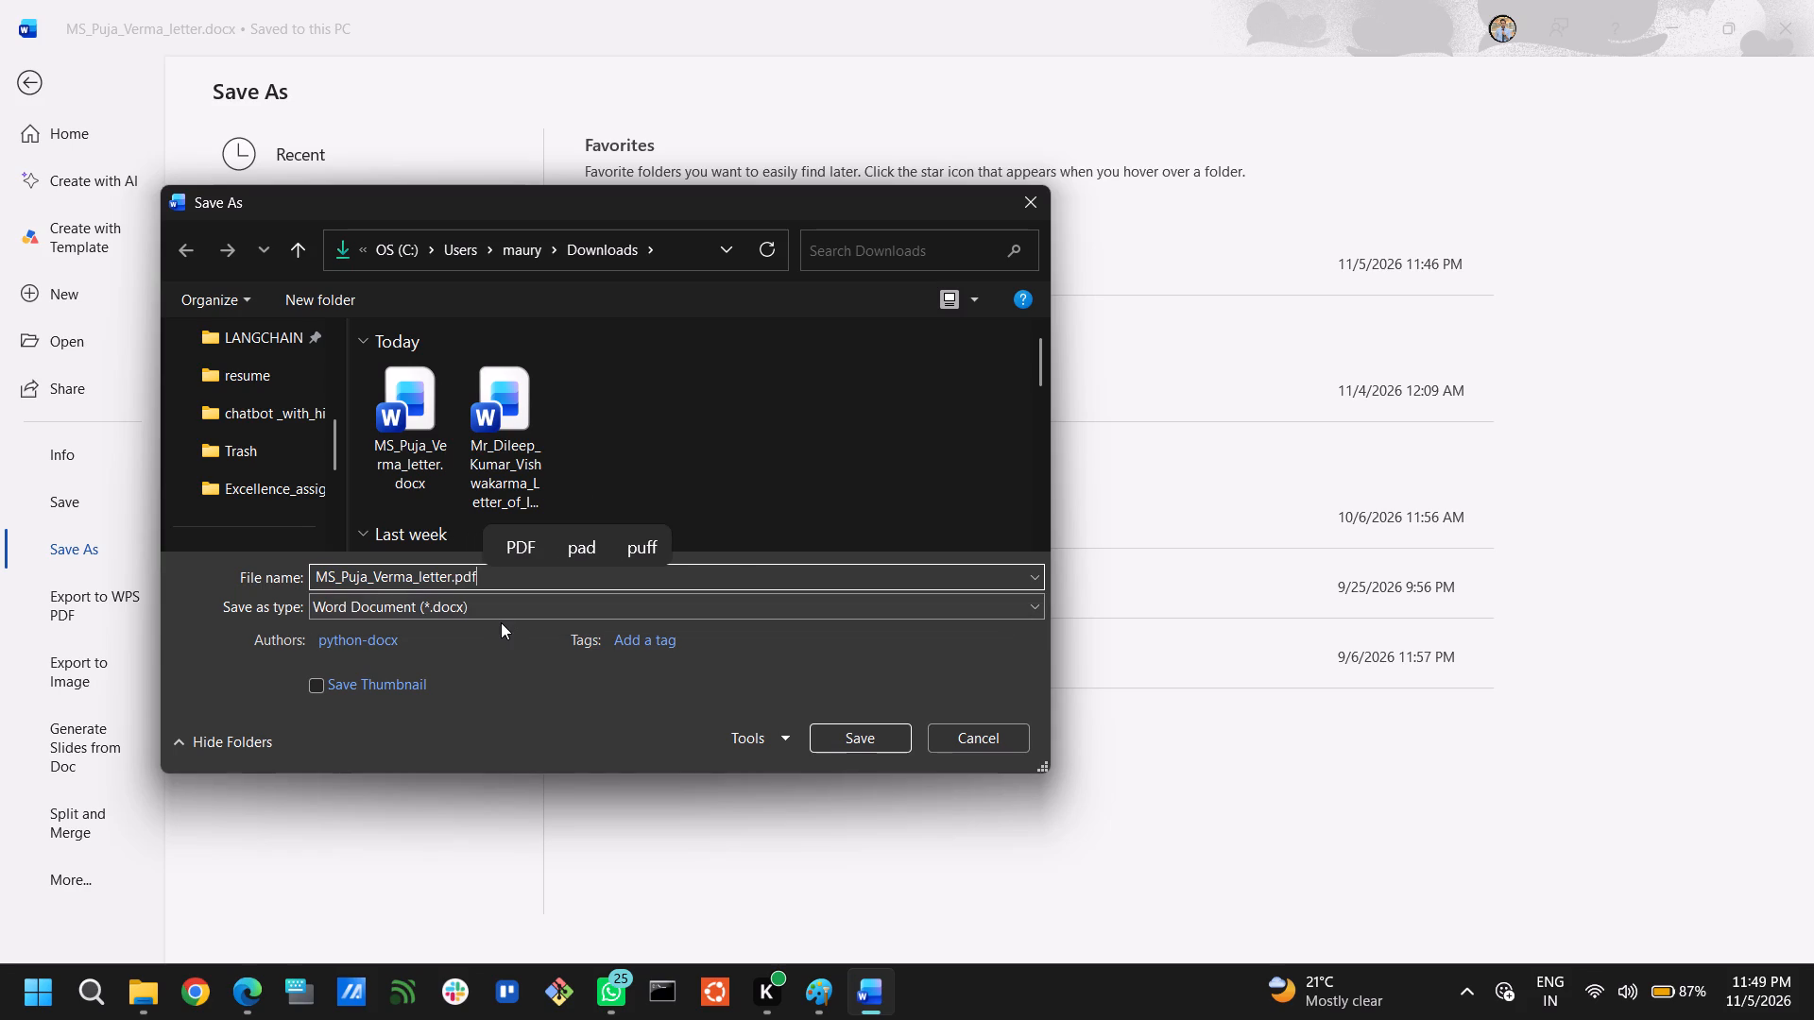
Save the letter in the Downloads folder in PDF format, removing the .pdf extension from the entered file name.
left_click(515, 614)
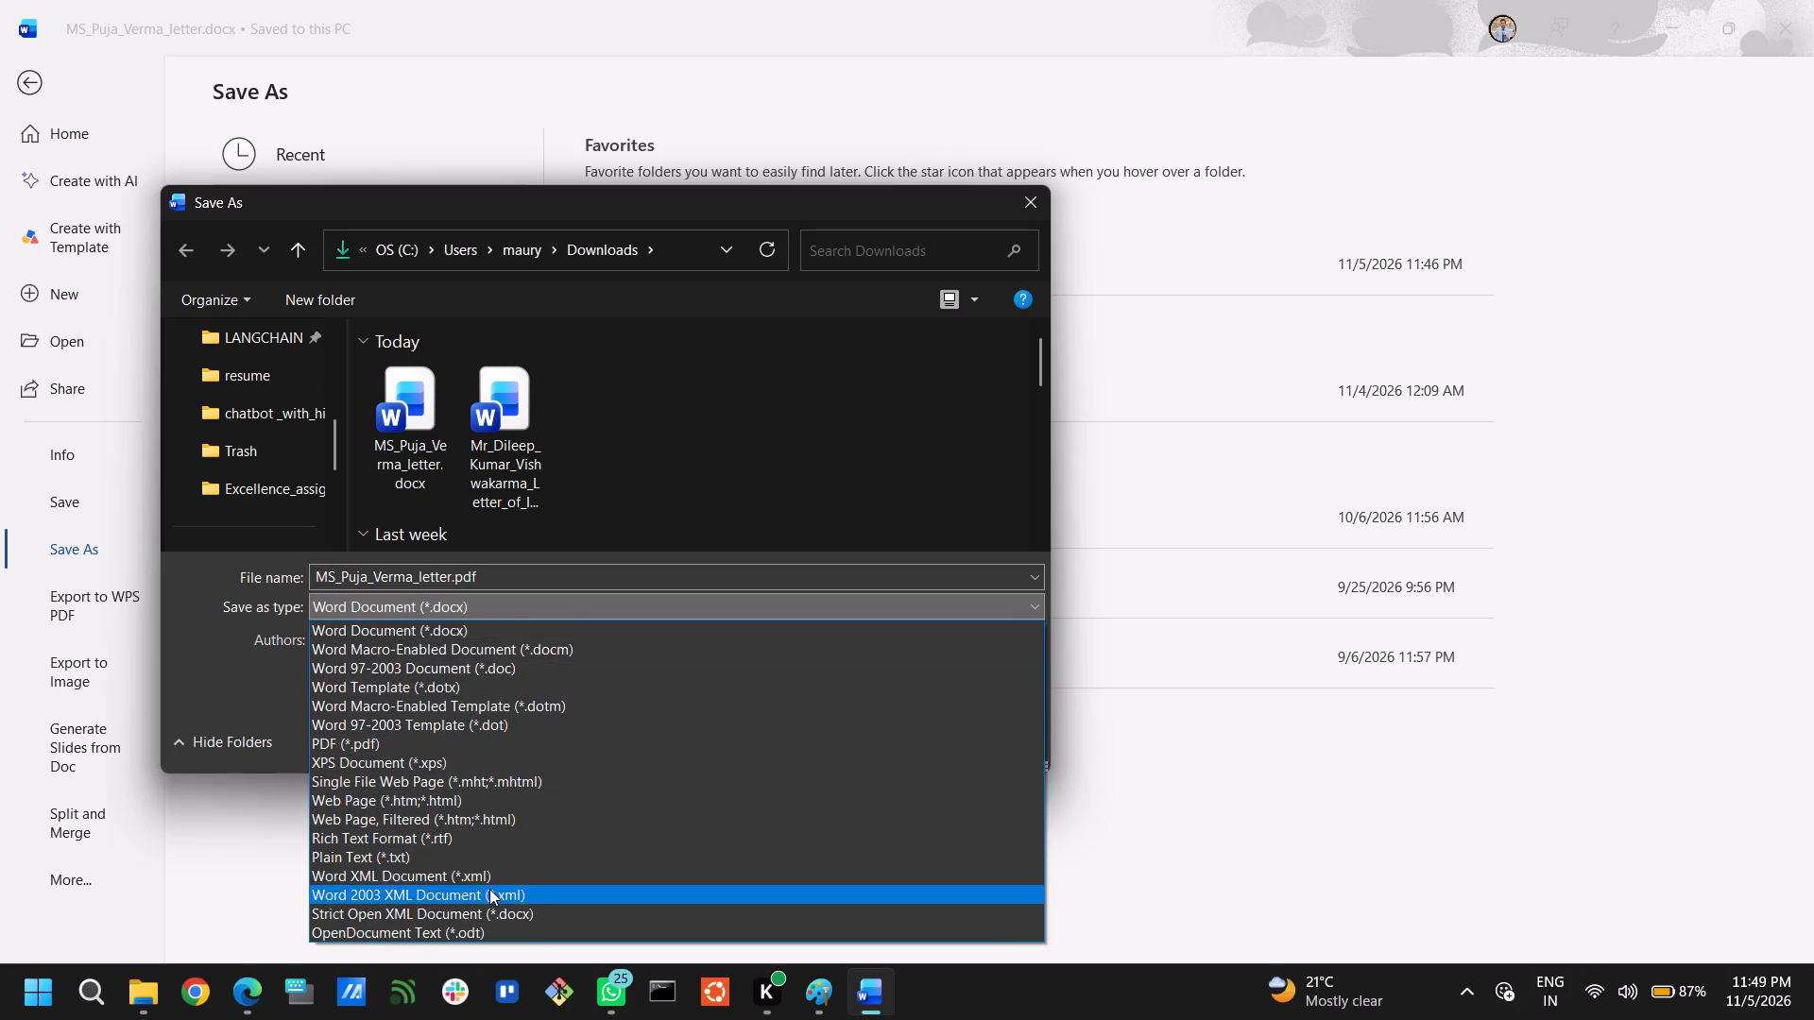
left_click(577, 747)
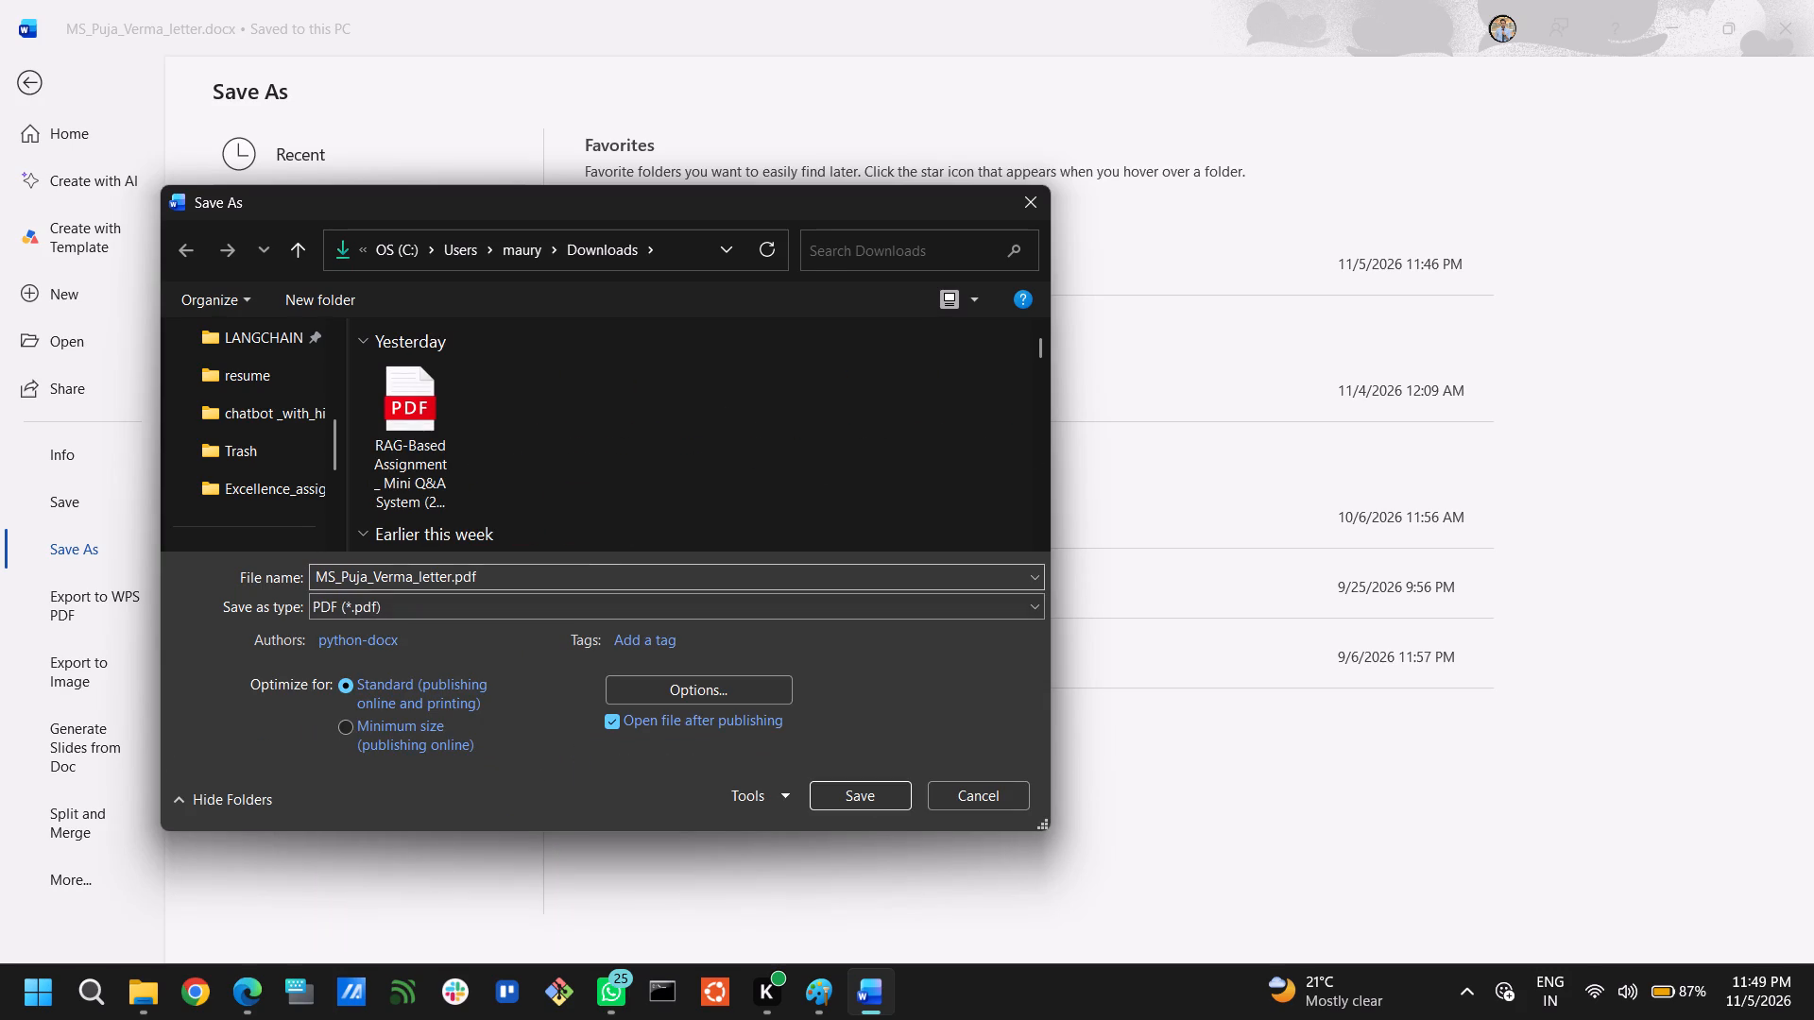
left_click(577, 579)
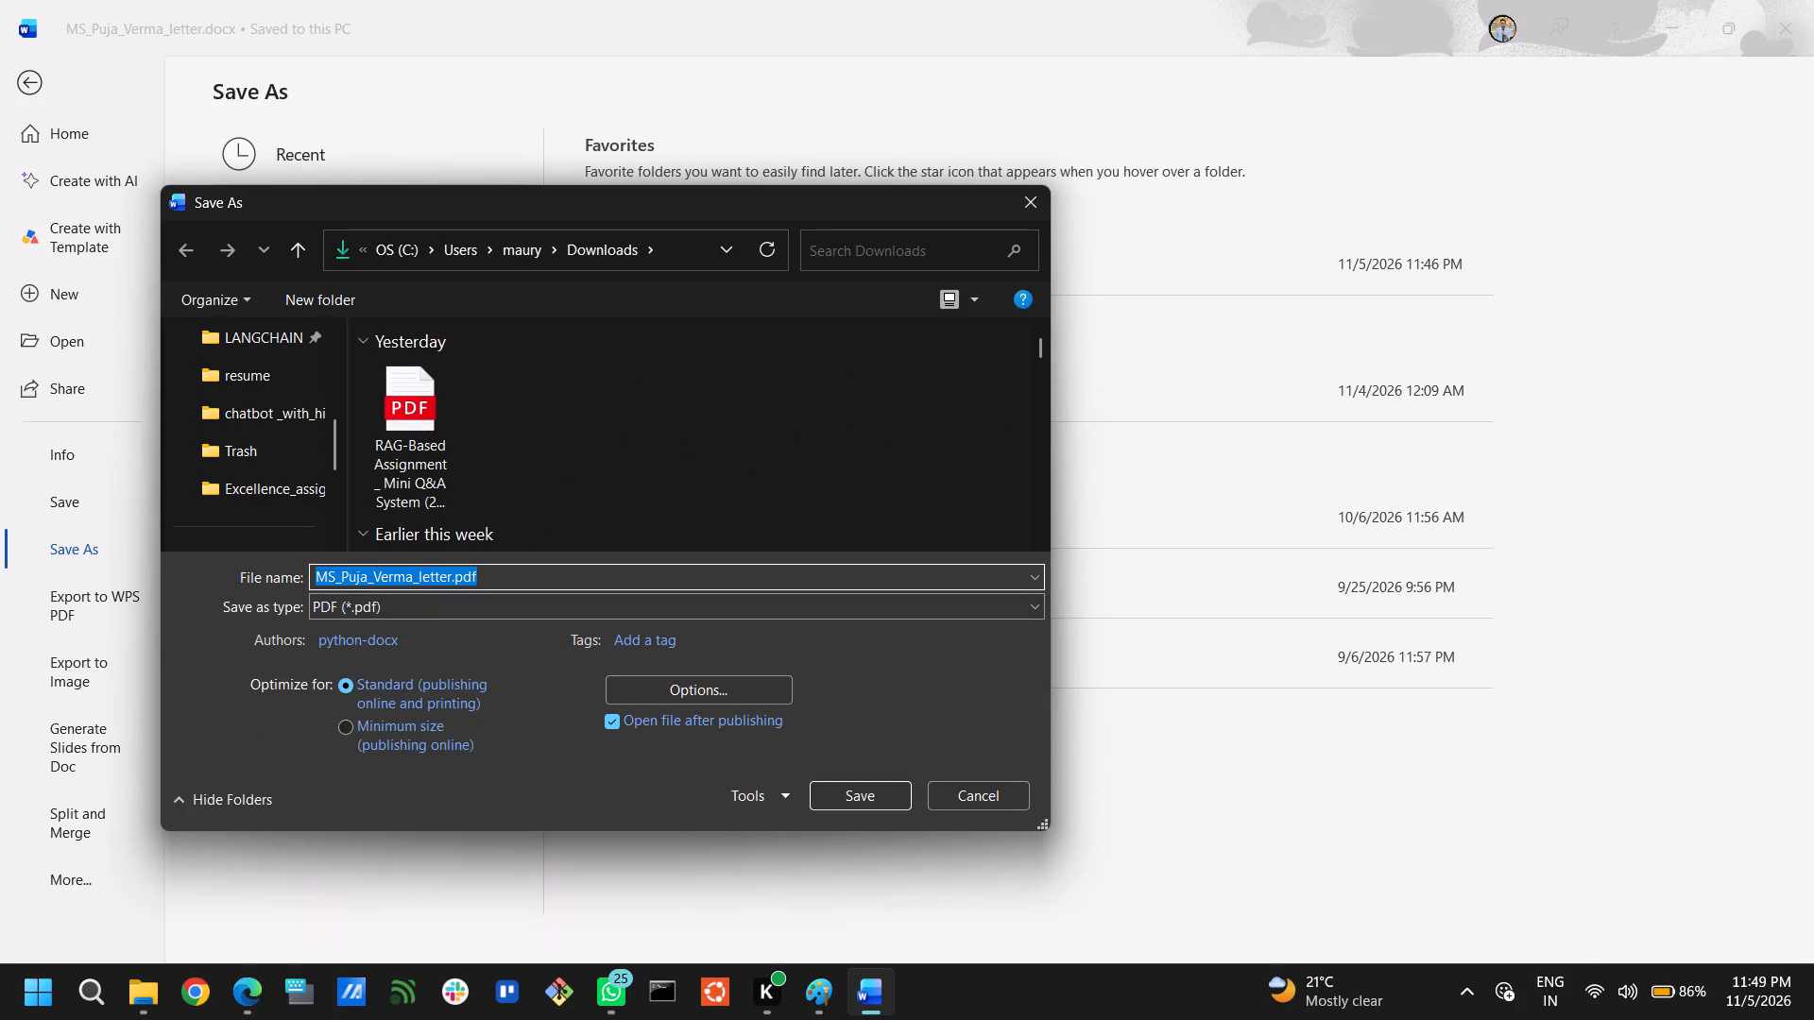
left_click(577, 579)
key("BackSpace")
key("BackSpace")
key("BackSpace")
key("BackSpace")
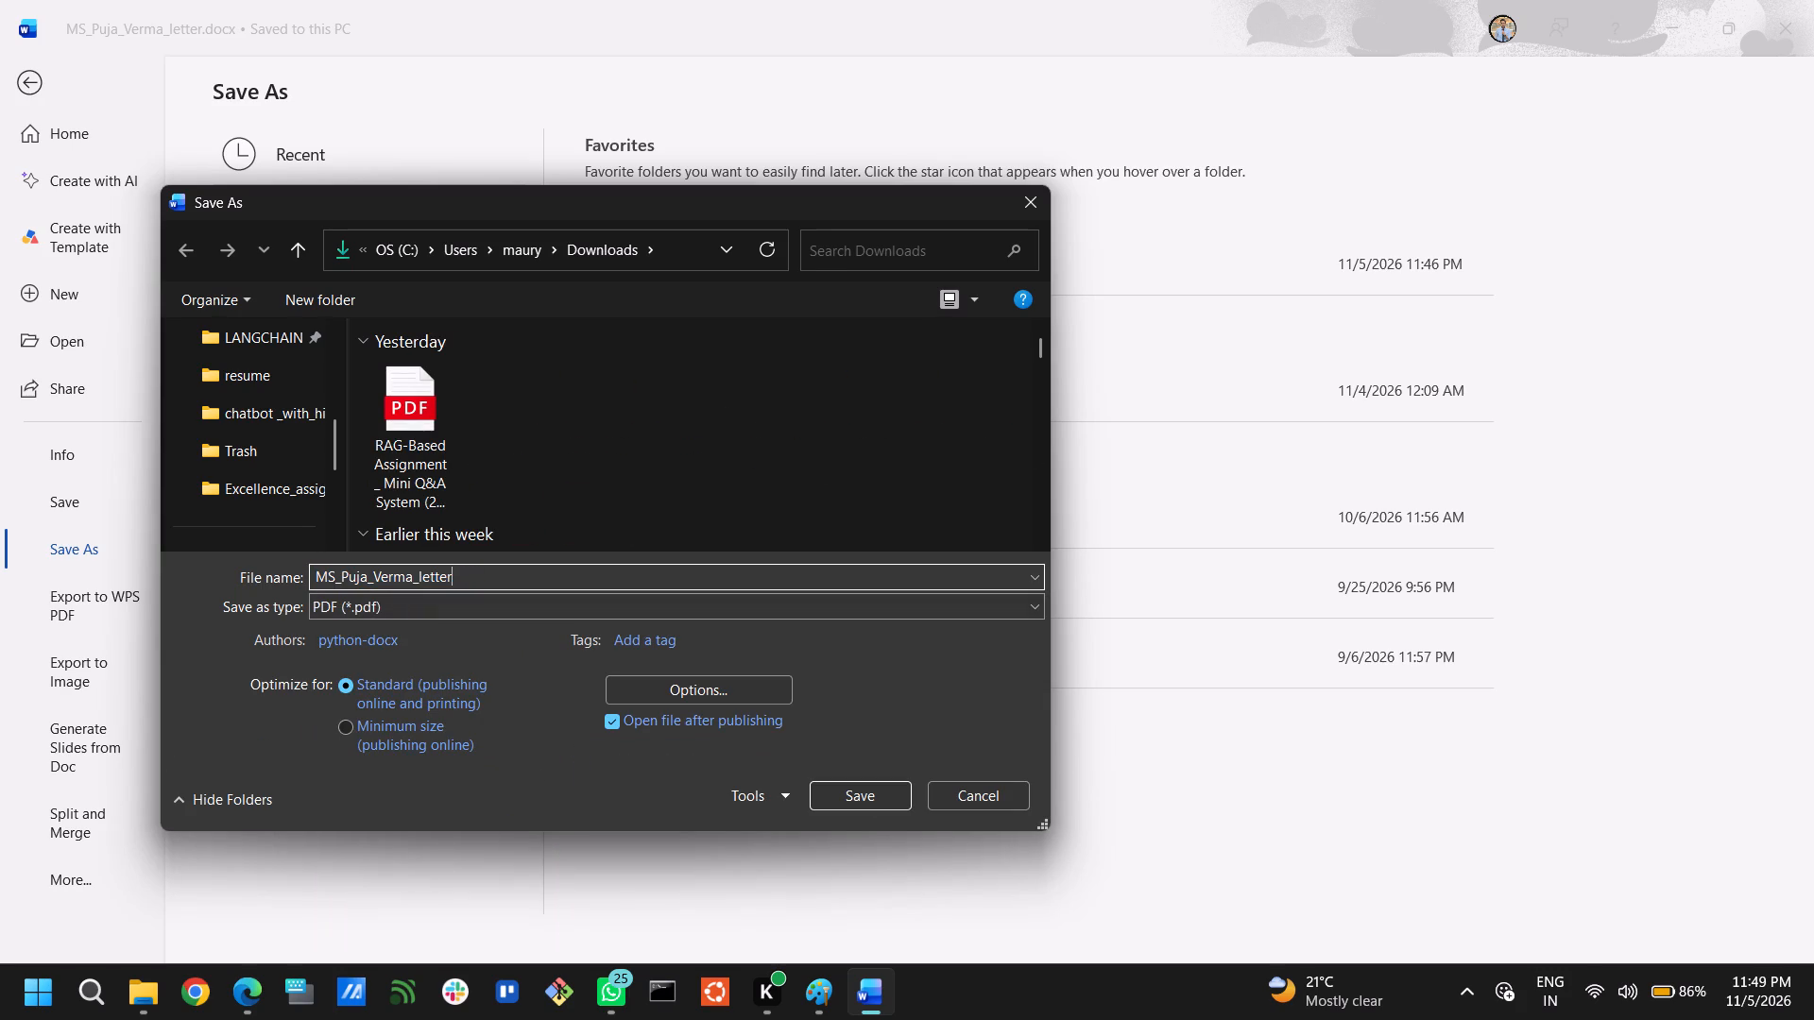
Save the letter as a PDF in the Downloads folder, using the entered file name and standard optimization.
left_click(877, 794)
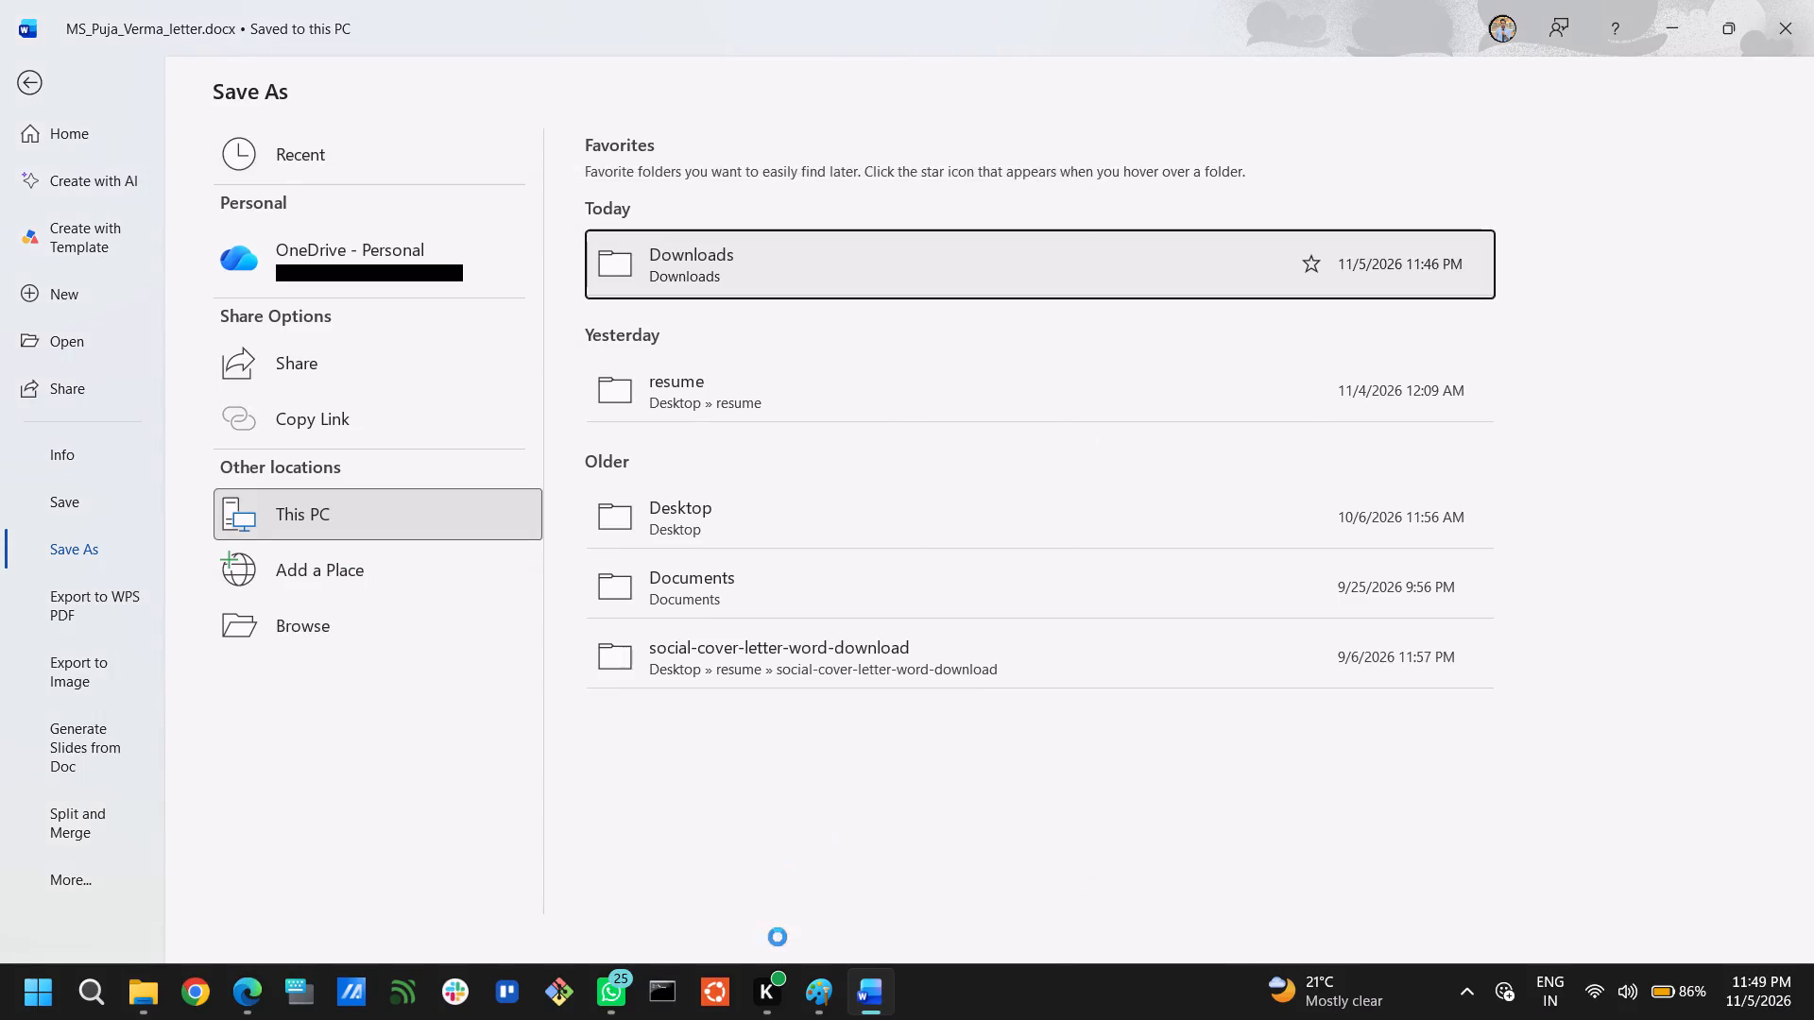
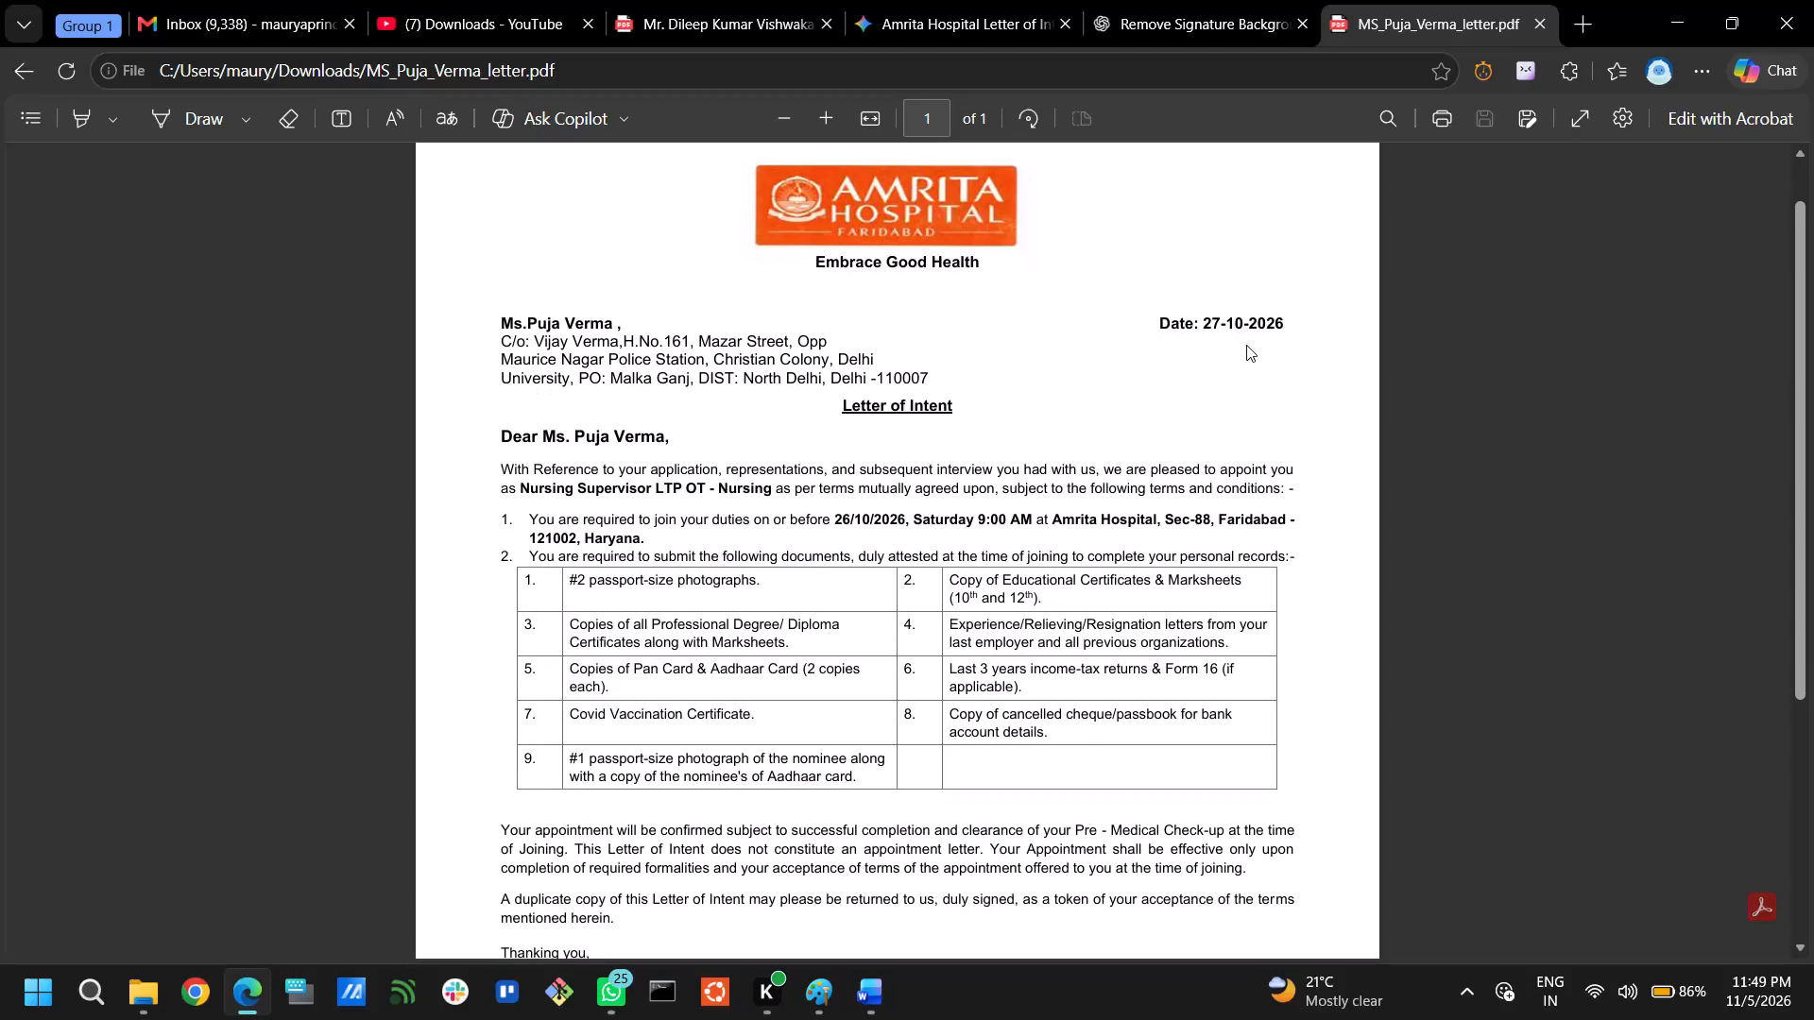
Review the exported letter PDF from the letterhead to the footer, checking its layout, dates, document table and signature block.
scroll(1246, 345, "down", 1)
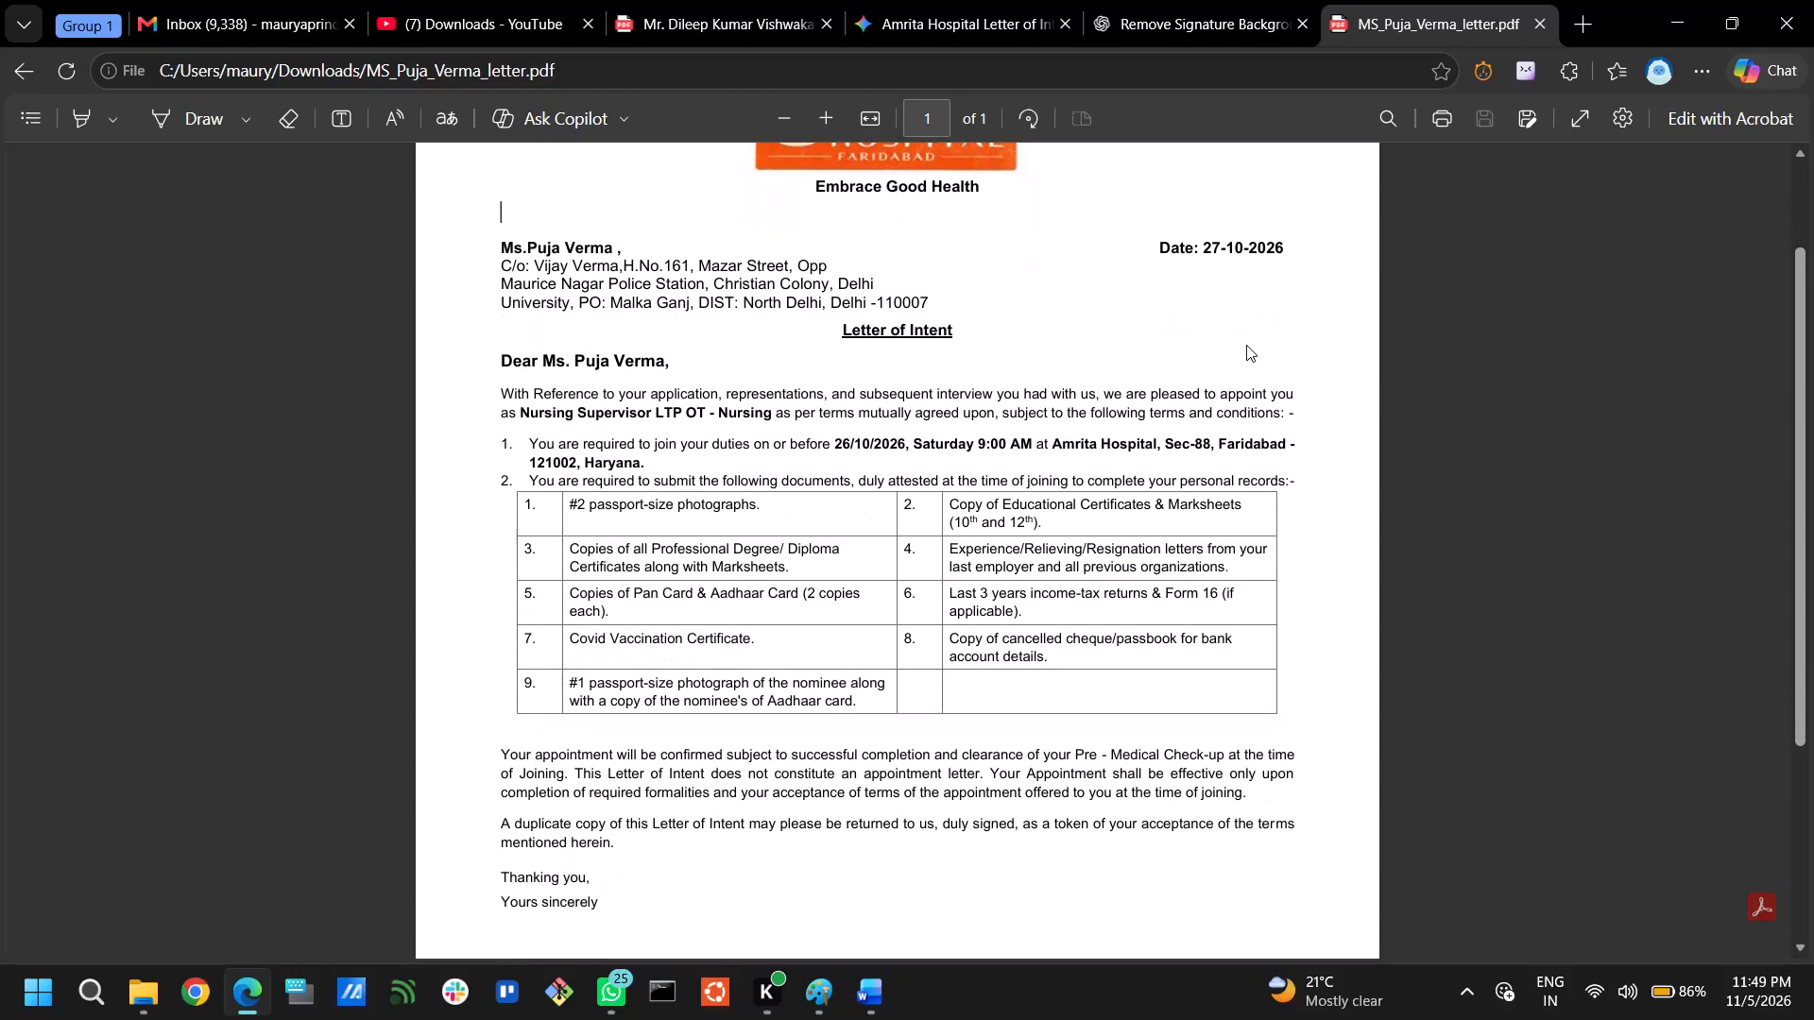
scroll(1246, 345, "down", 4)
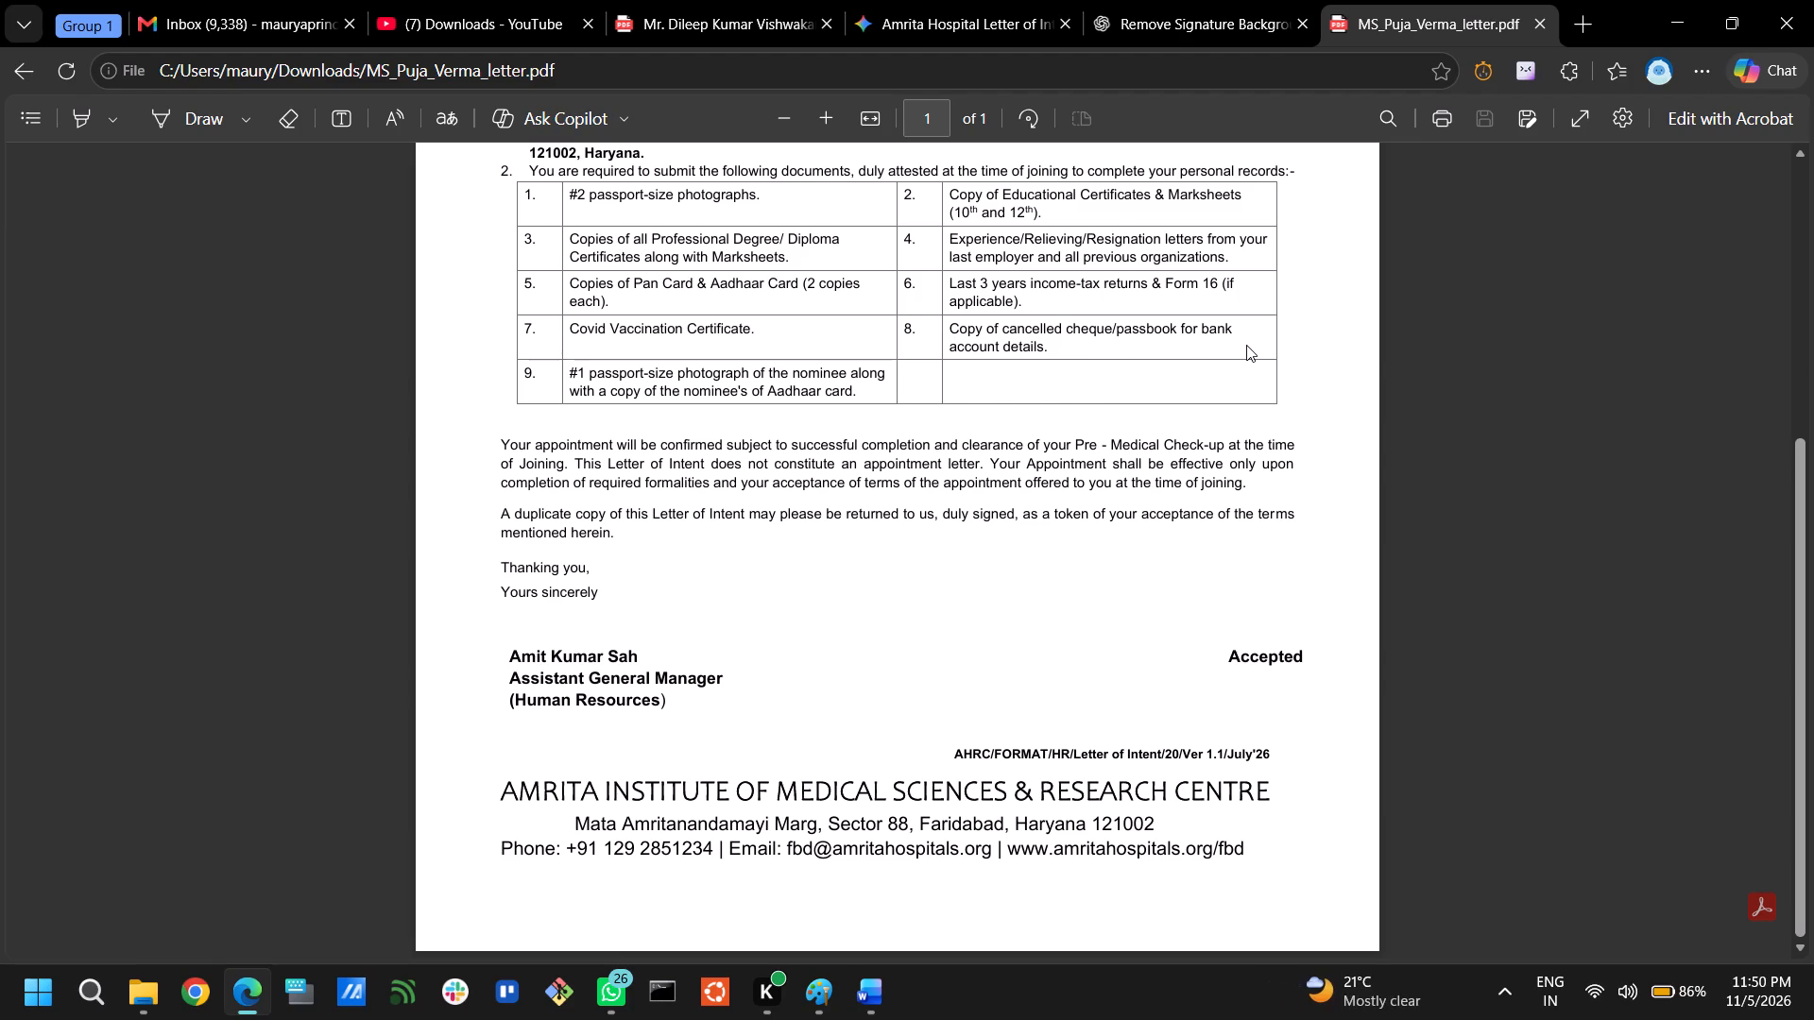
scroll(1246, 345, "up", 3)
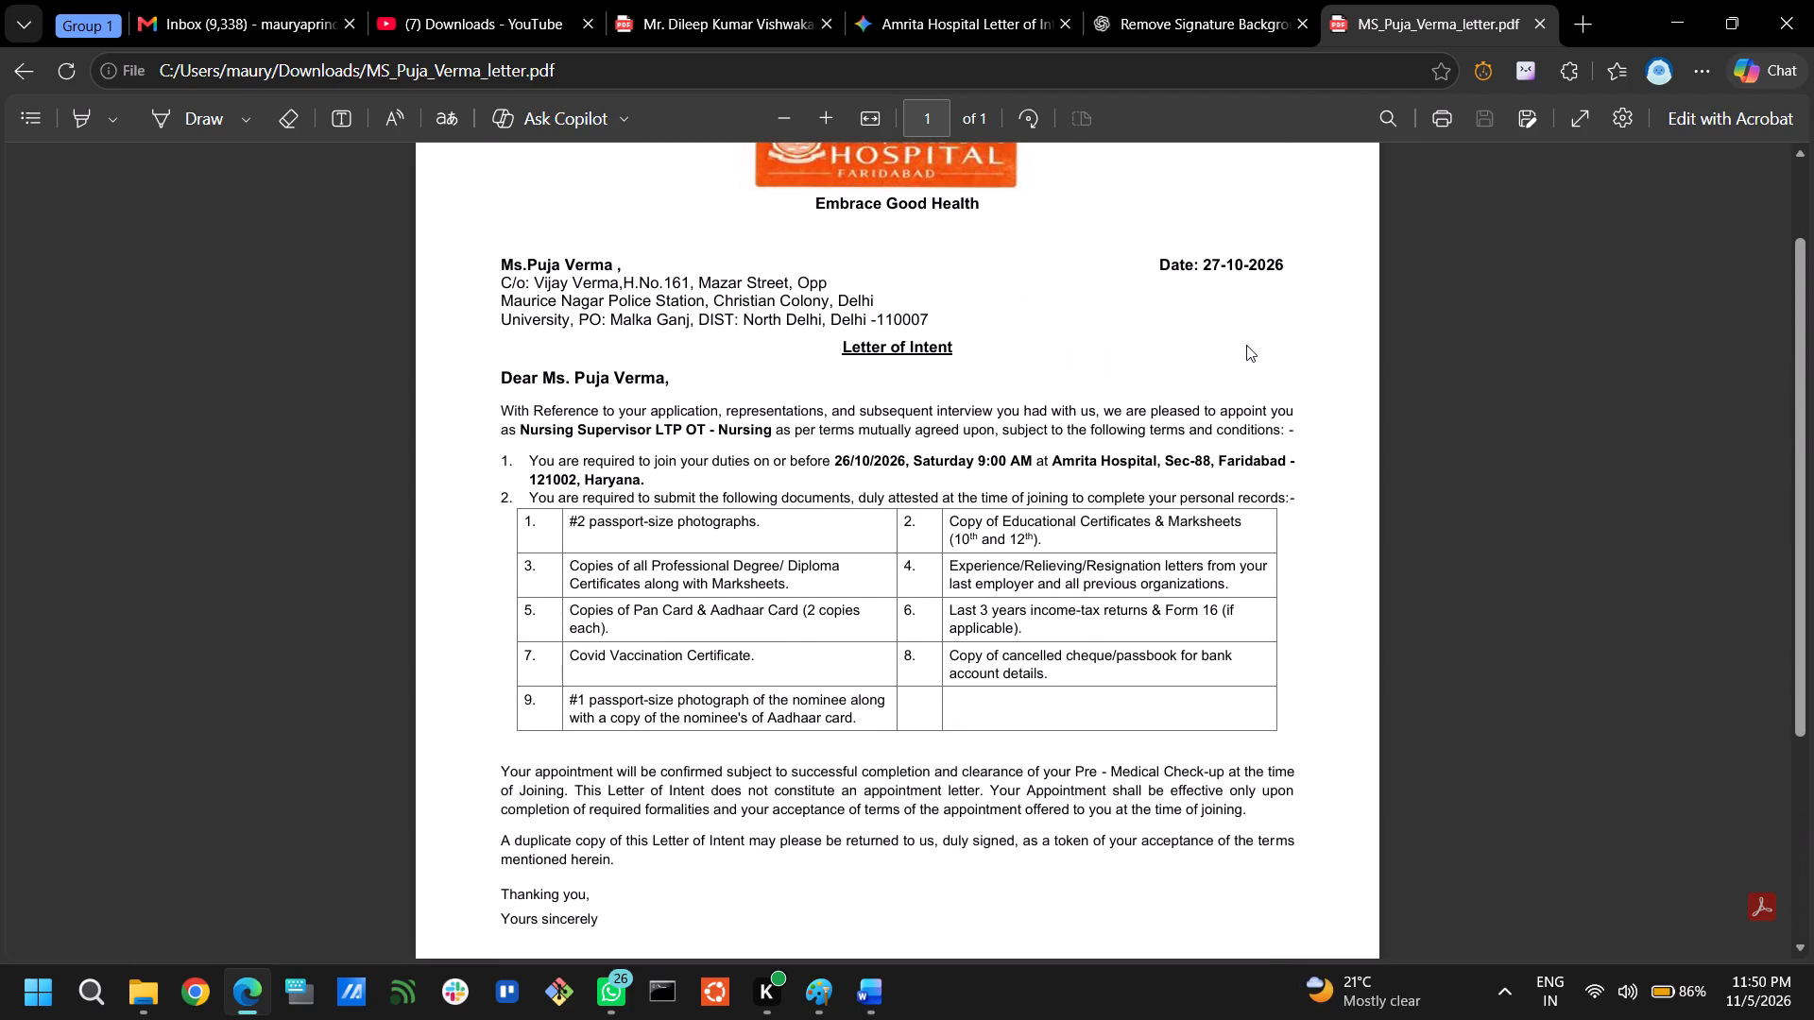
scroll(1246, 345, "up", 1)
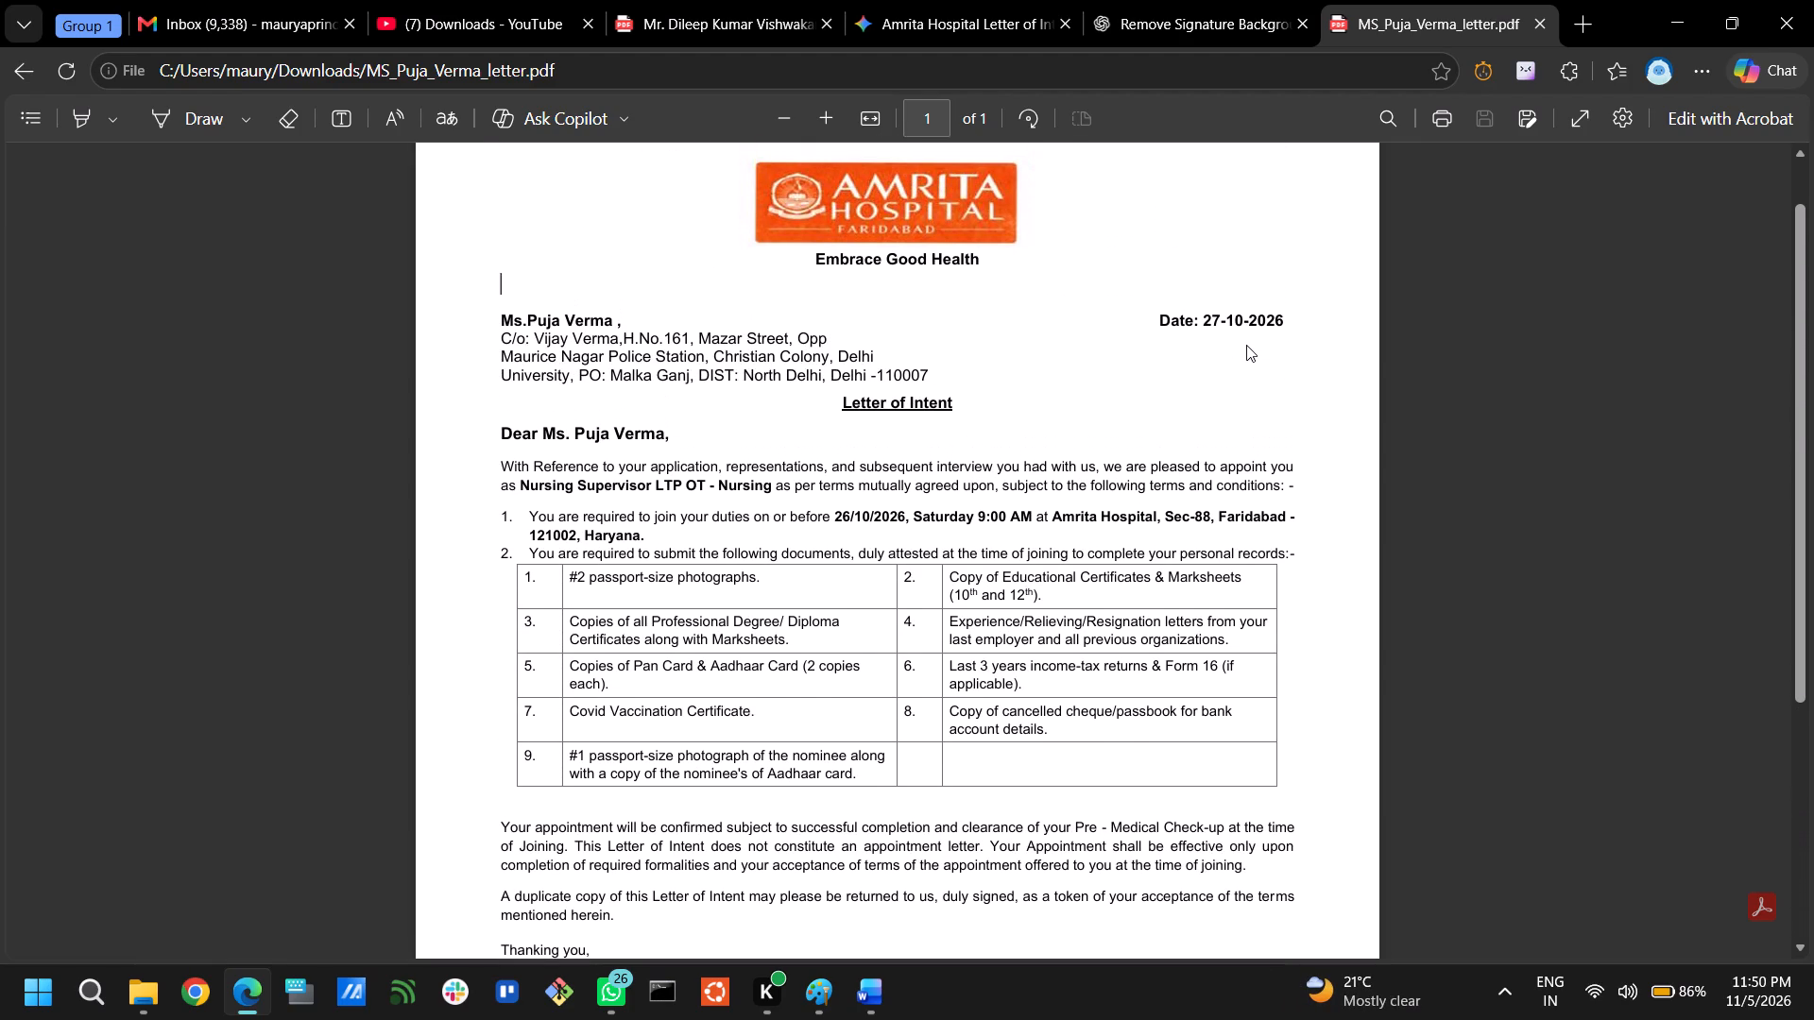
left_click(1246, 345)
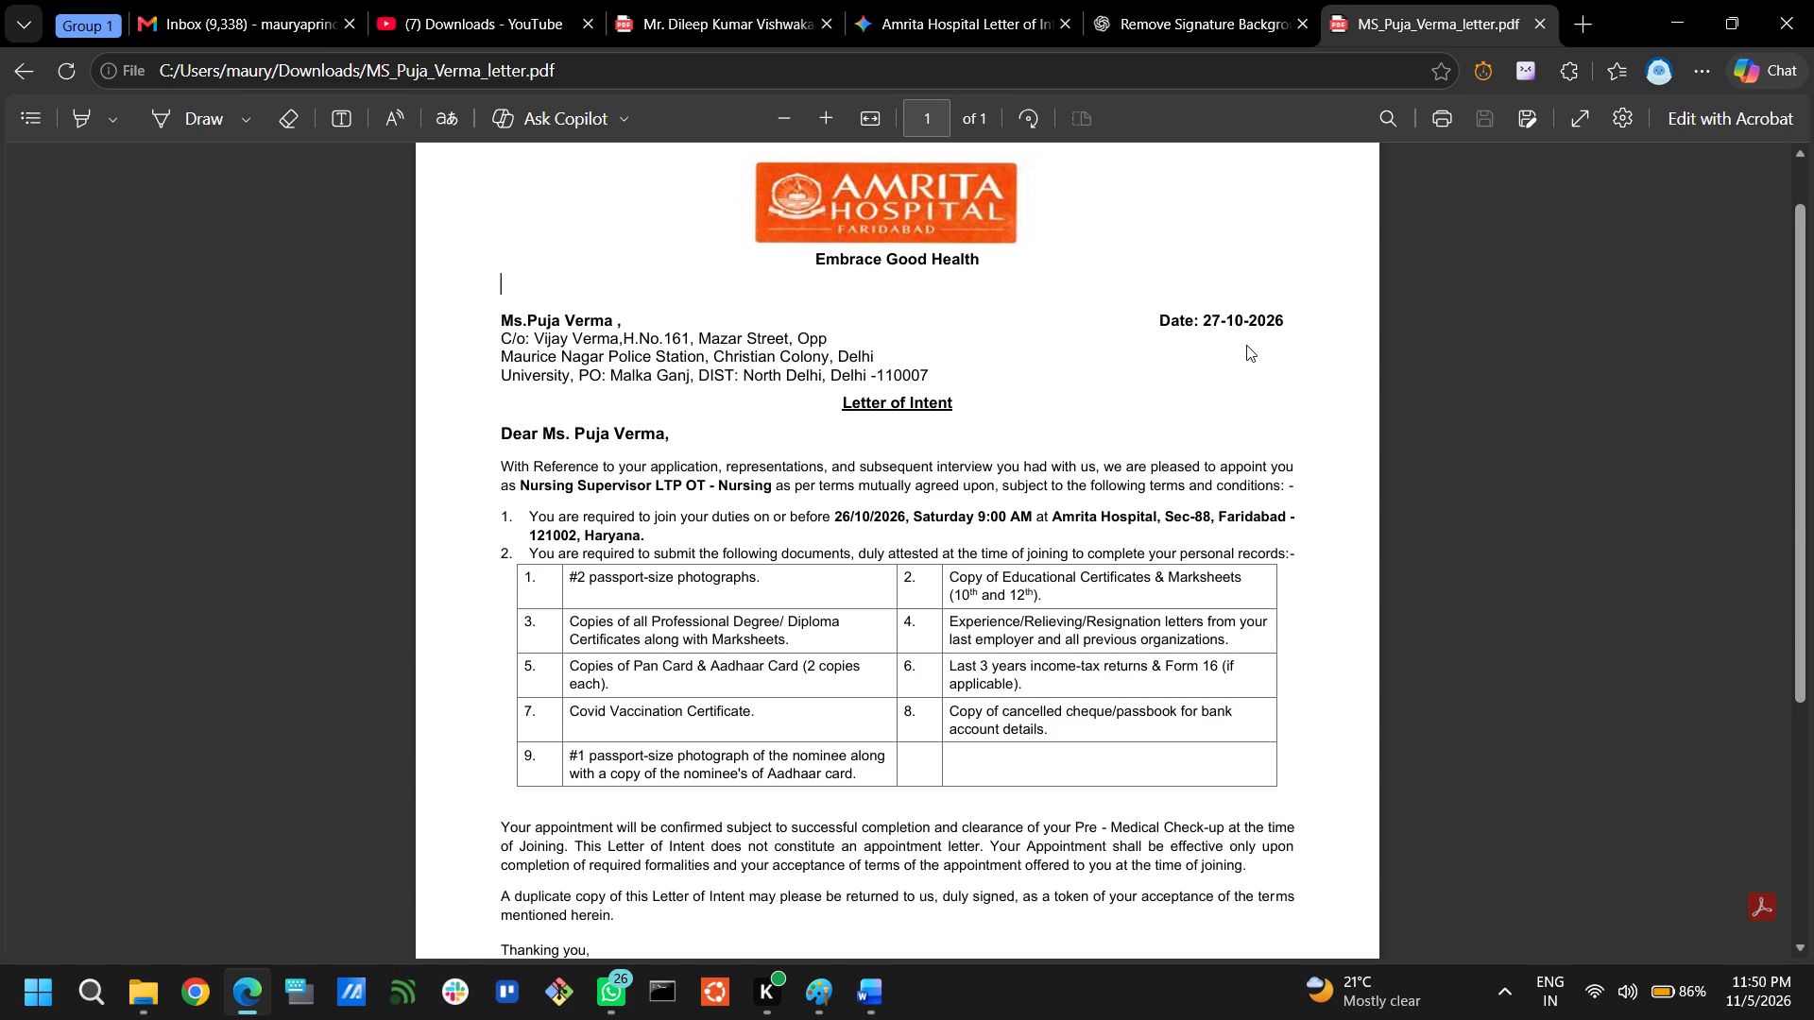
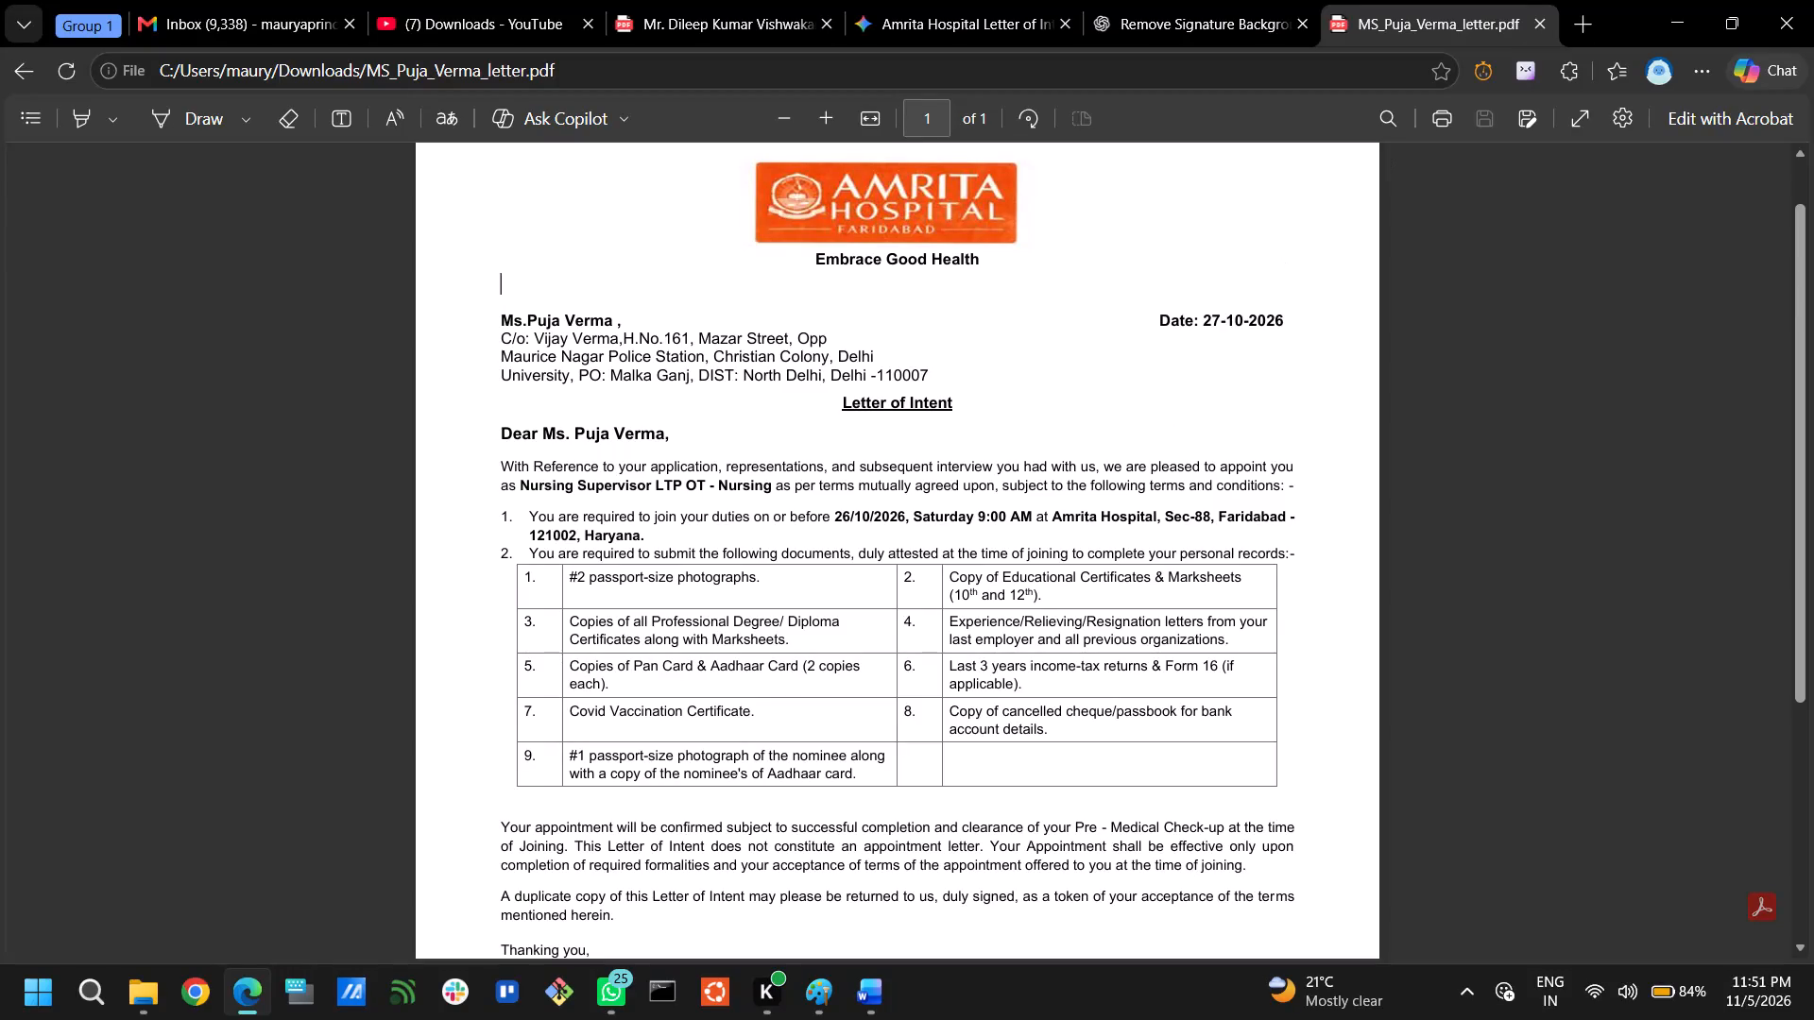
Review the exported PDF of the letter, checking its layout from the header down towards the closing lines.
scroll(1082, 585, "down", 1)
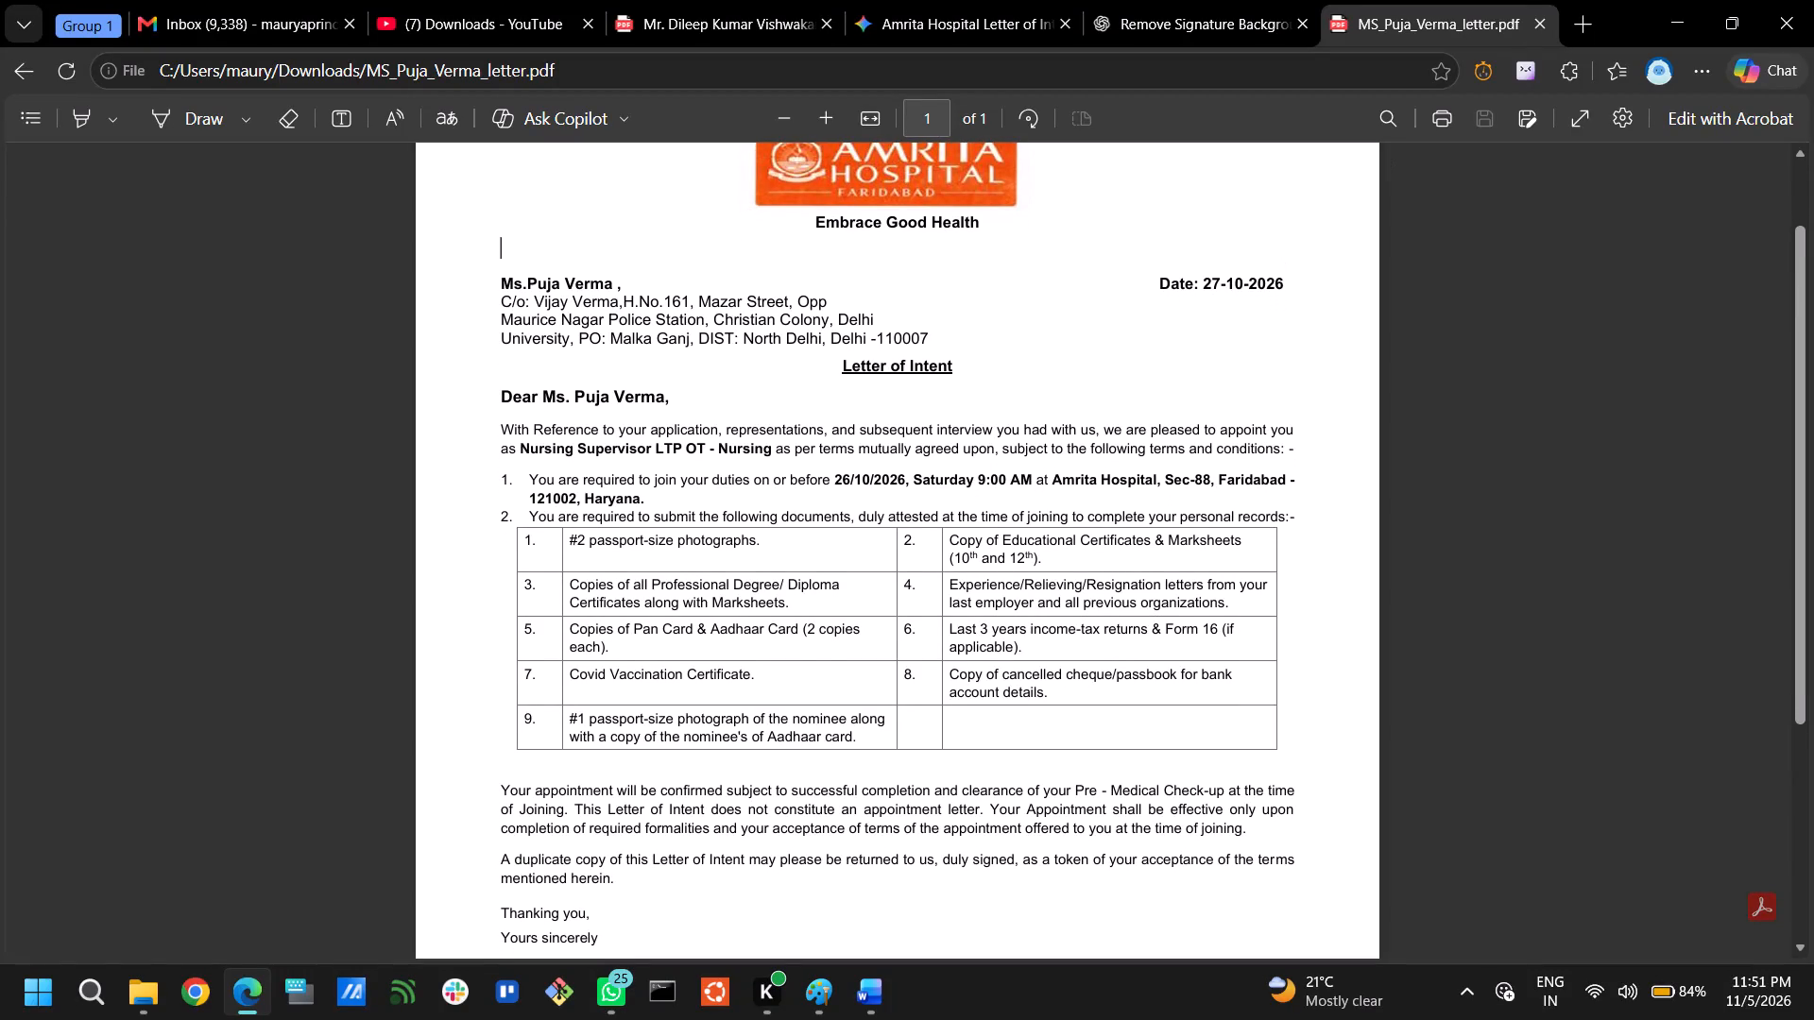
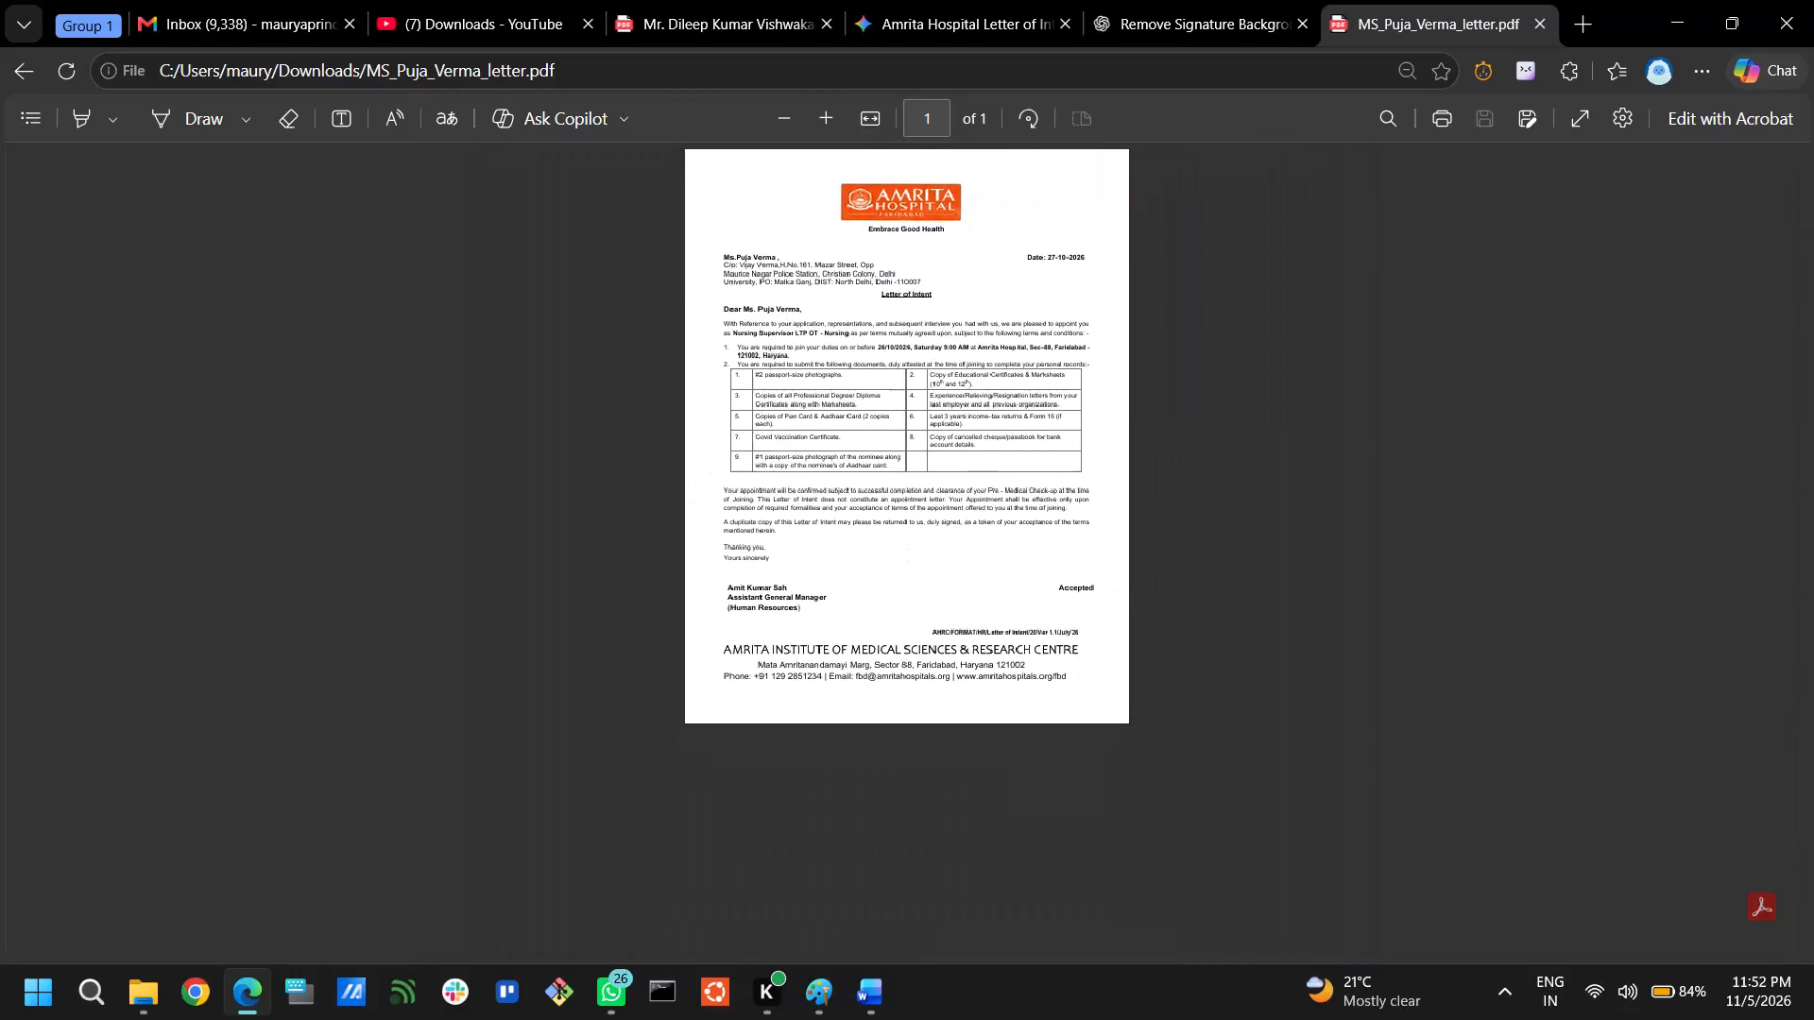
Check the dates in the exported PDF letter against the system calendar for October 2026.
scroll(1082, 585, "up", 2)
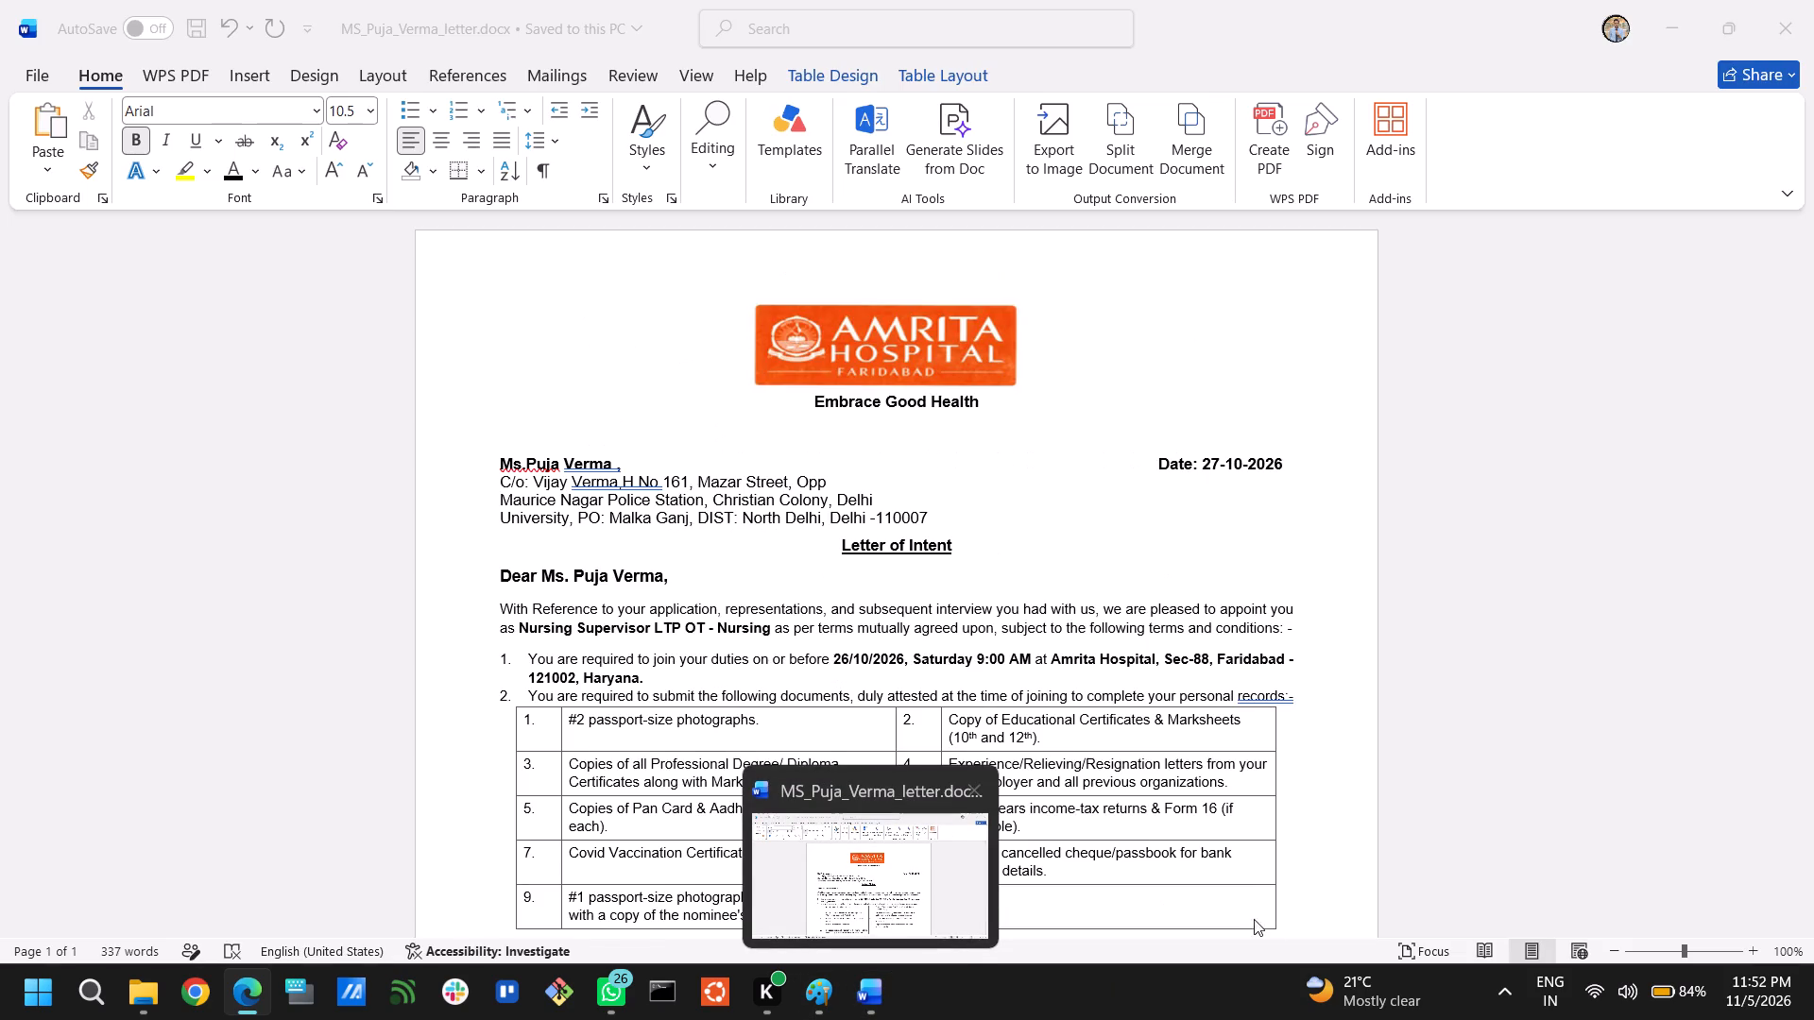
left_click(1736, 997)
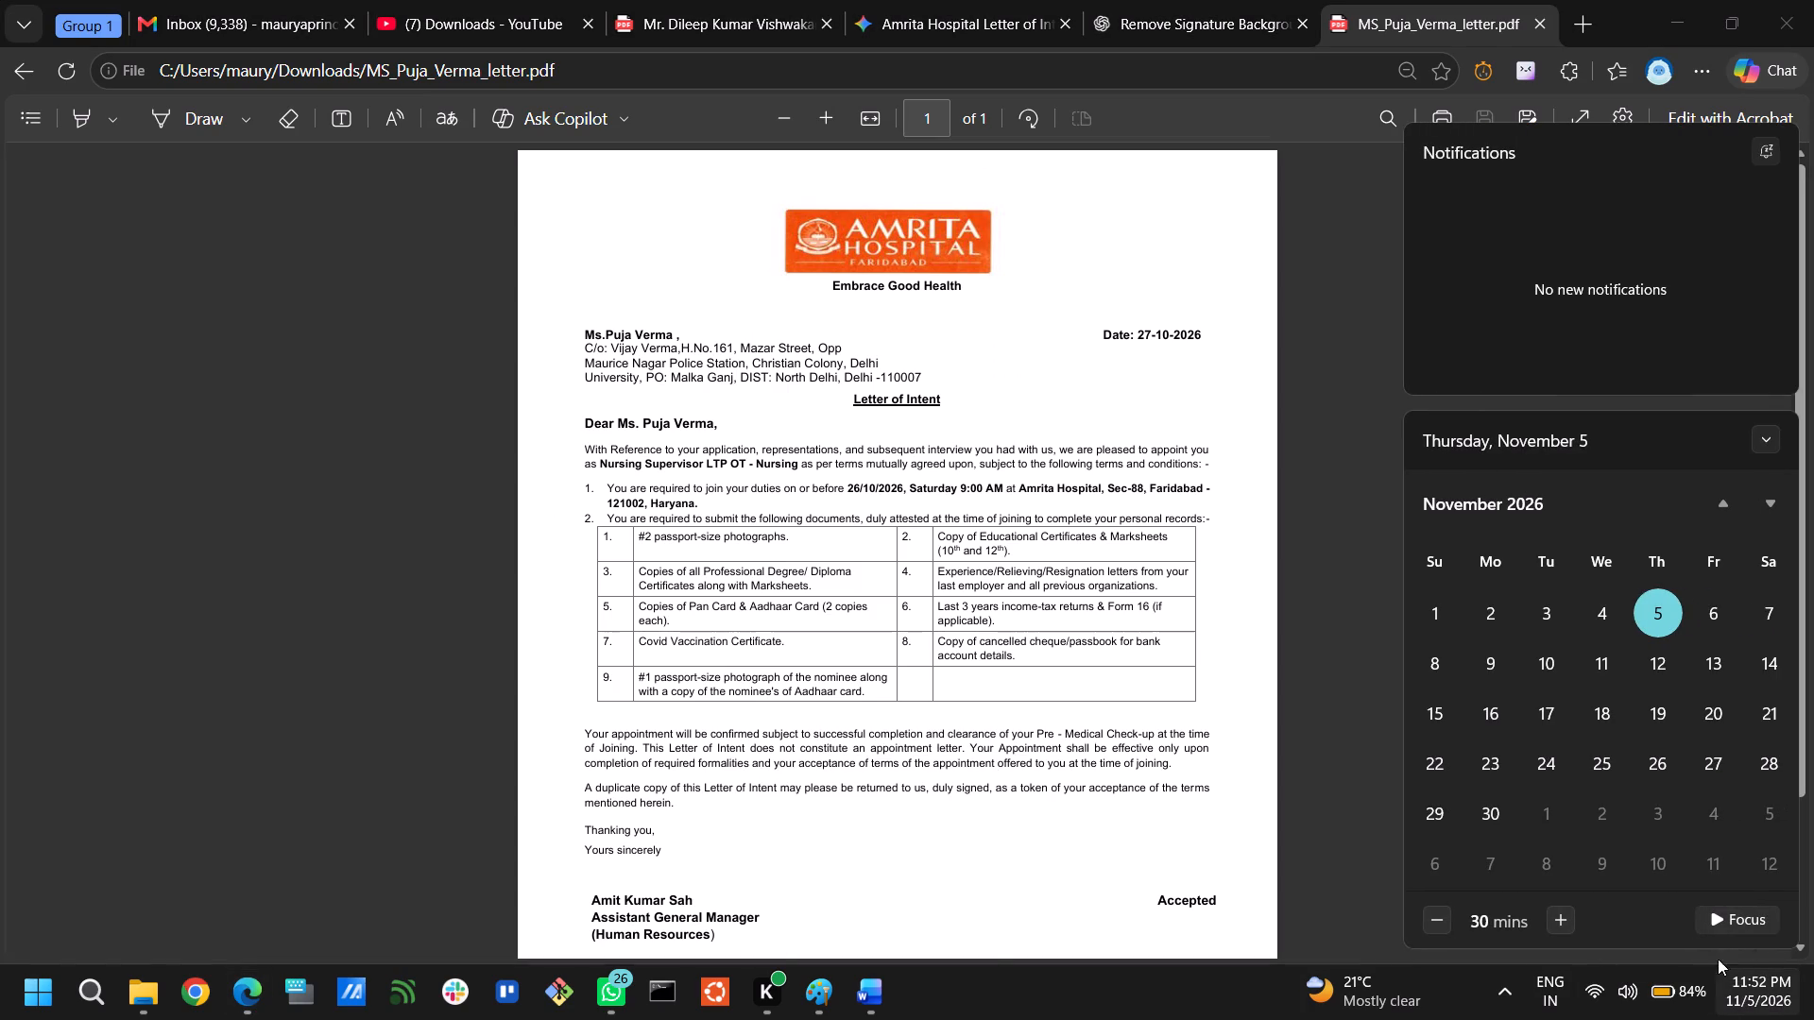
left_click(1721, 498)
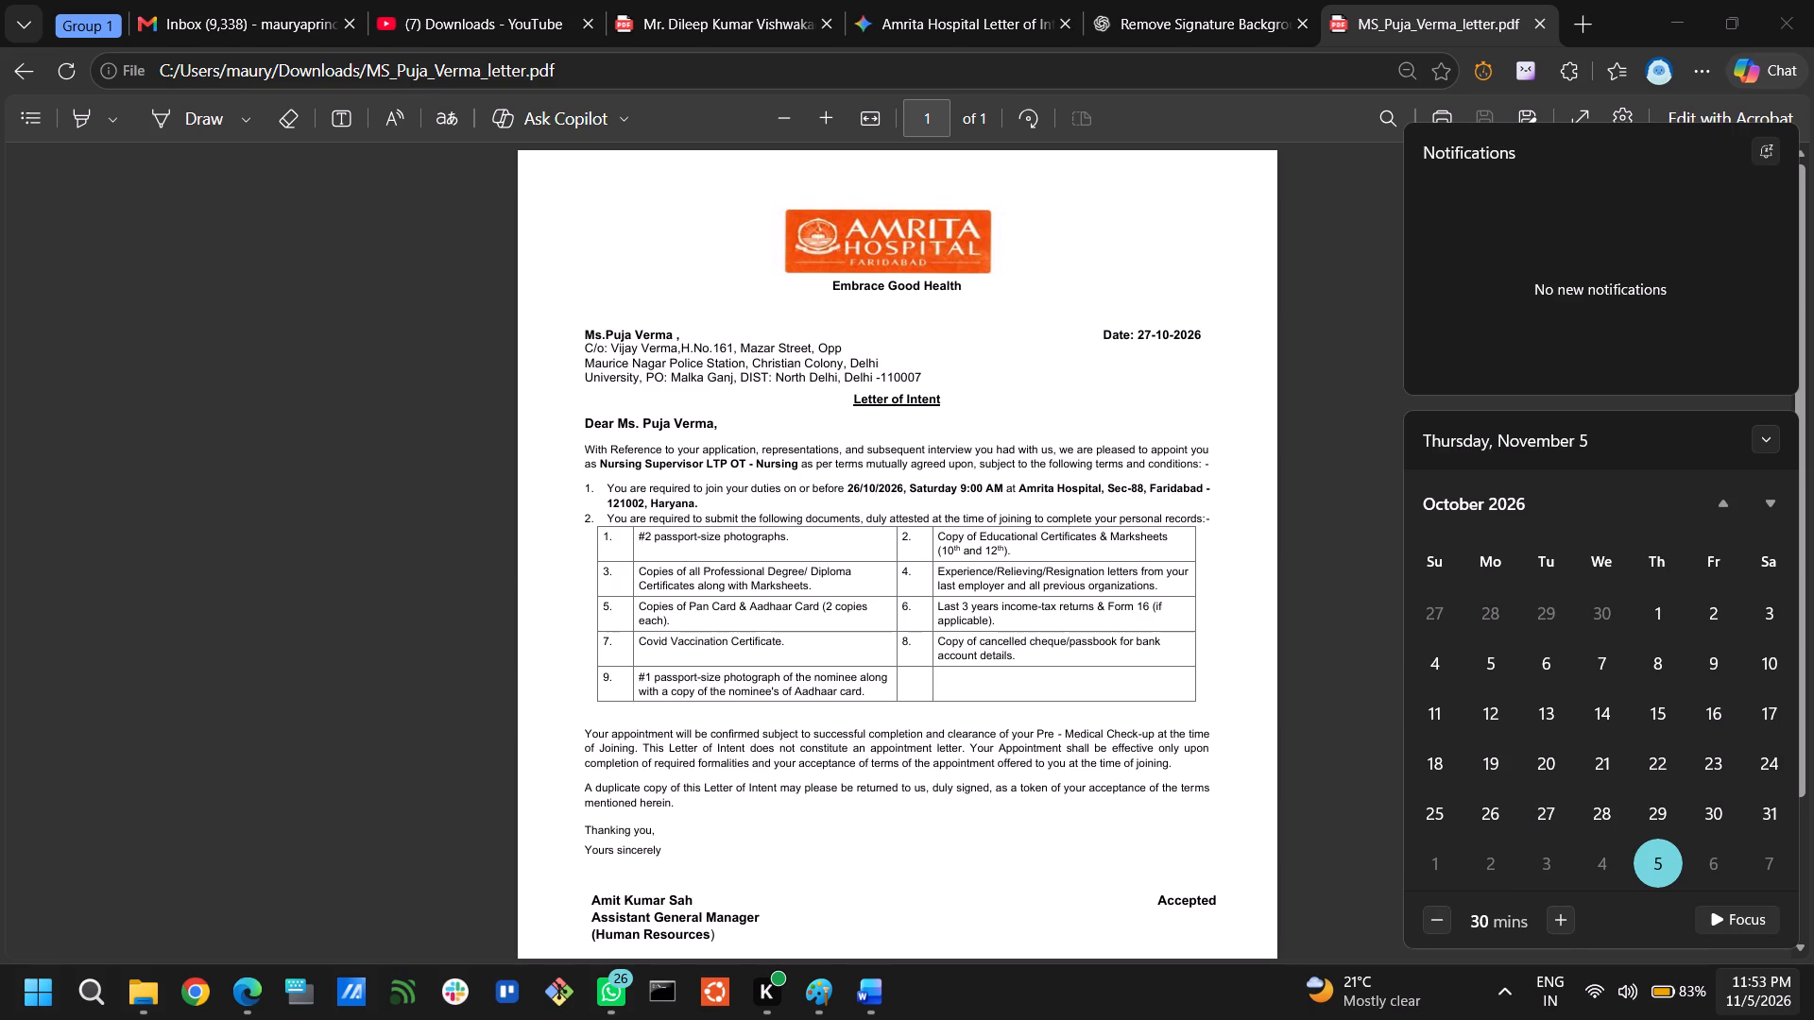
Switch to the Word letter and change the month in the joining date so it reads 26/12/2026.
left_click(879, 1000)
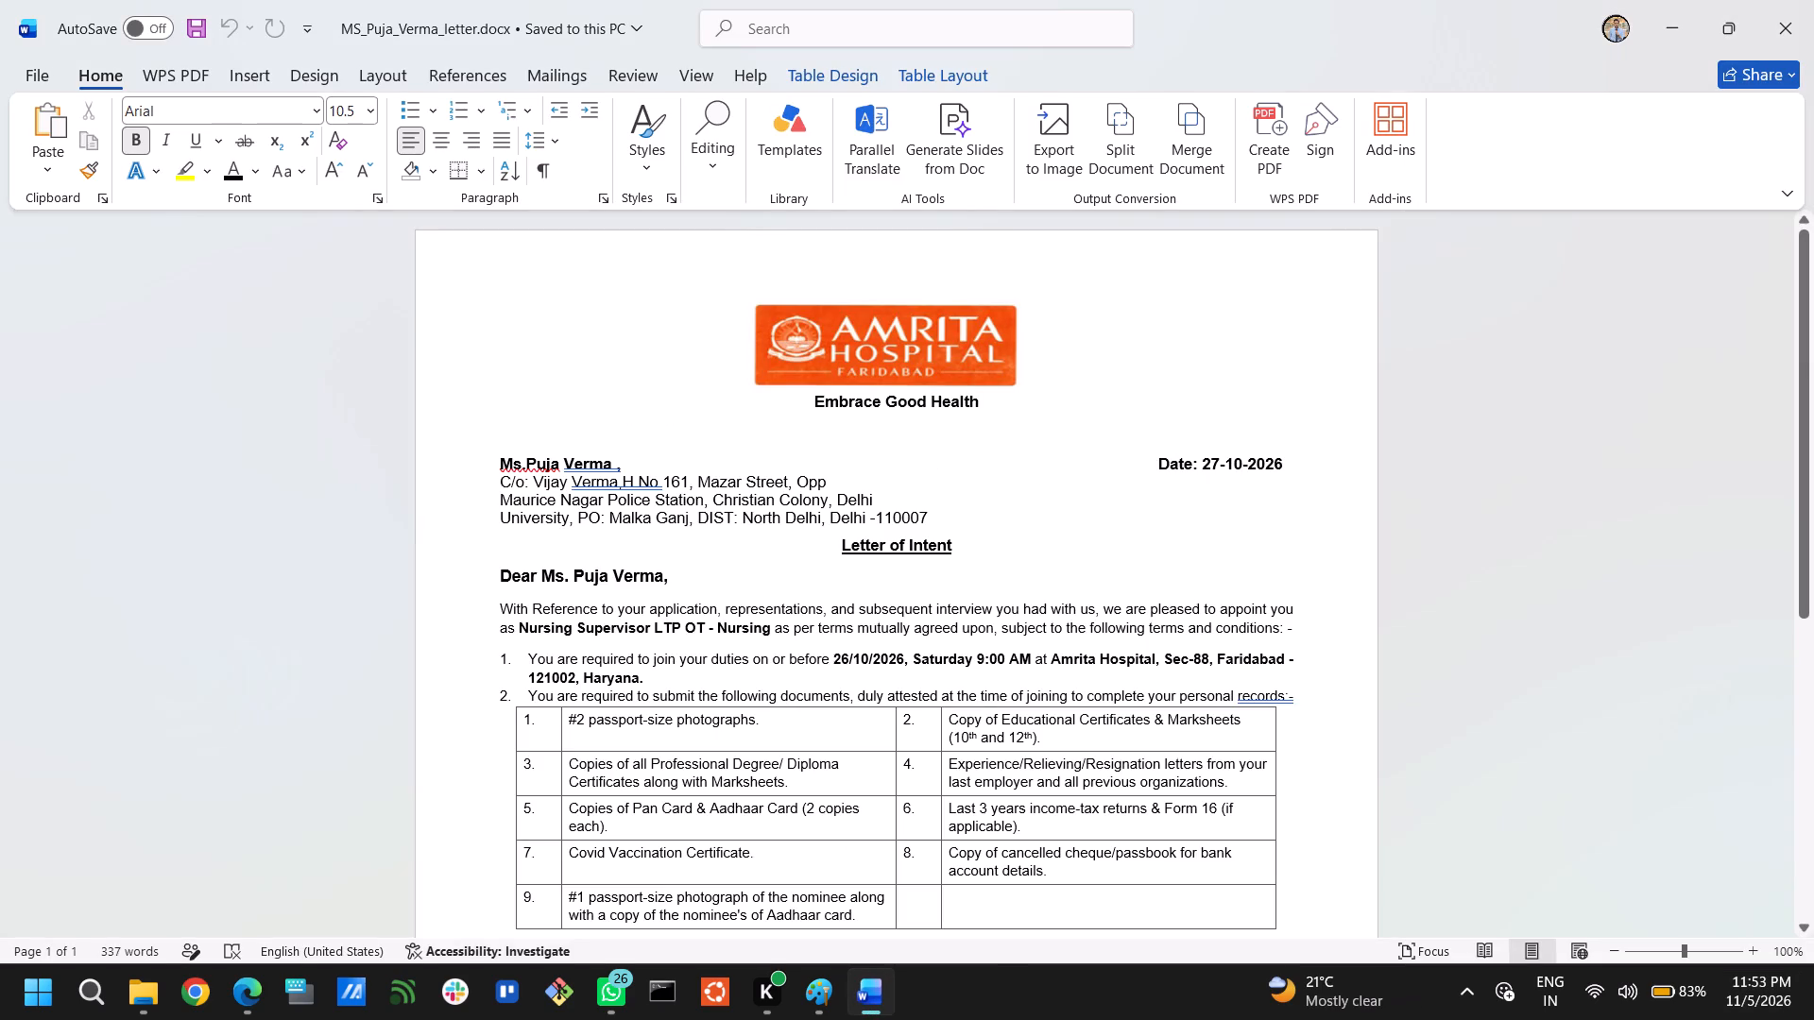
left_click(864, 657)
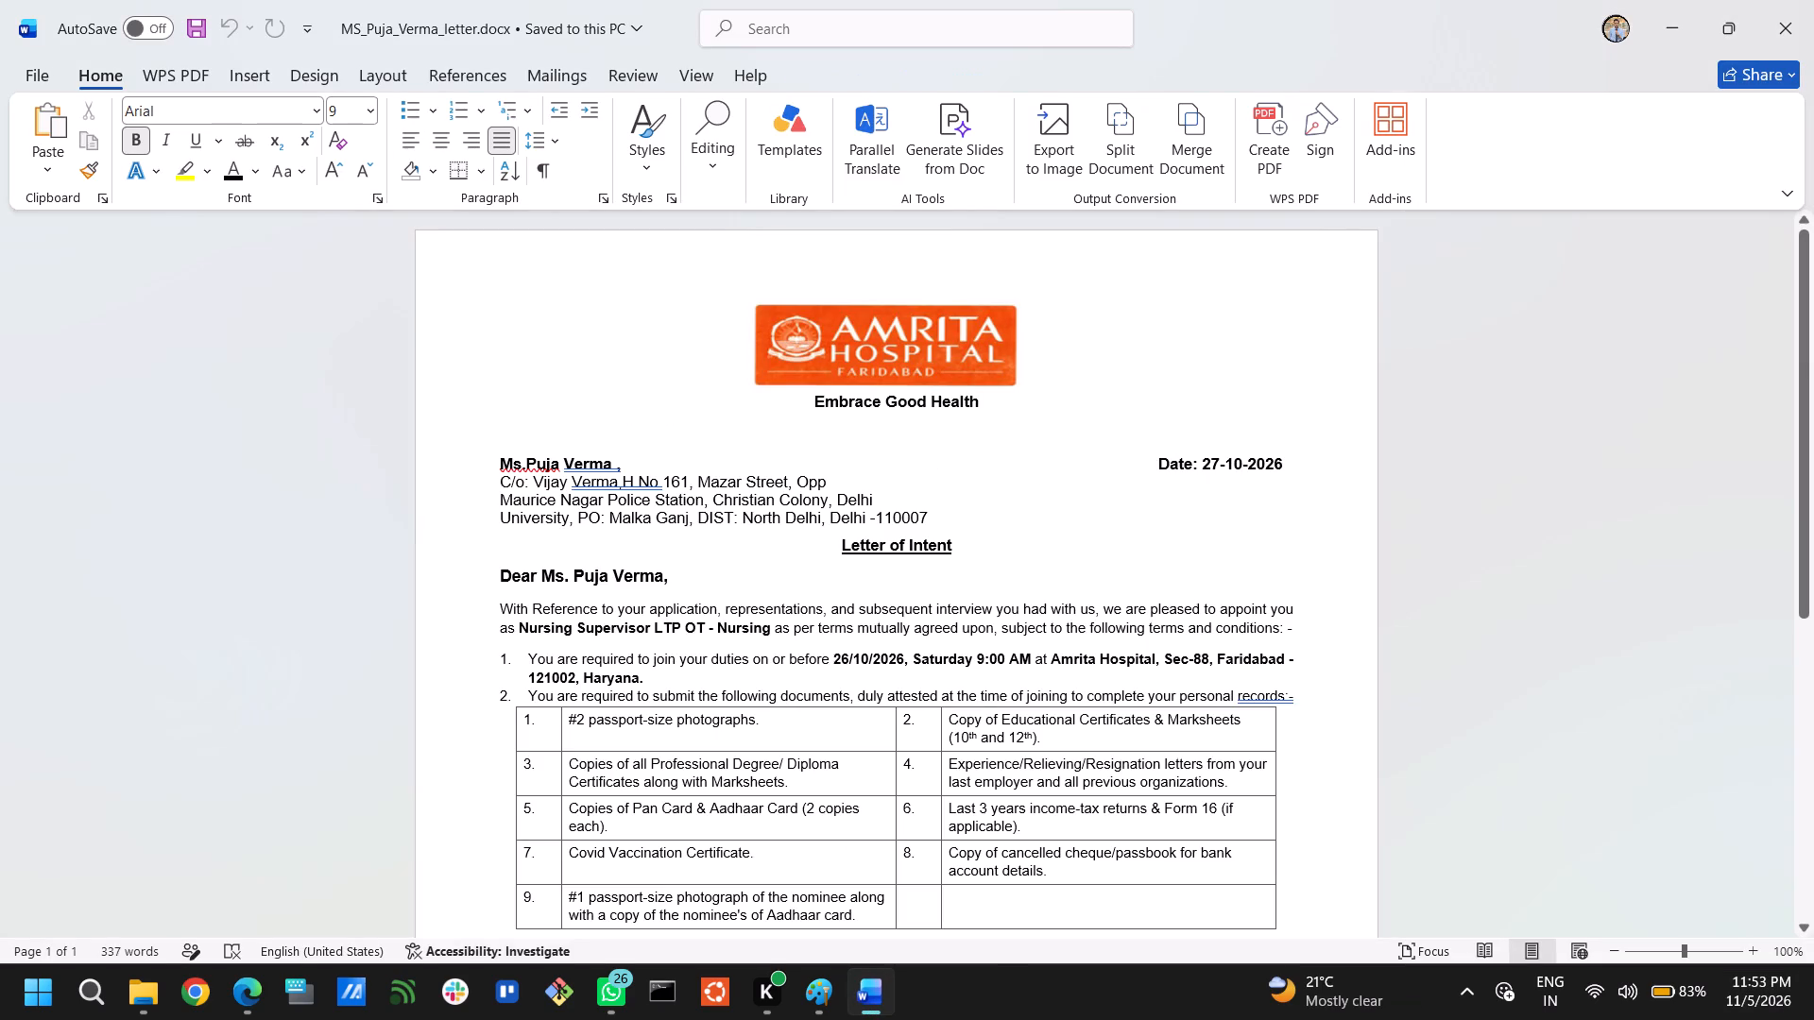
key("BackSpace")
key("2")
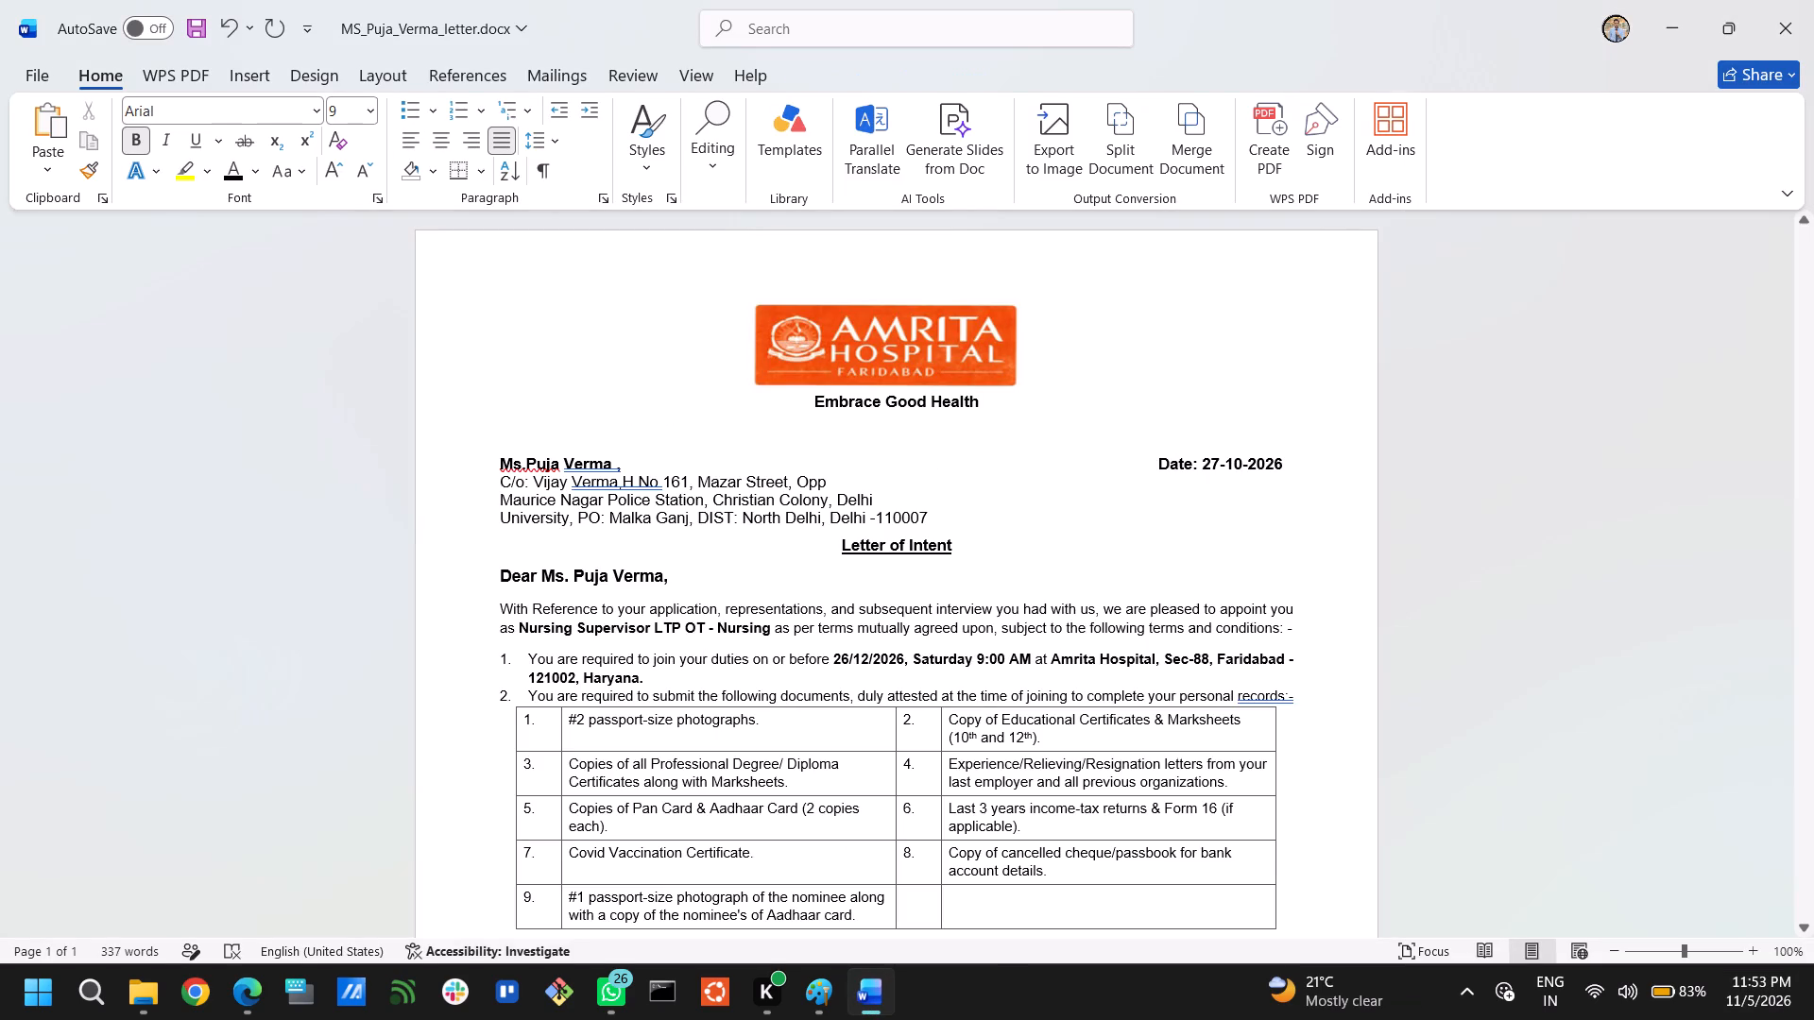
left_click(615, 463)
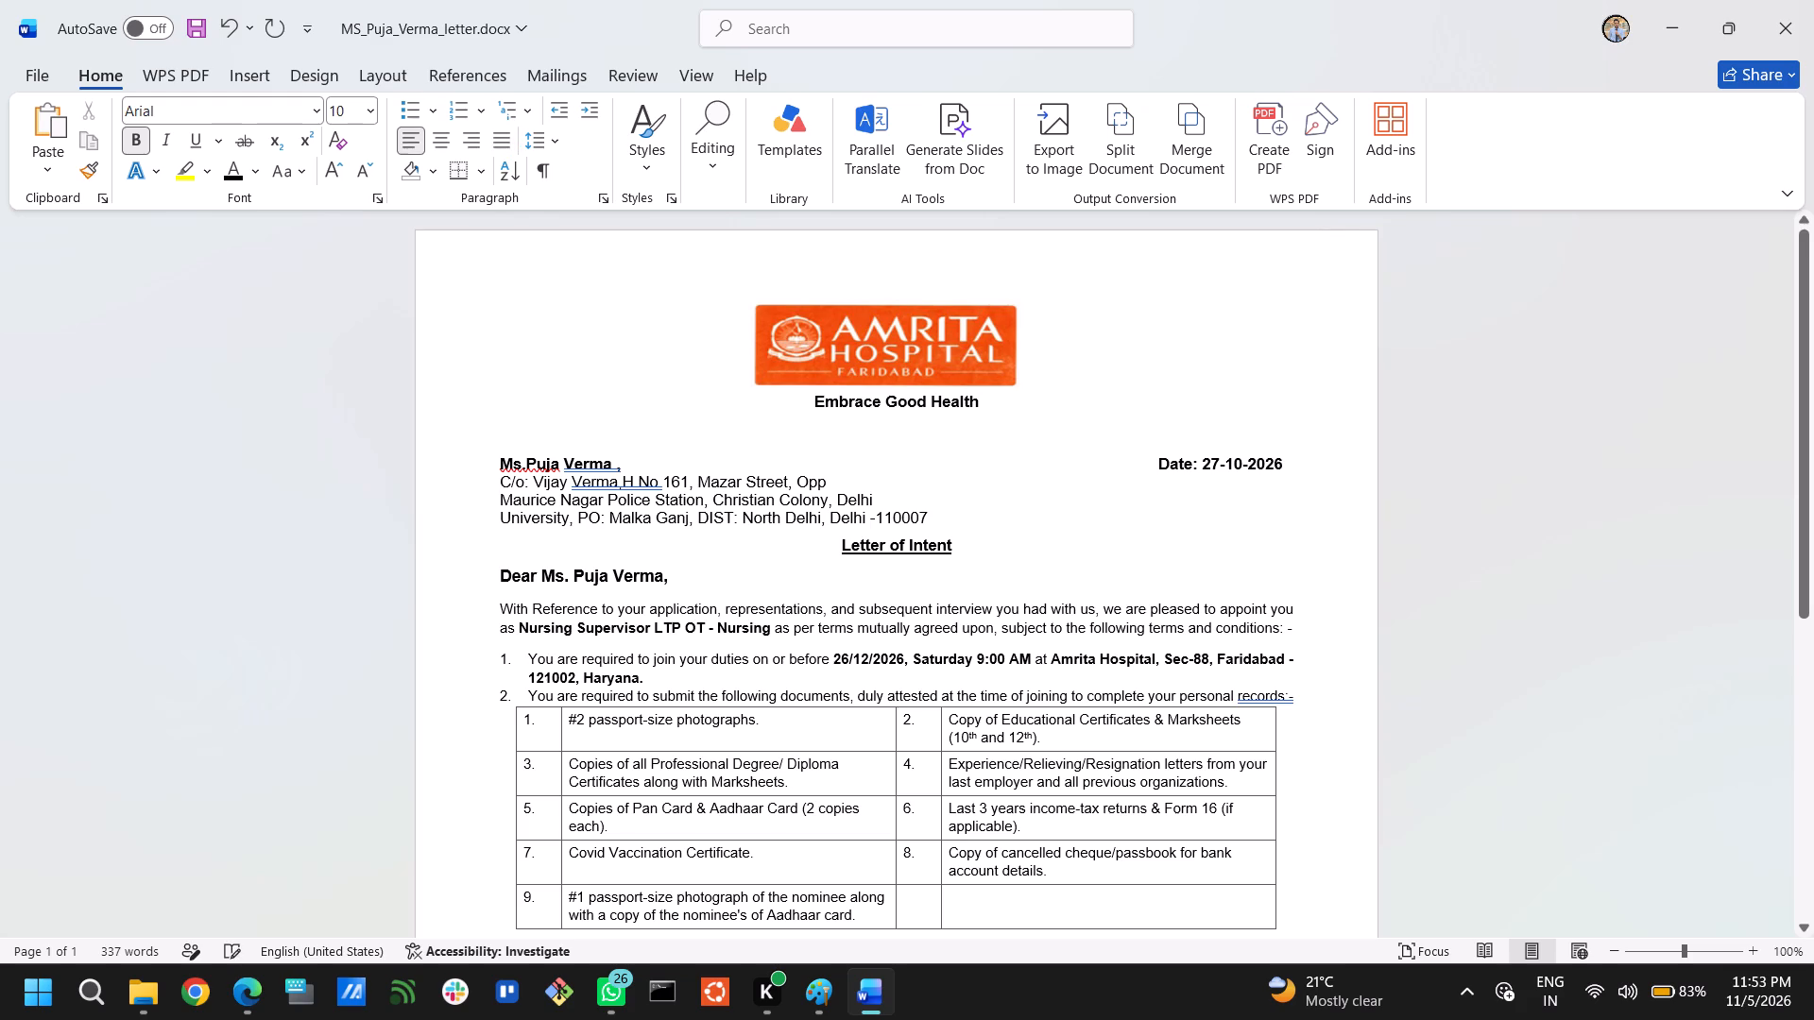
key("BackSpace")
left_click(625, 484)
key("space")
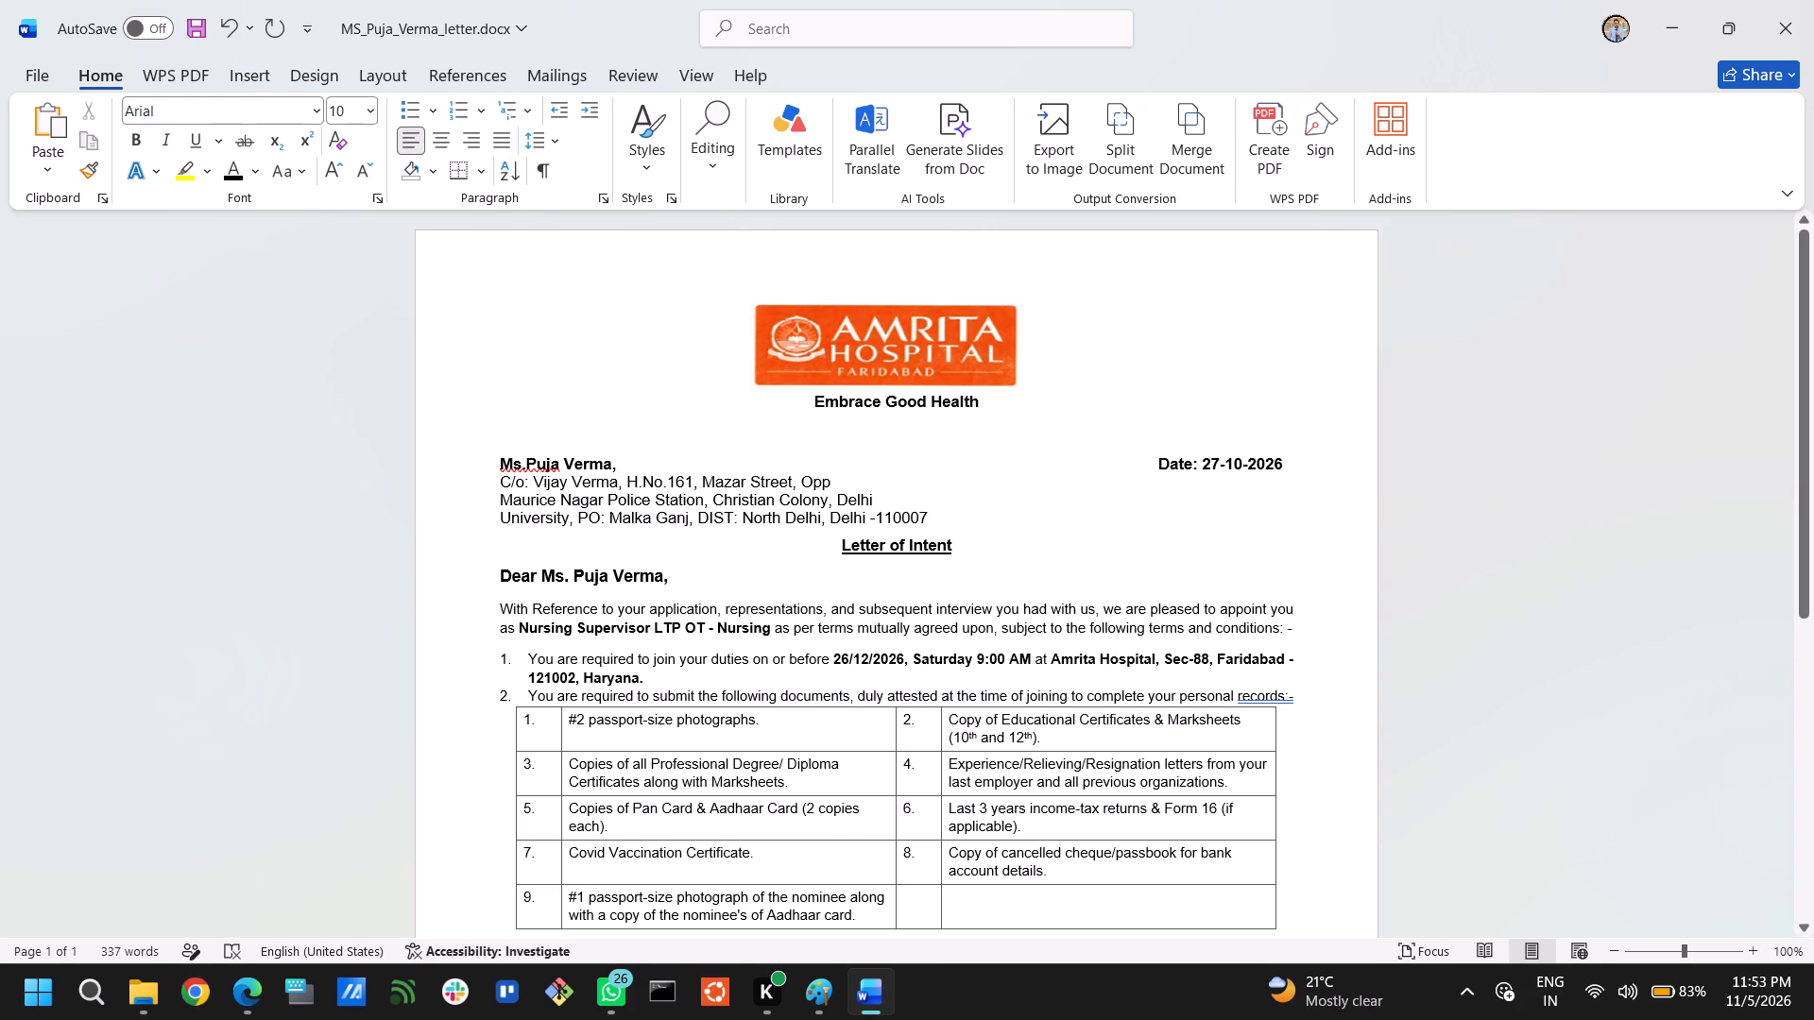
left_click(525, 460)
key("space")
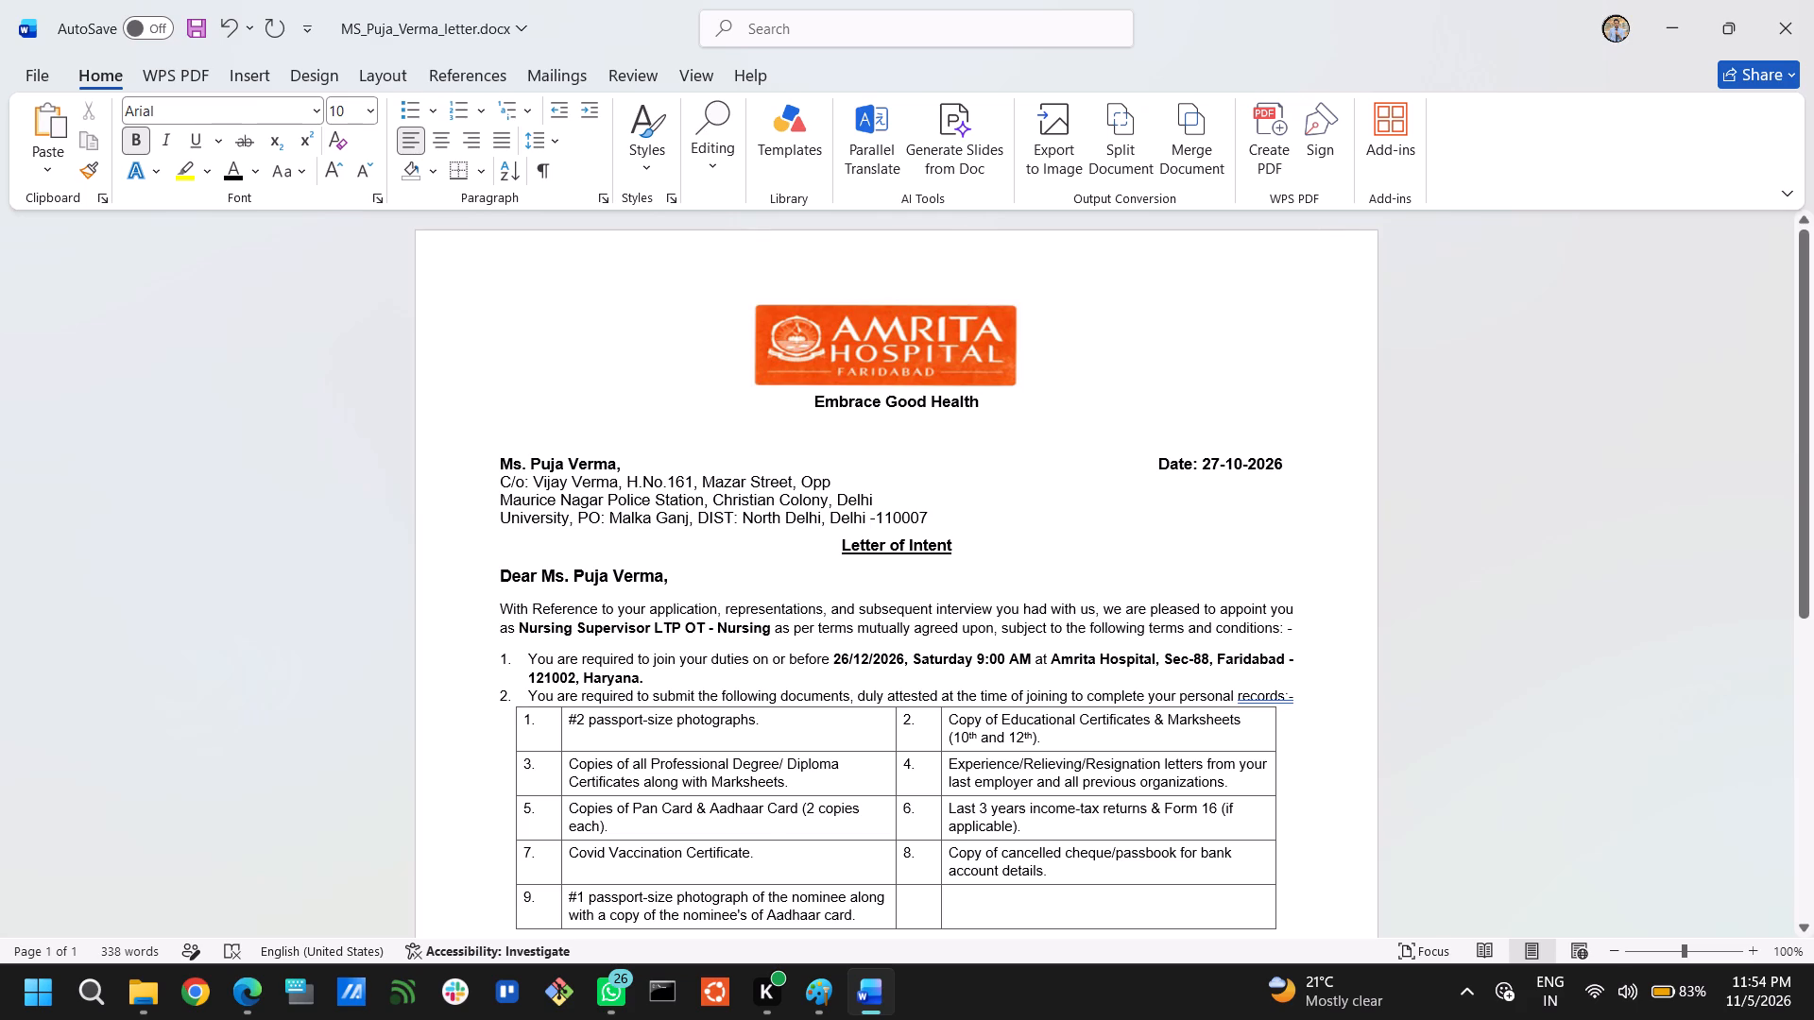
Review the letter's body and check the joining date's weekday against the system calendar for December 2026.
scroll(1078, 528, "down", 2)
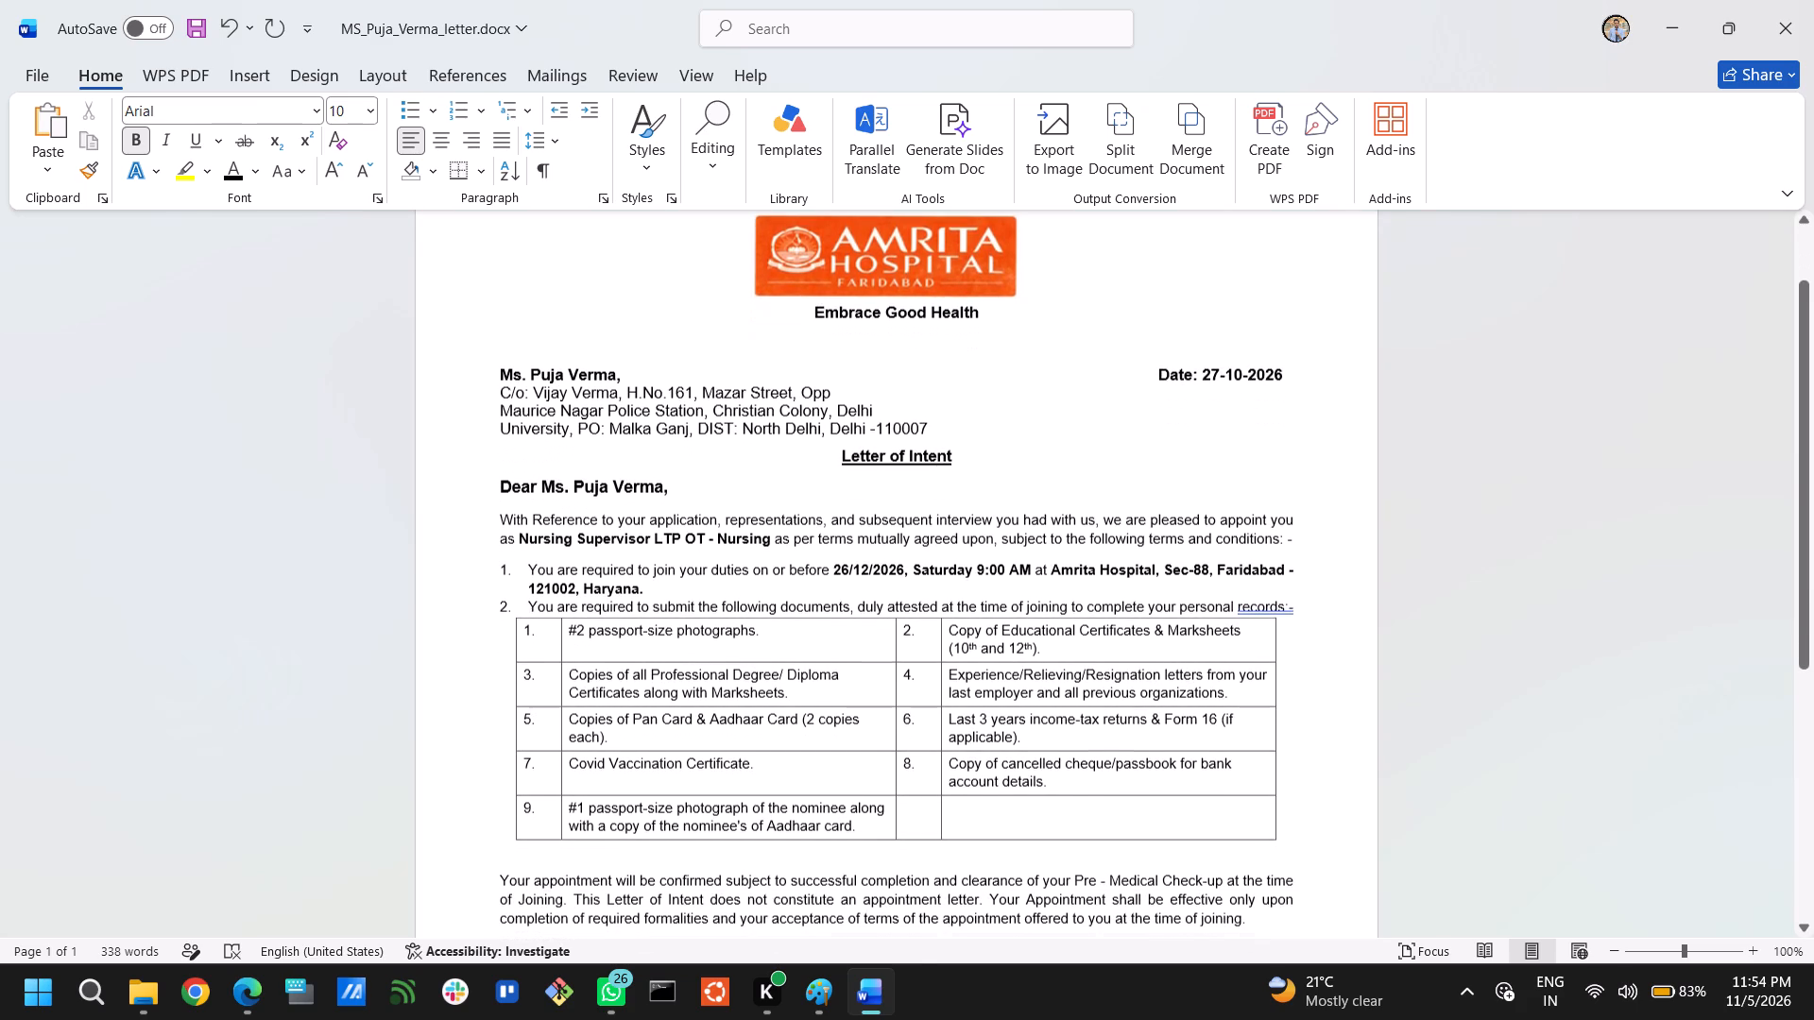
scroll(1078, 528, "down", 1)
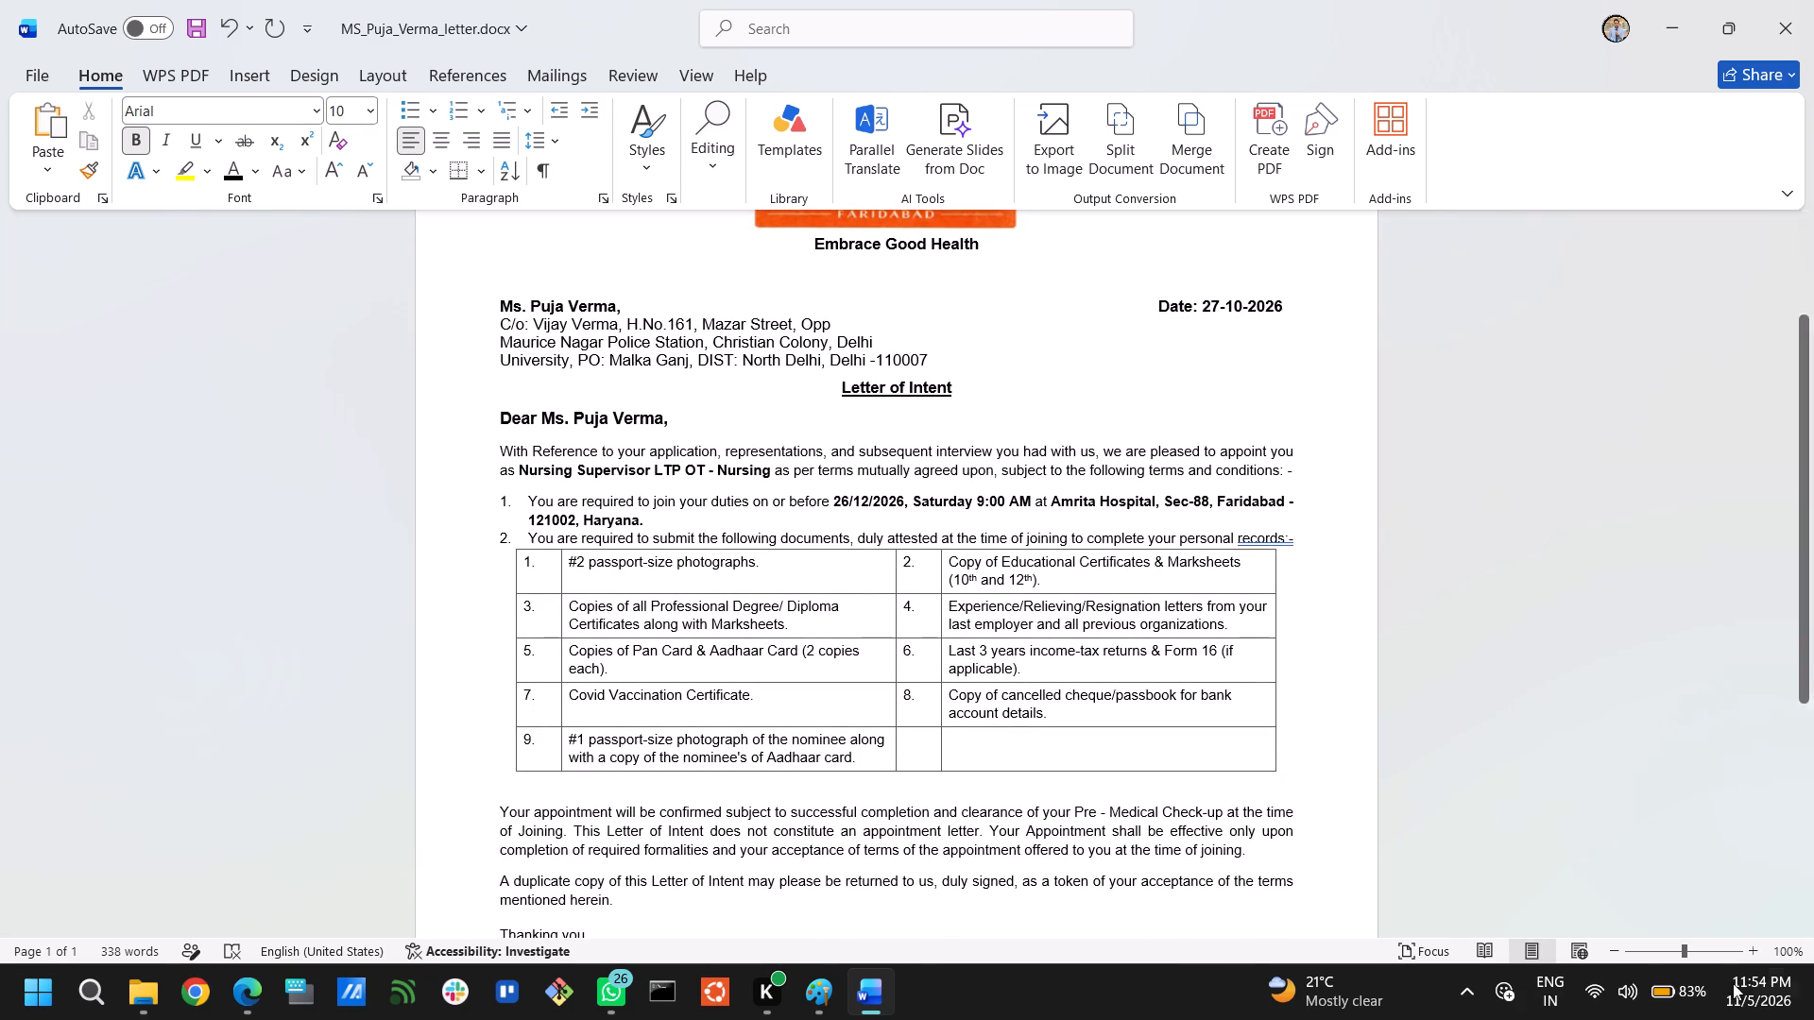
left_click(1746, 1018)
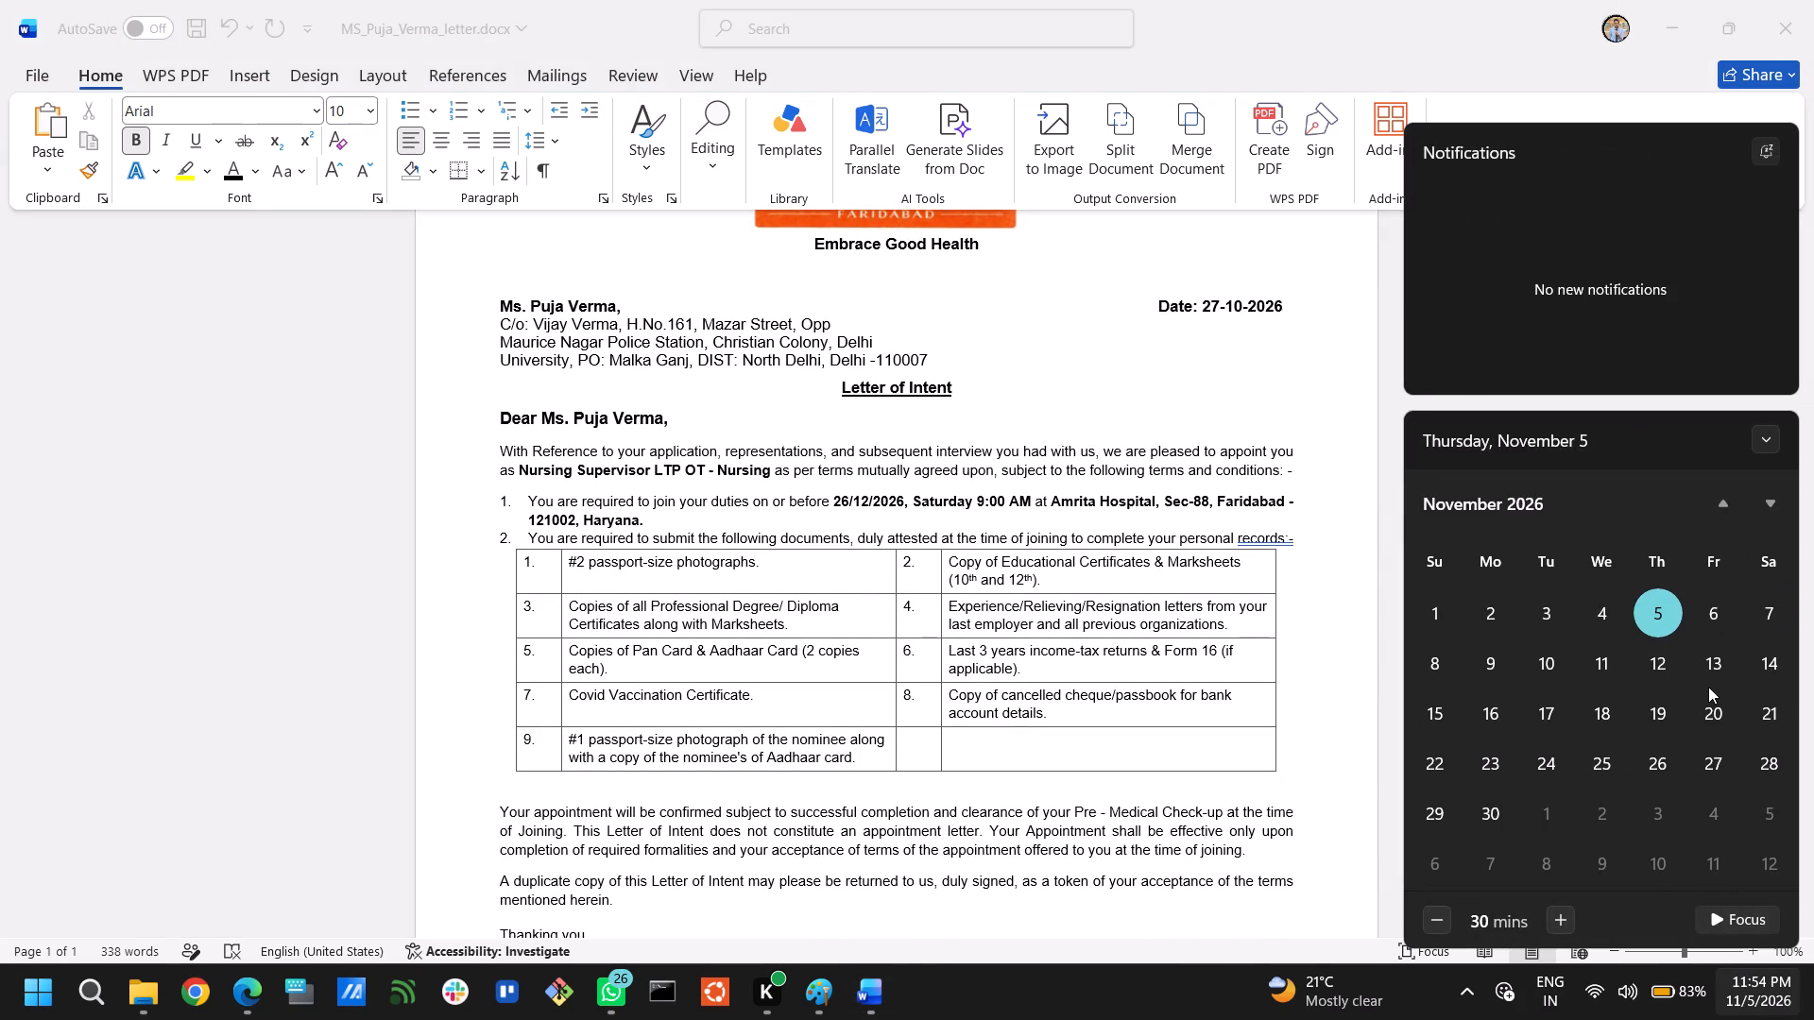
left_click(1765, 494)
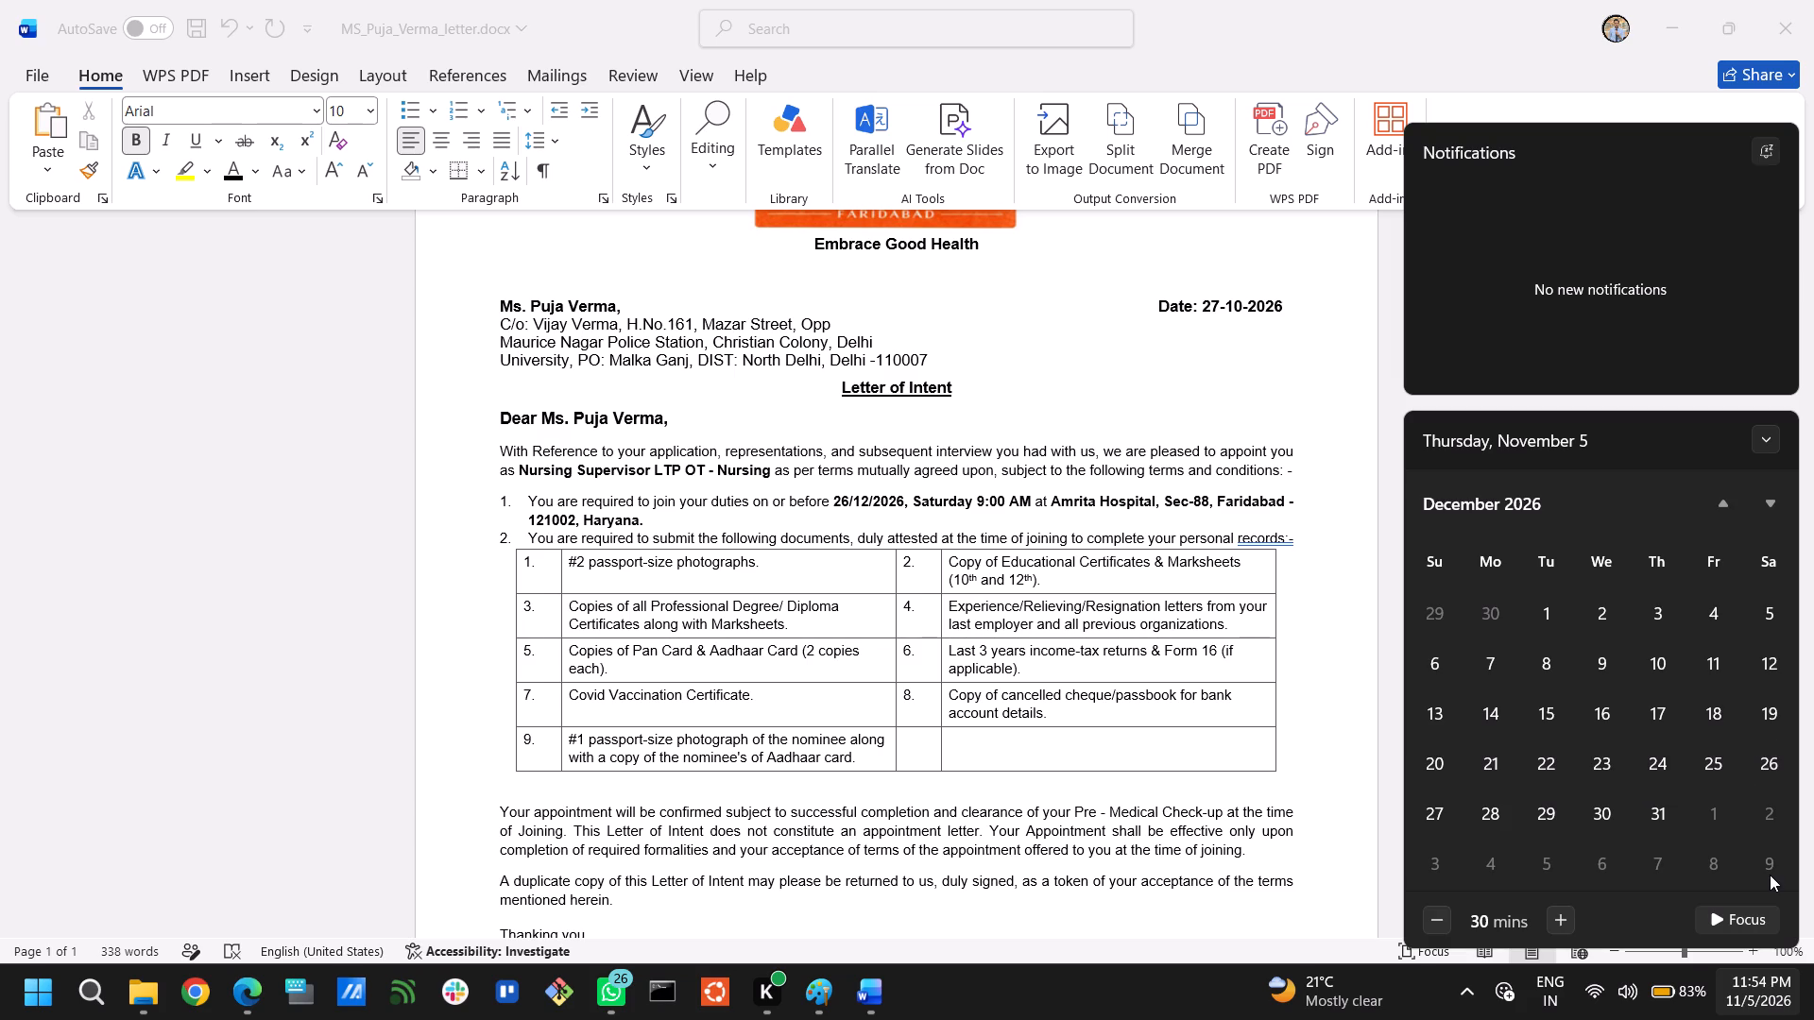
left_click(1760, 1000)
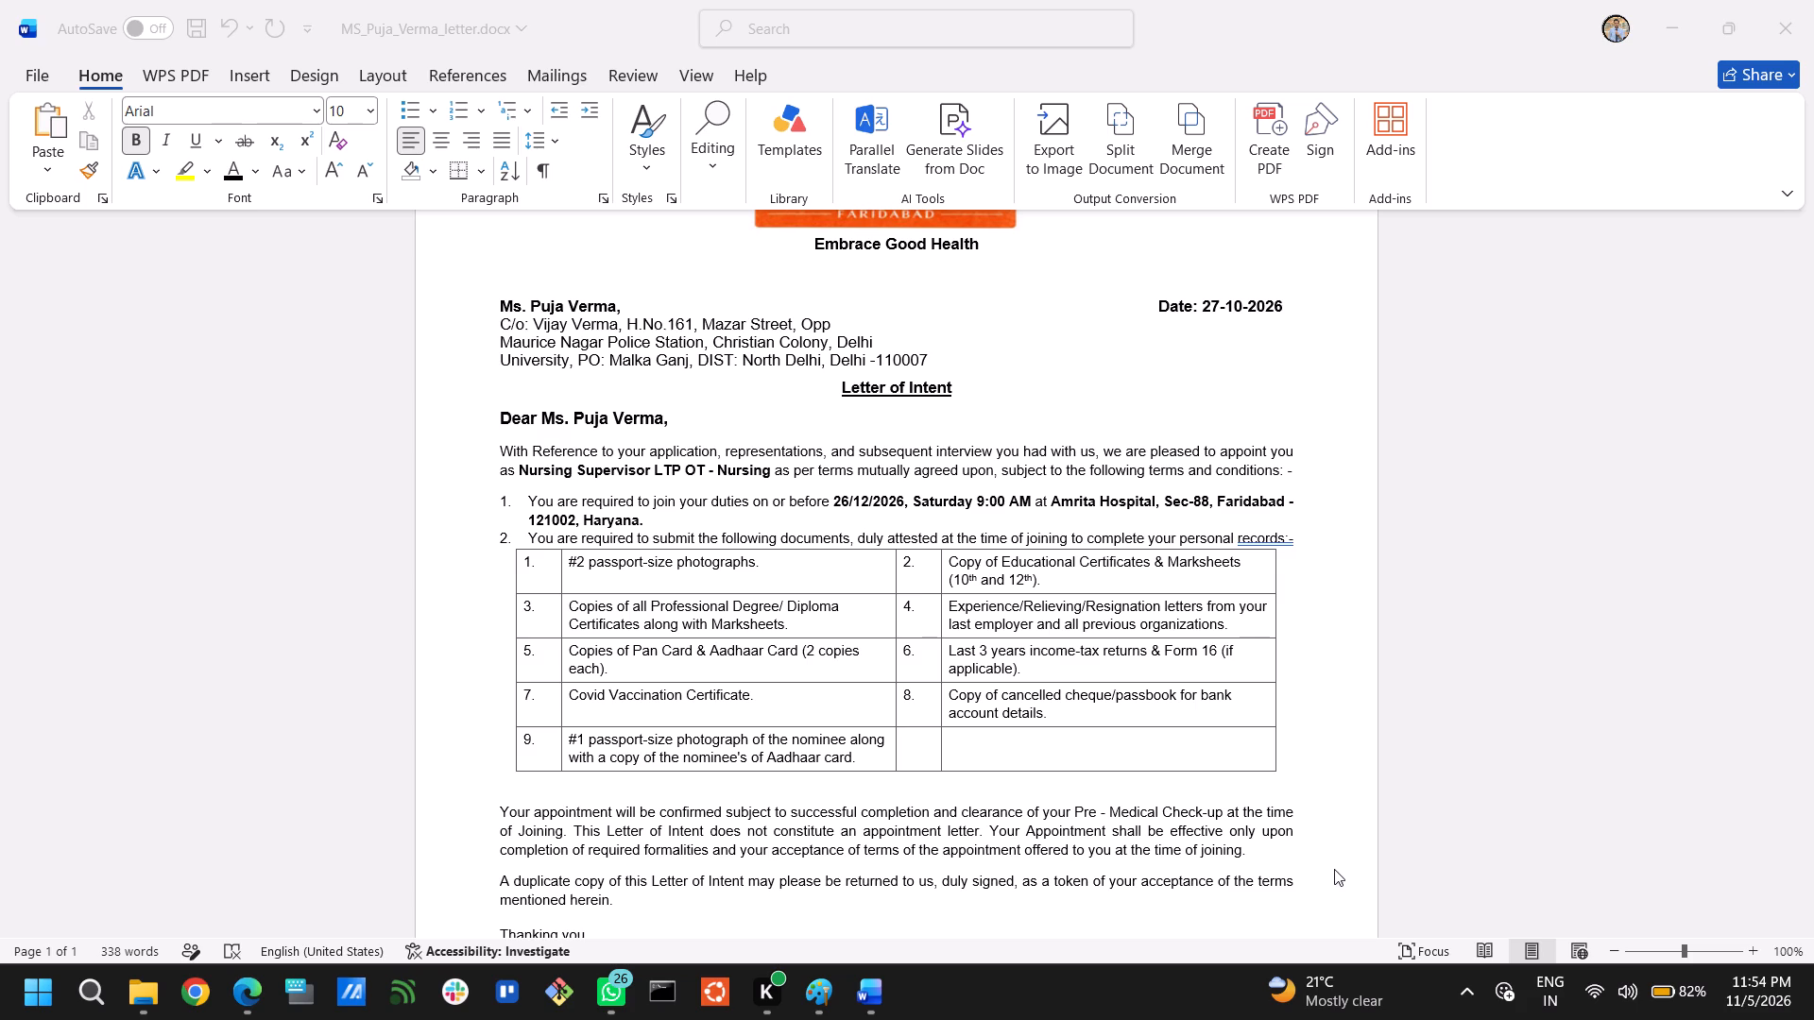
left_click(1735, 1011)
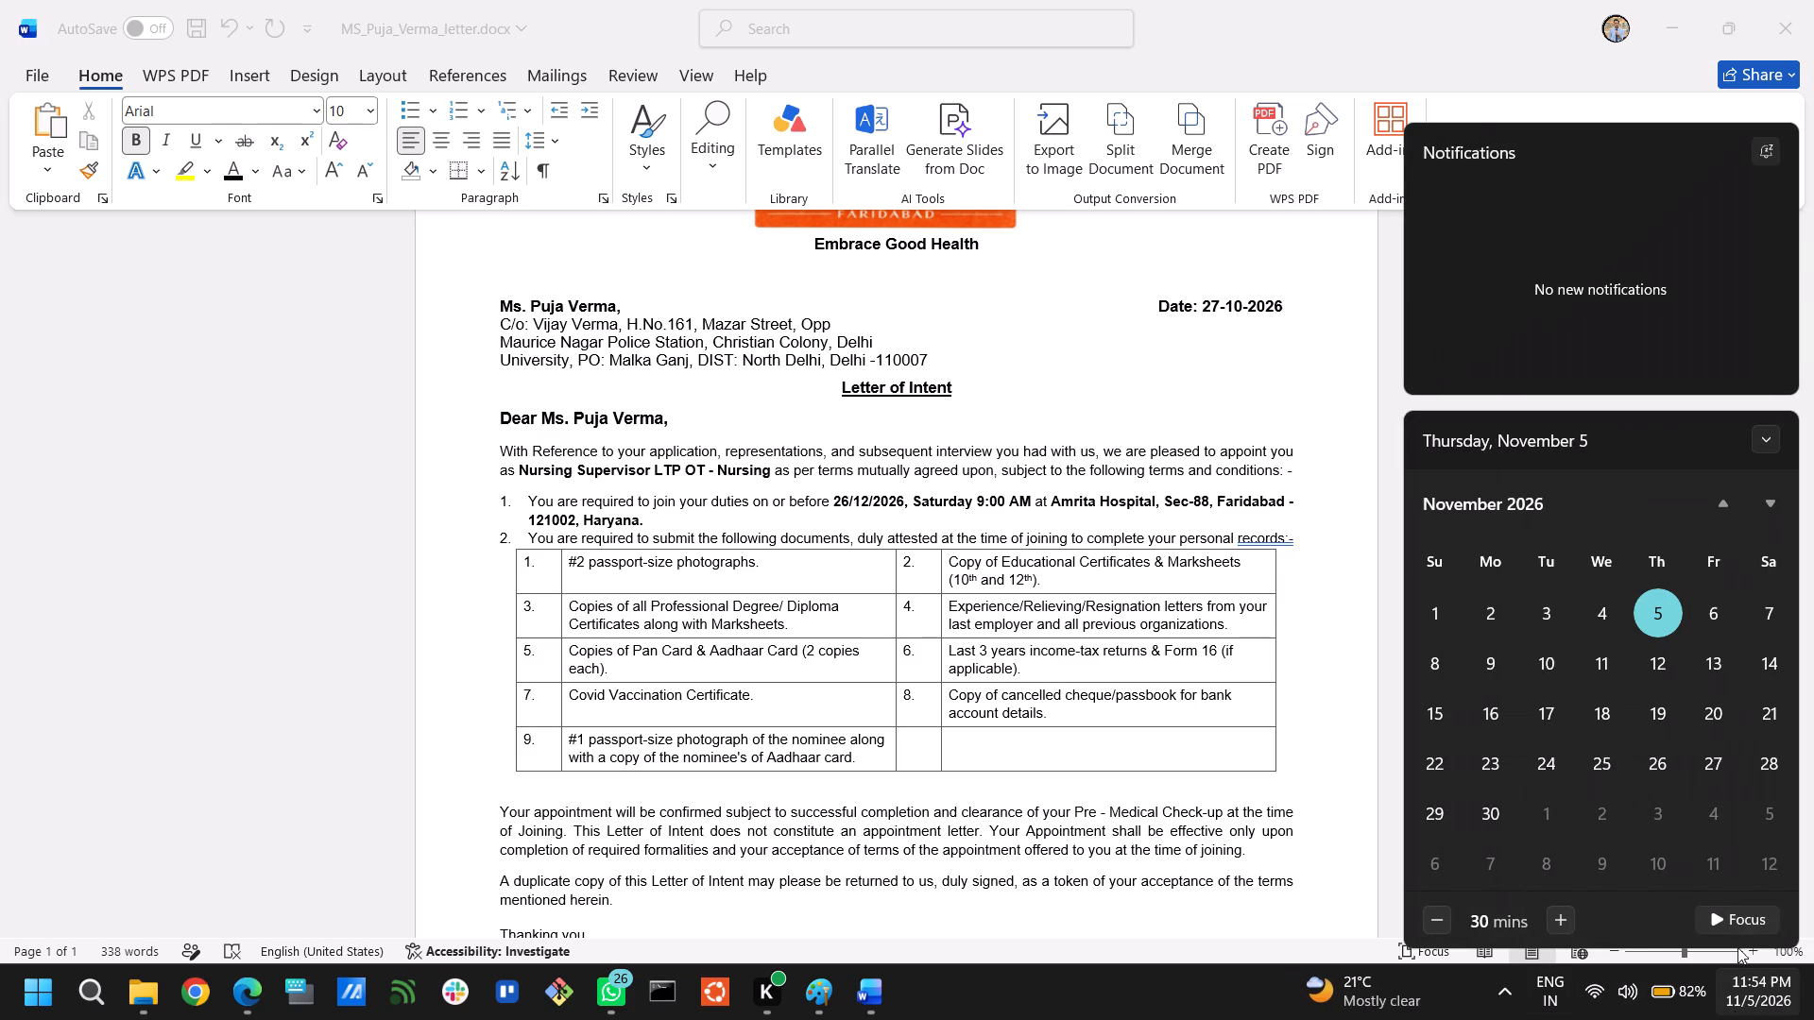
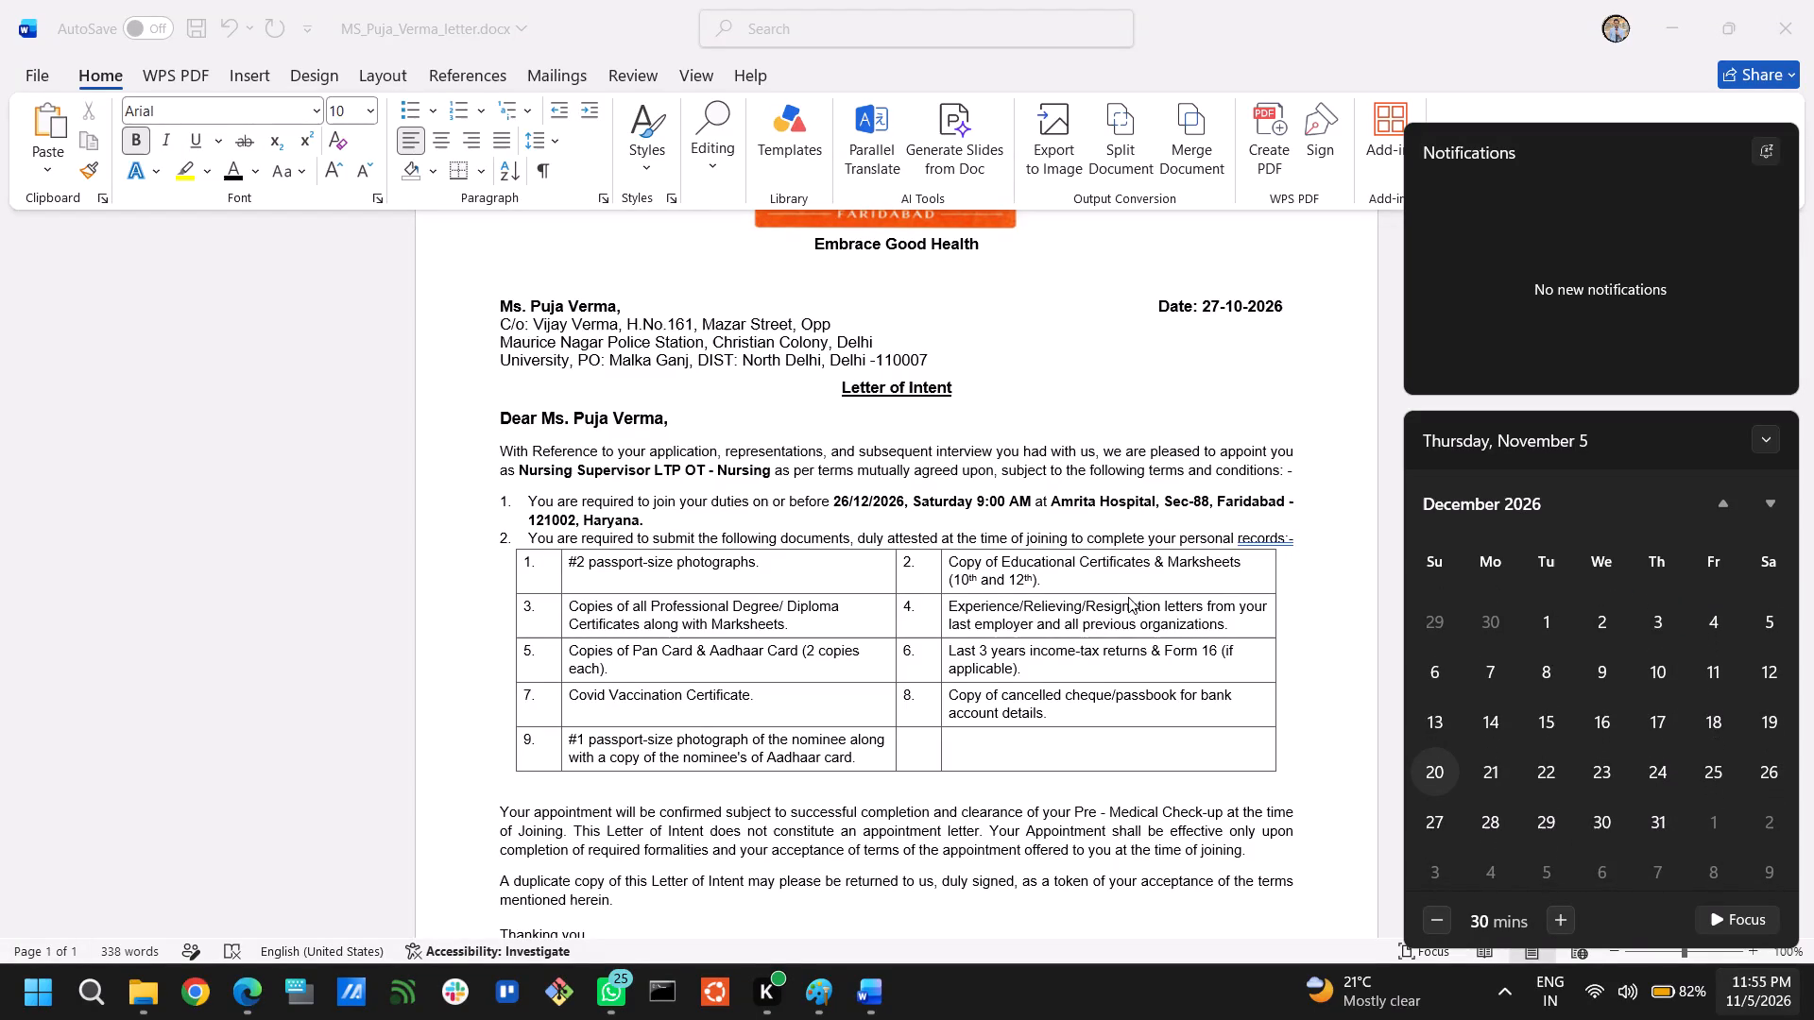
Review the Word letter down to its footer and compare its header, date and terms with the original Letter of Intent PDF in Edge.
scroll(1128, 597, "down", 1)
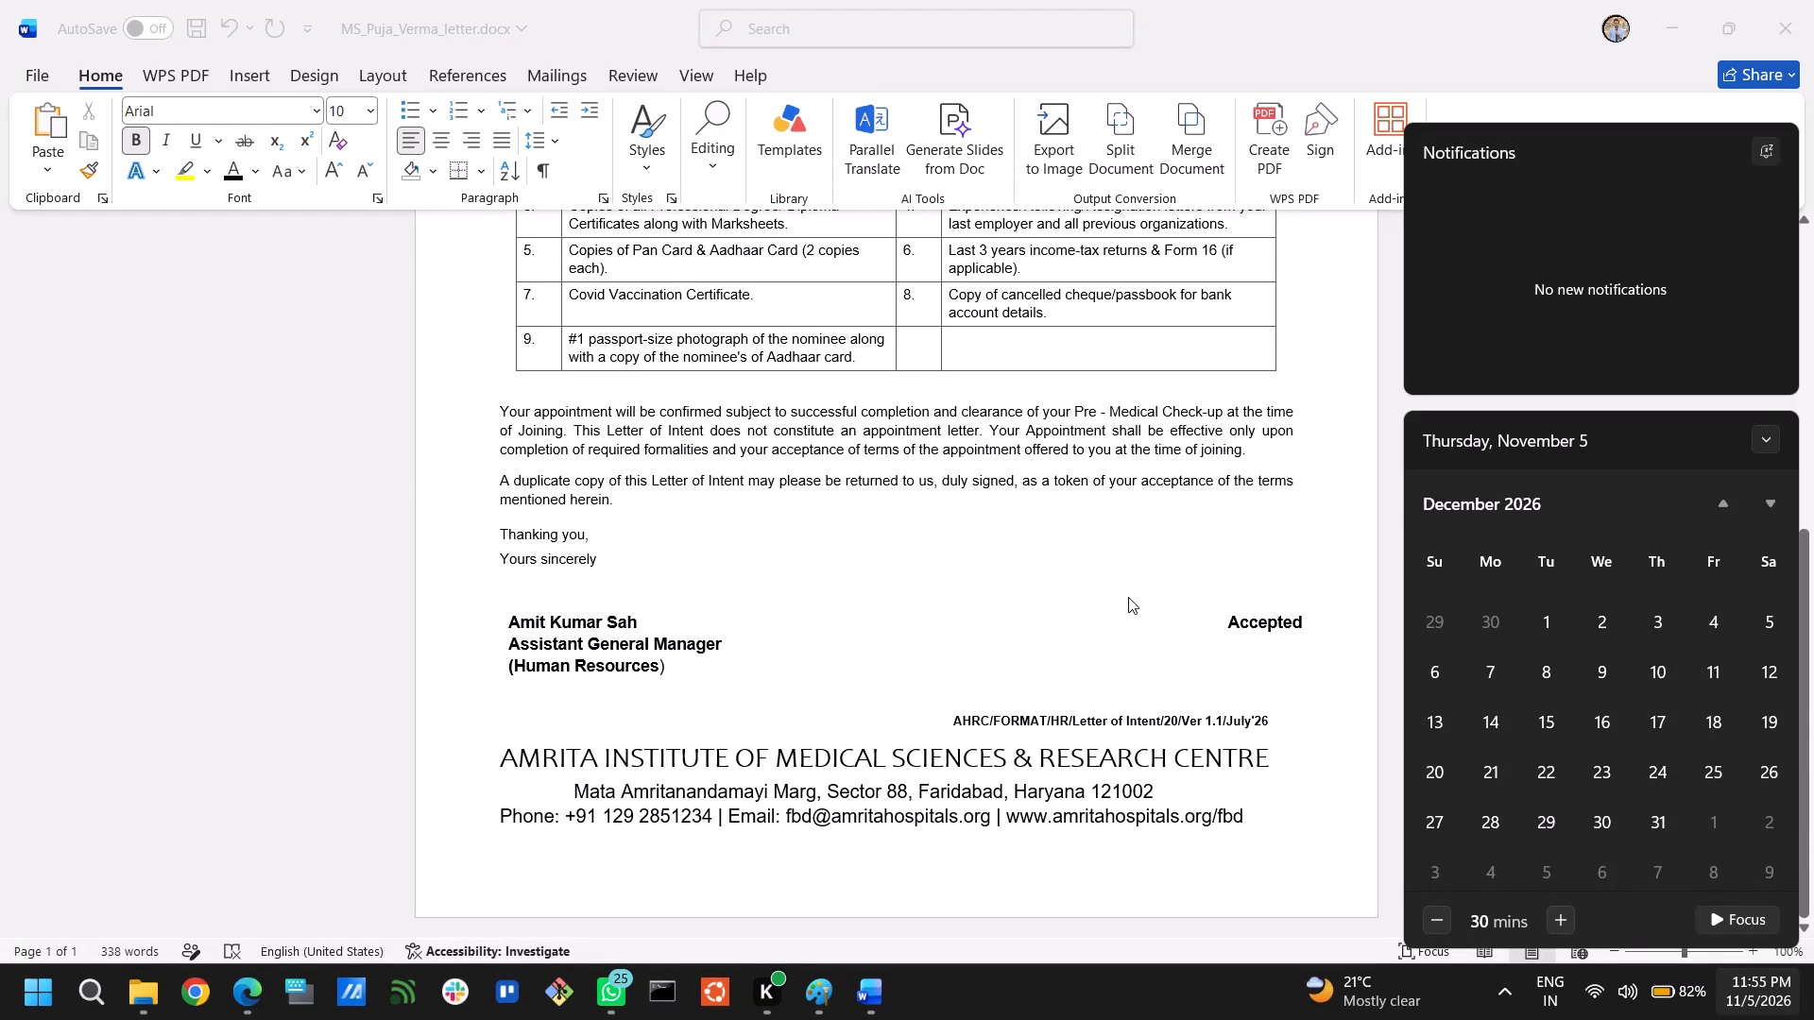
scroll(1128, 597, "down", 1)
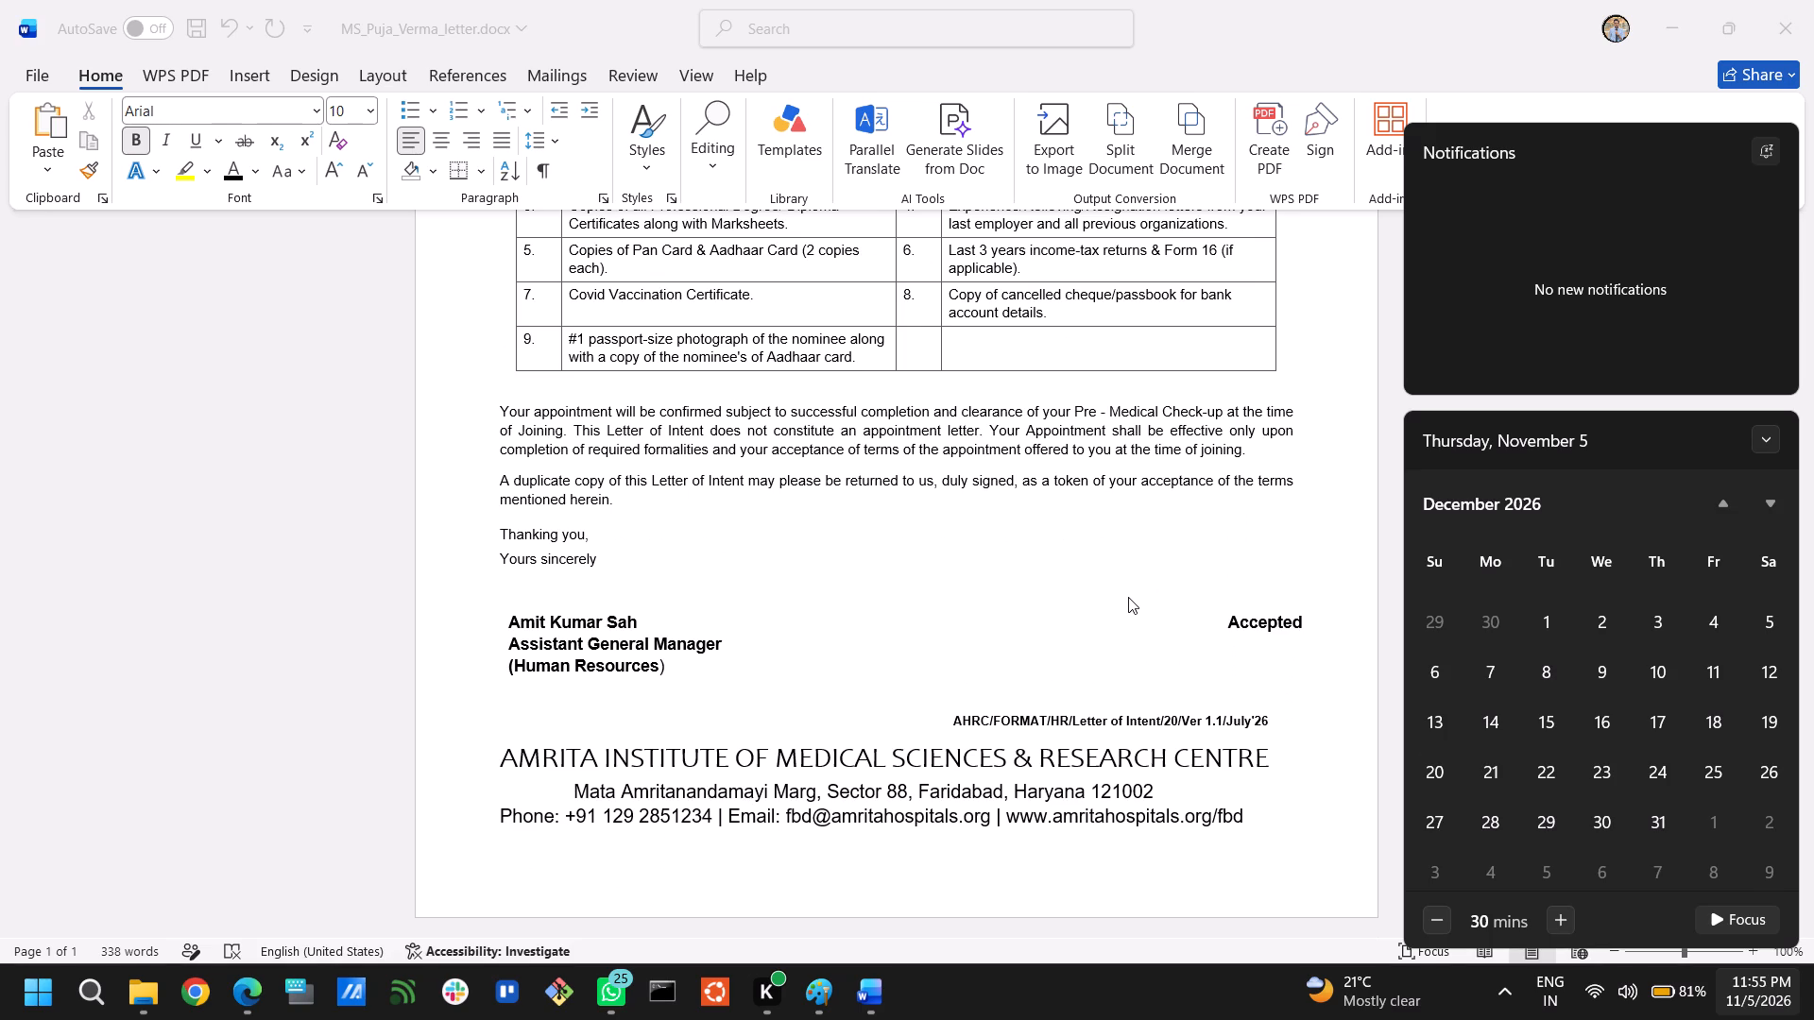
scroll(1128, 597, "up", 2)
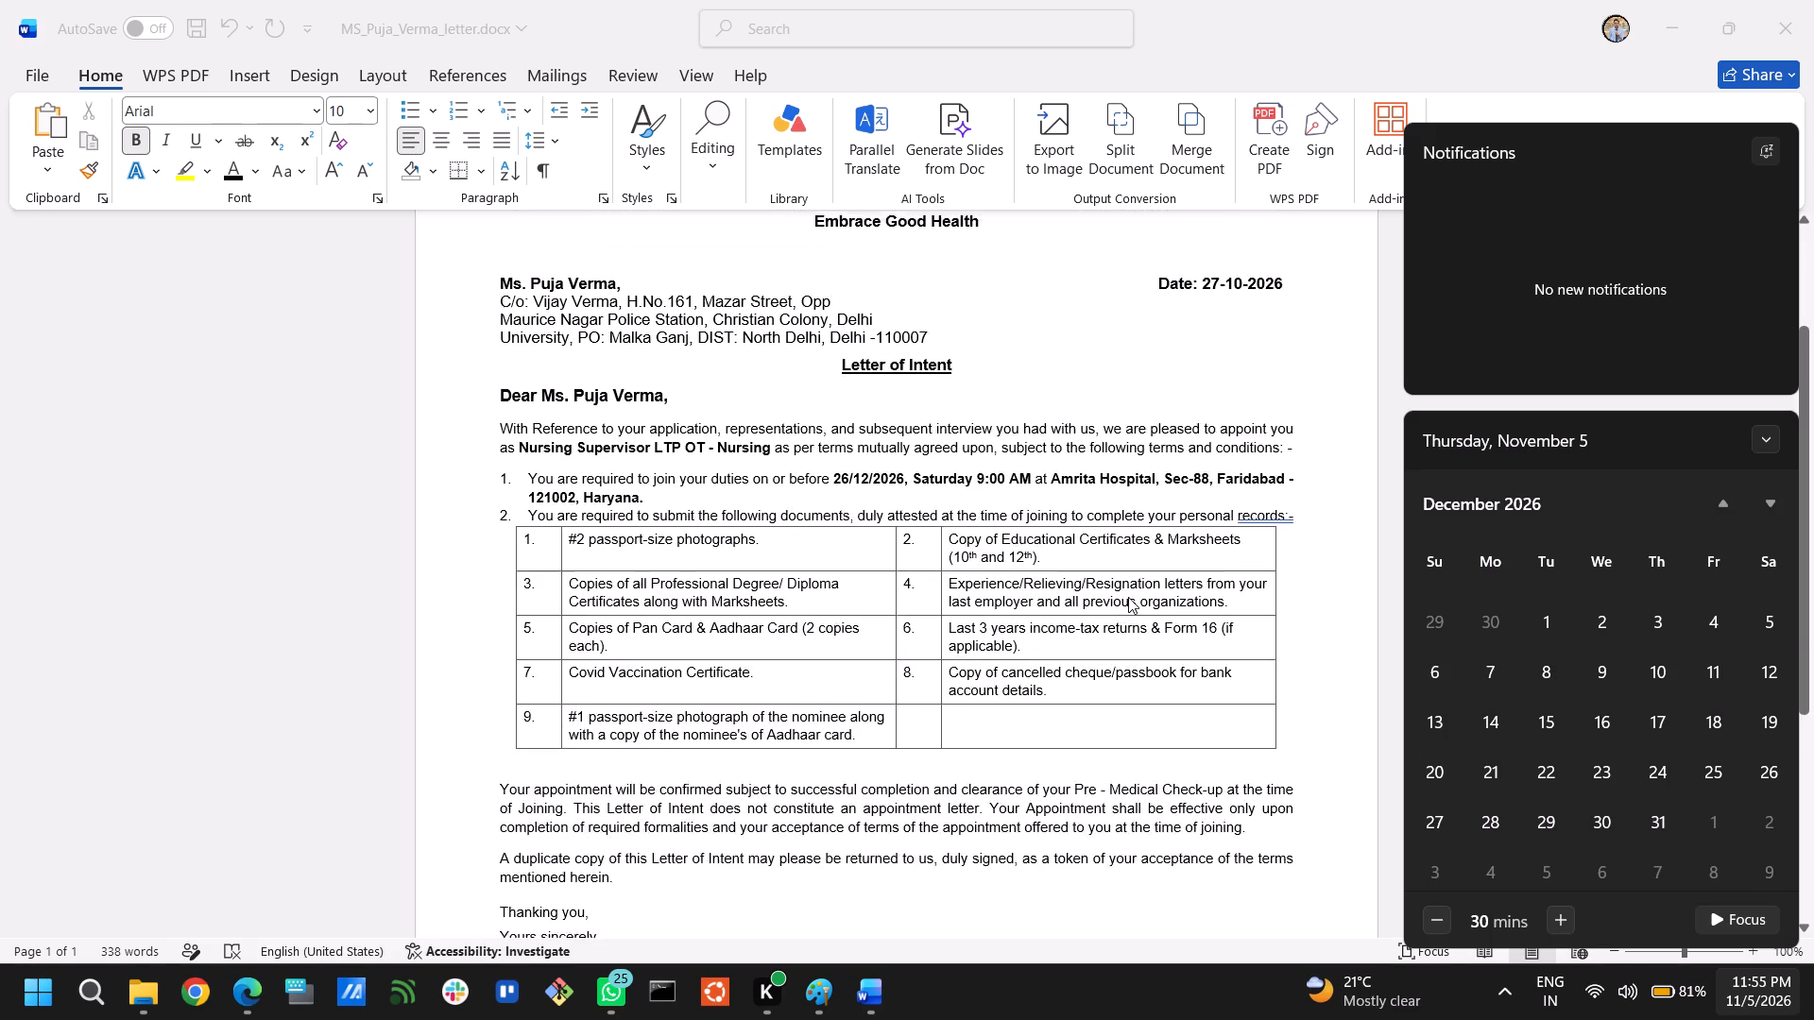
scroll(1128, 597, "up", 1)
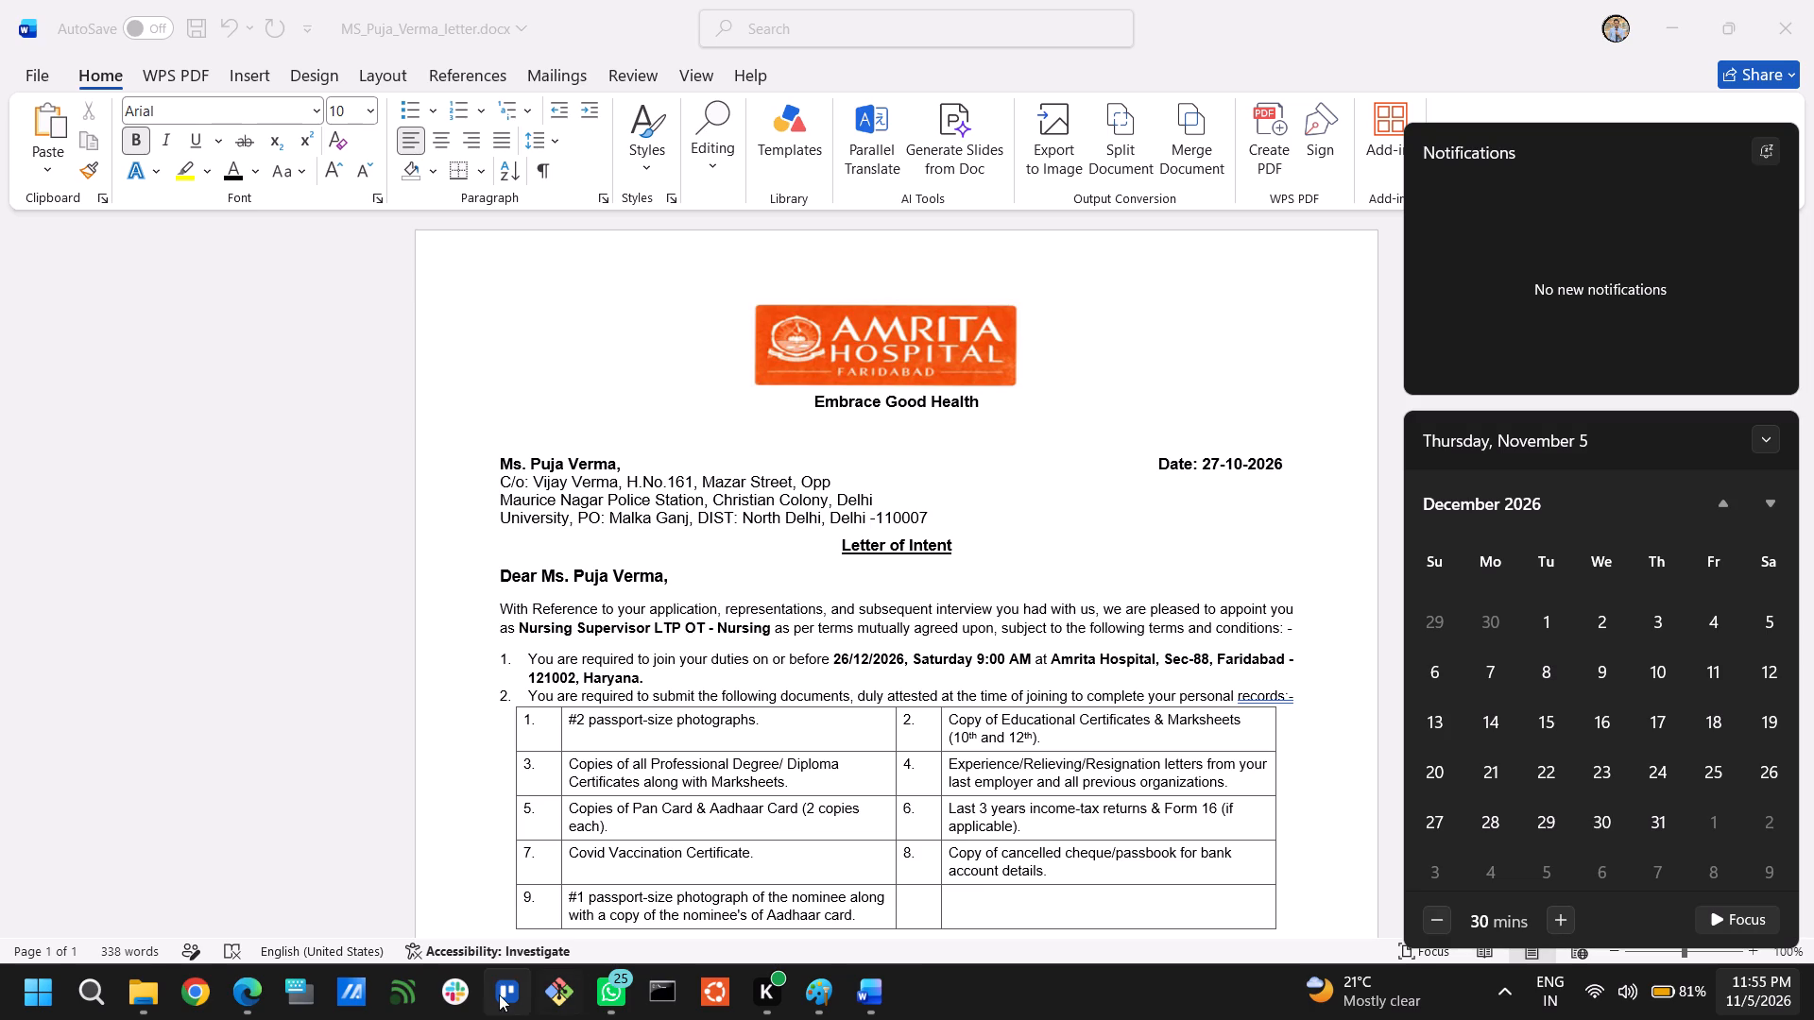
left_click(261, 984)
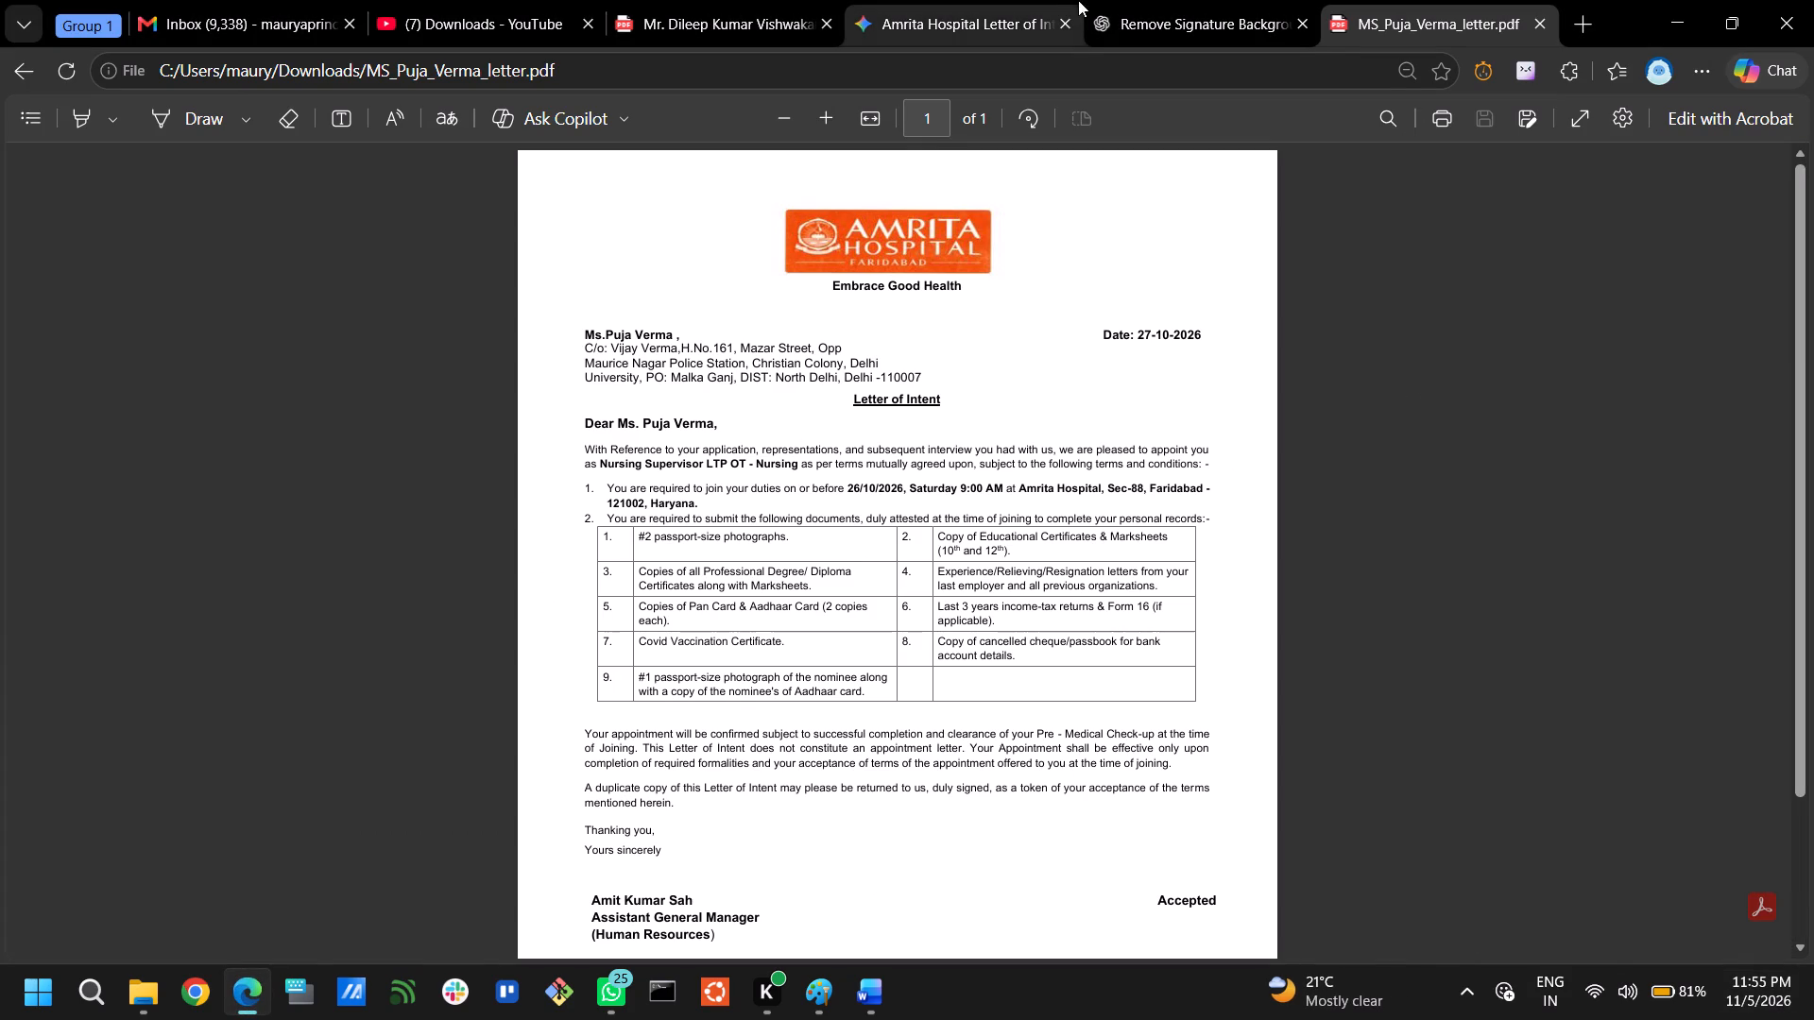
left_click(757, 4)
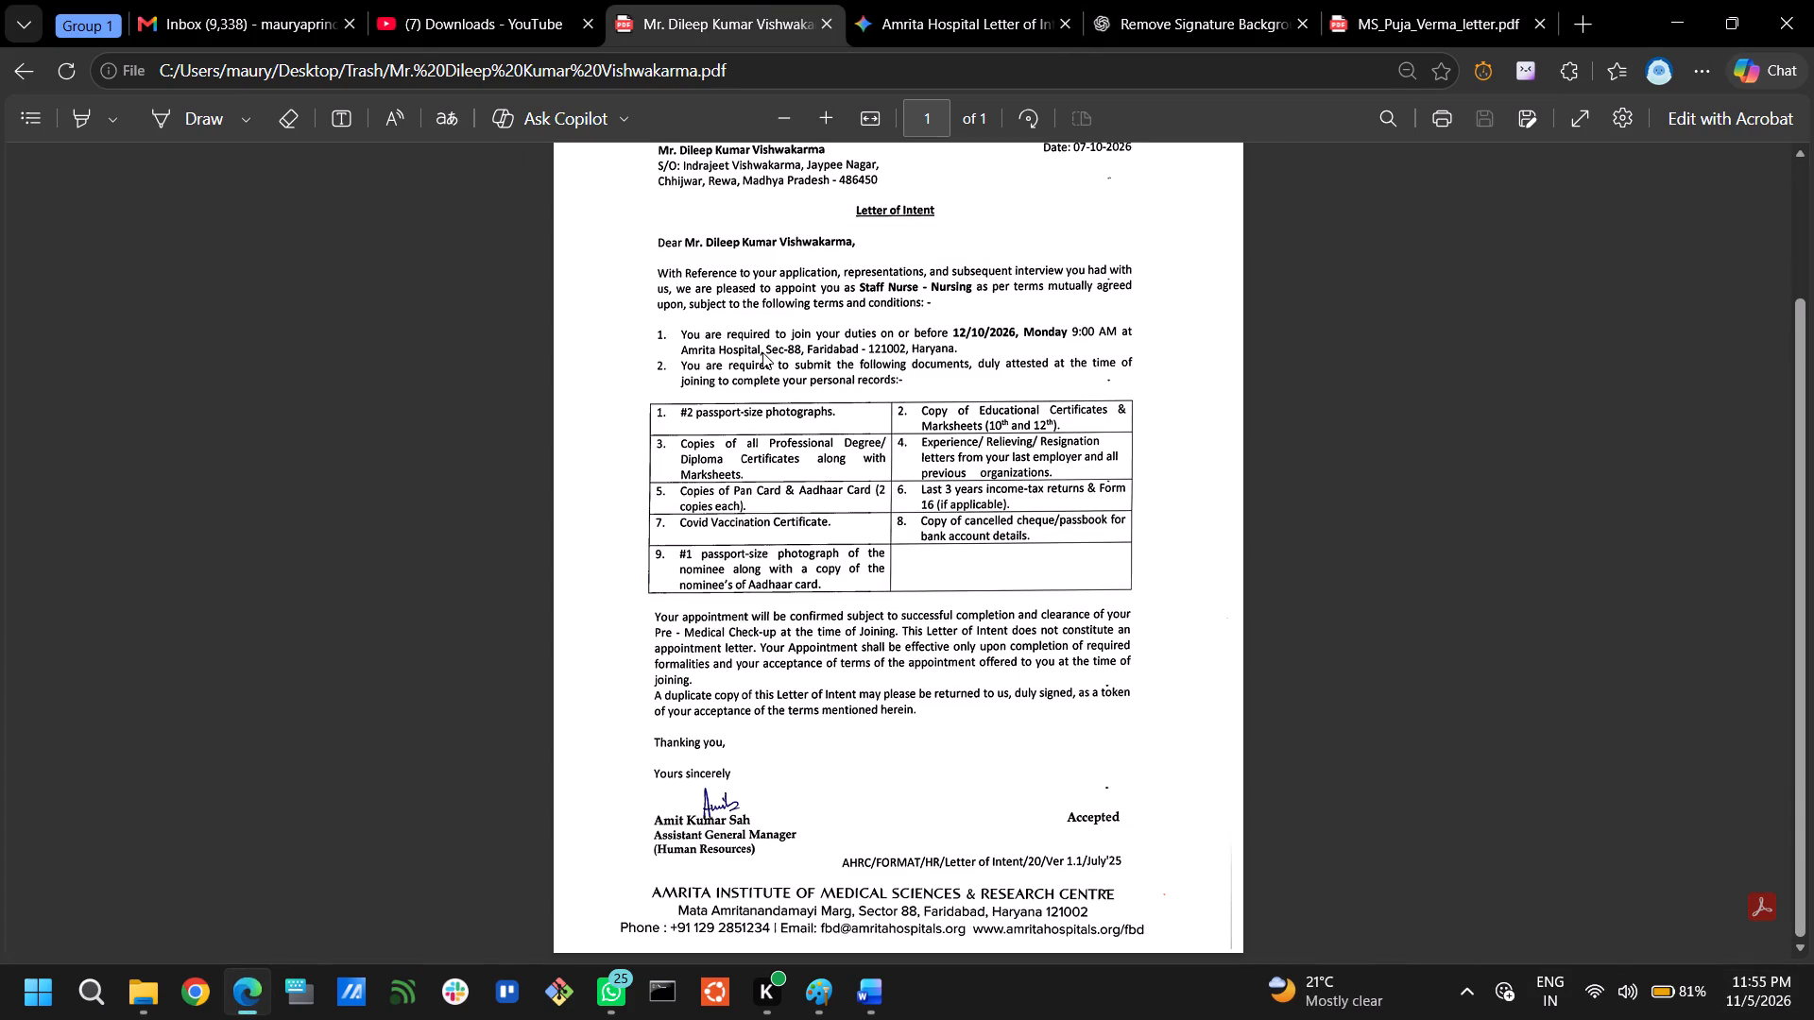
scroll(850, 376, "up", 1)
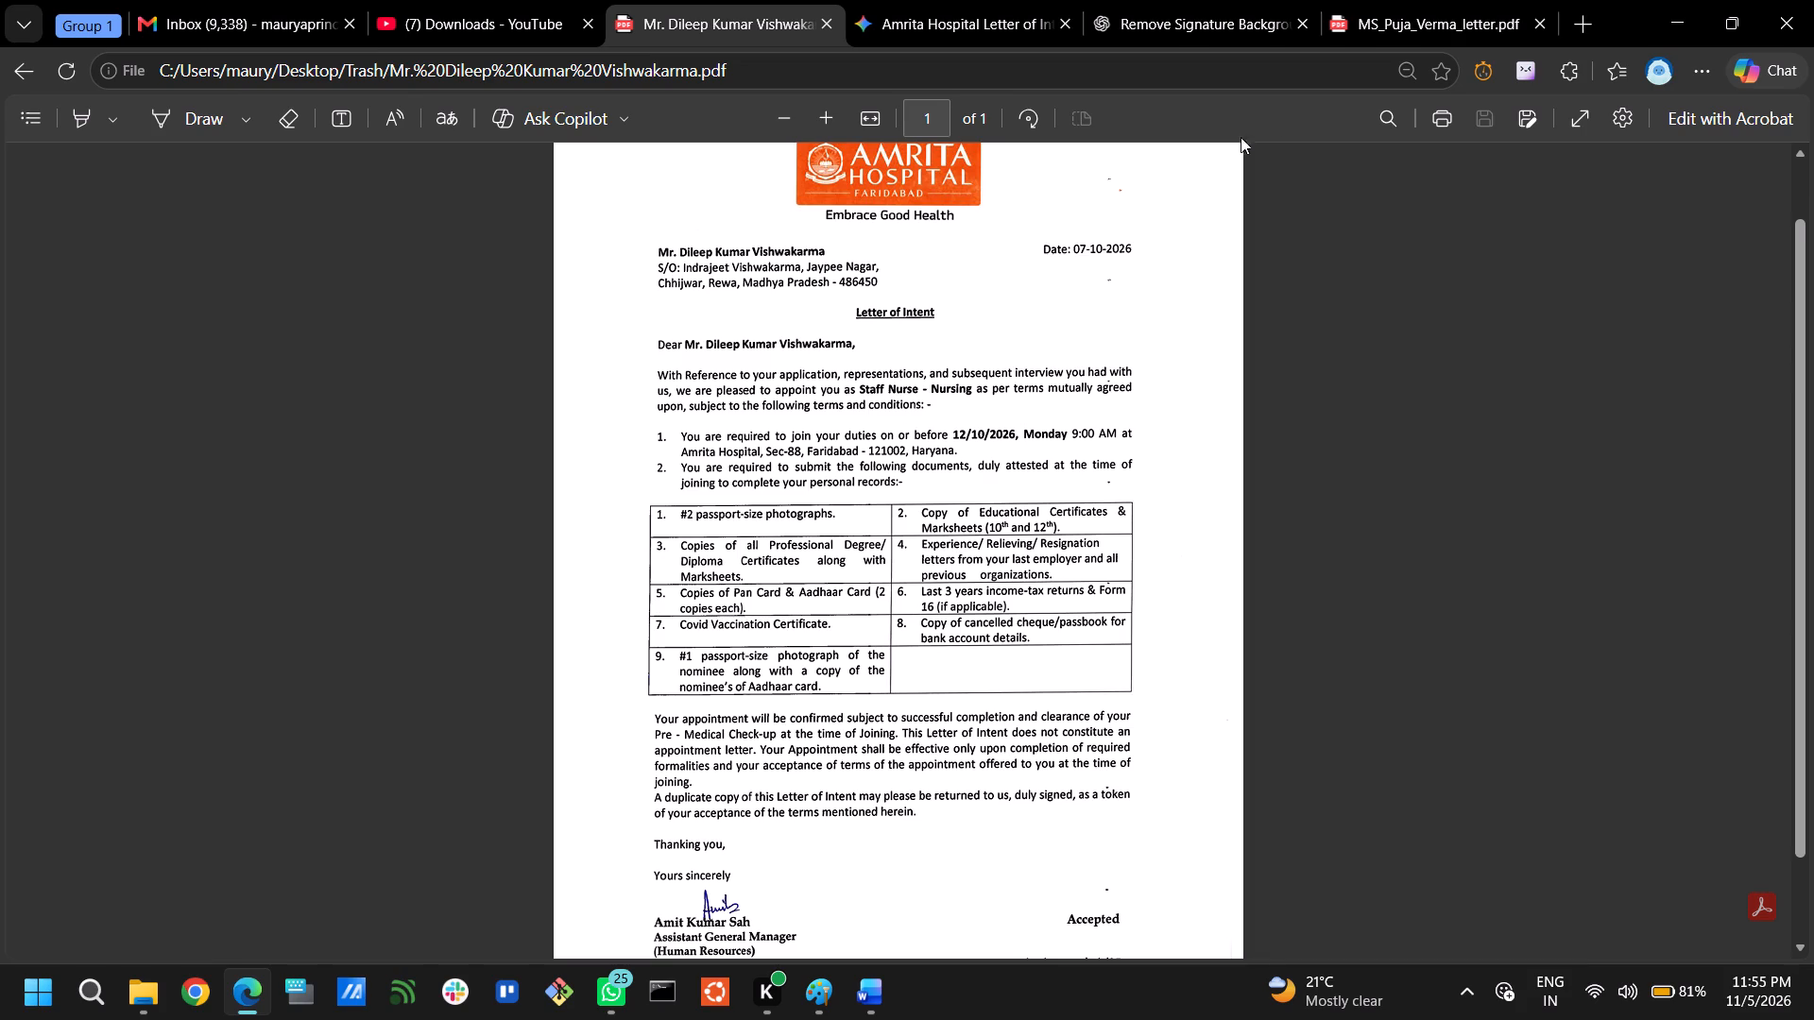
left_click(881, 1002)
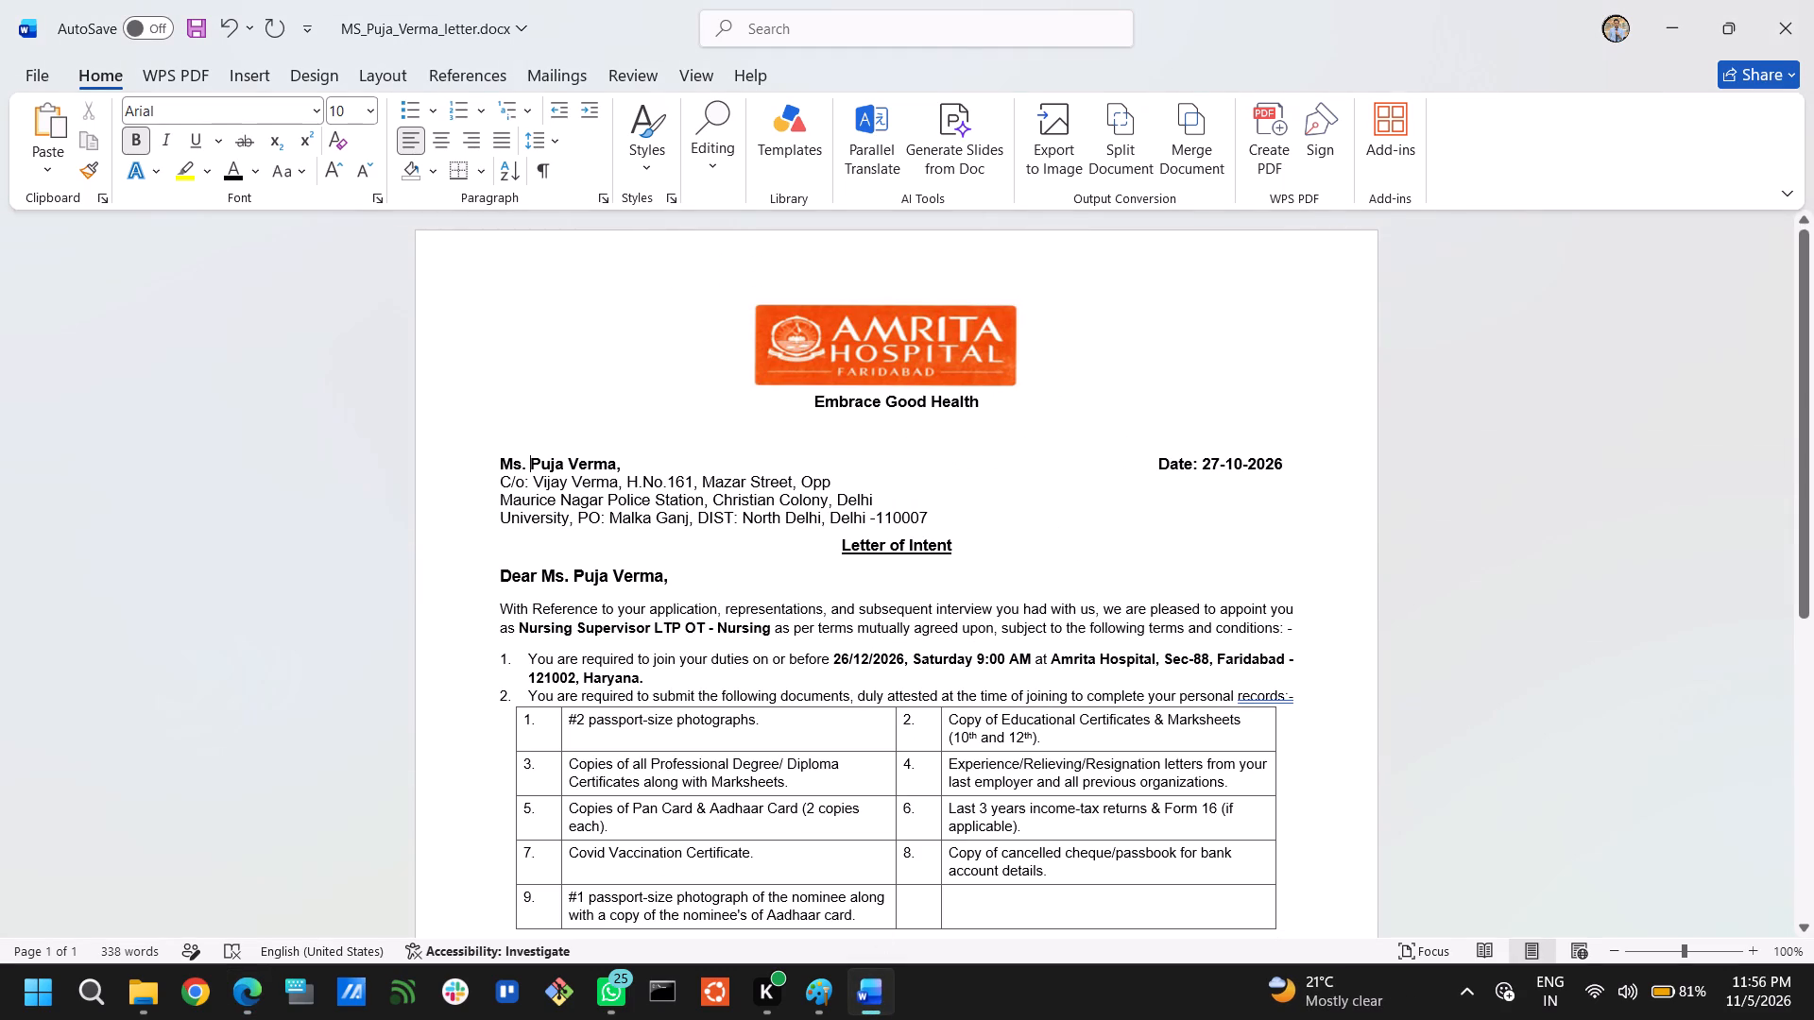
left_click(240, 983)
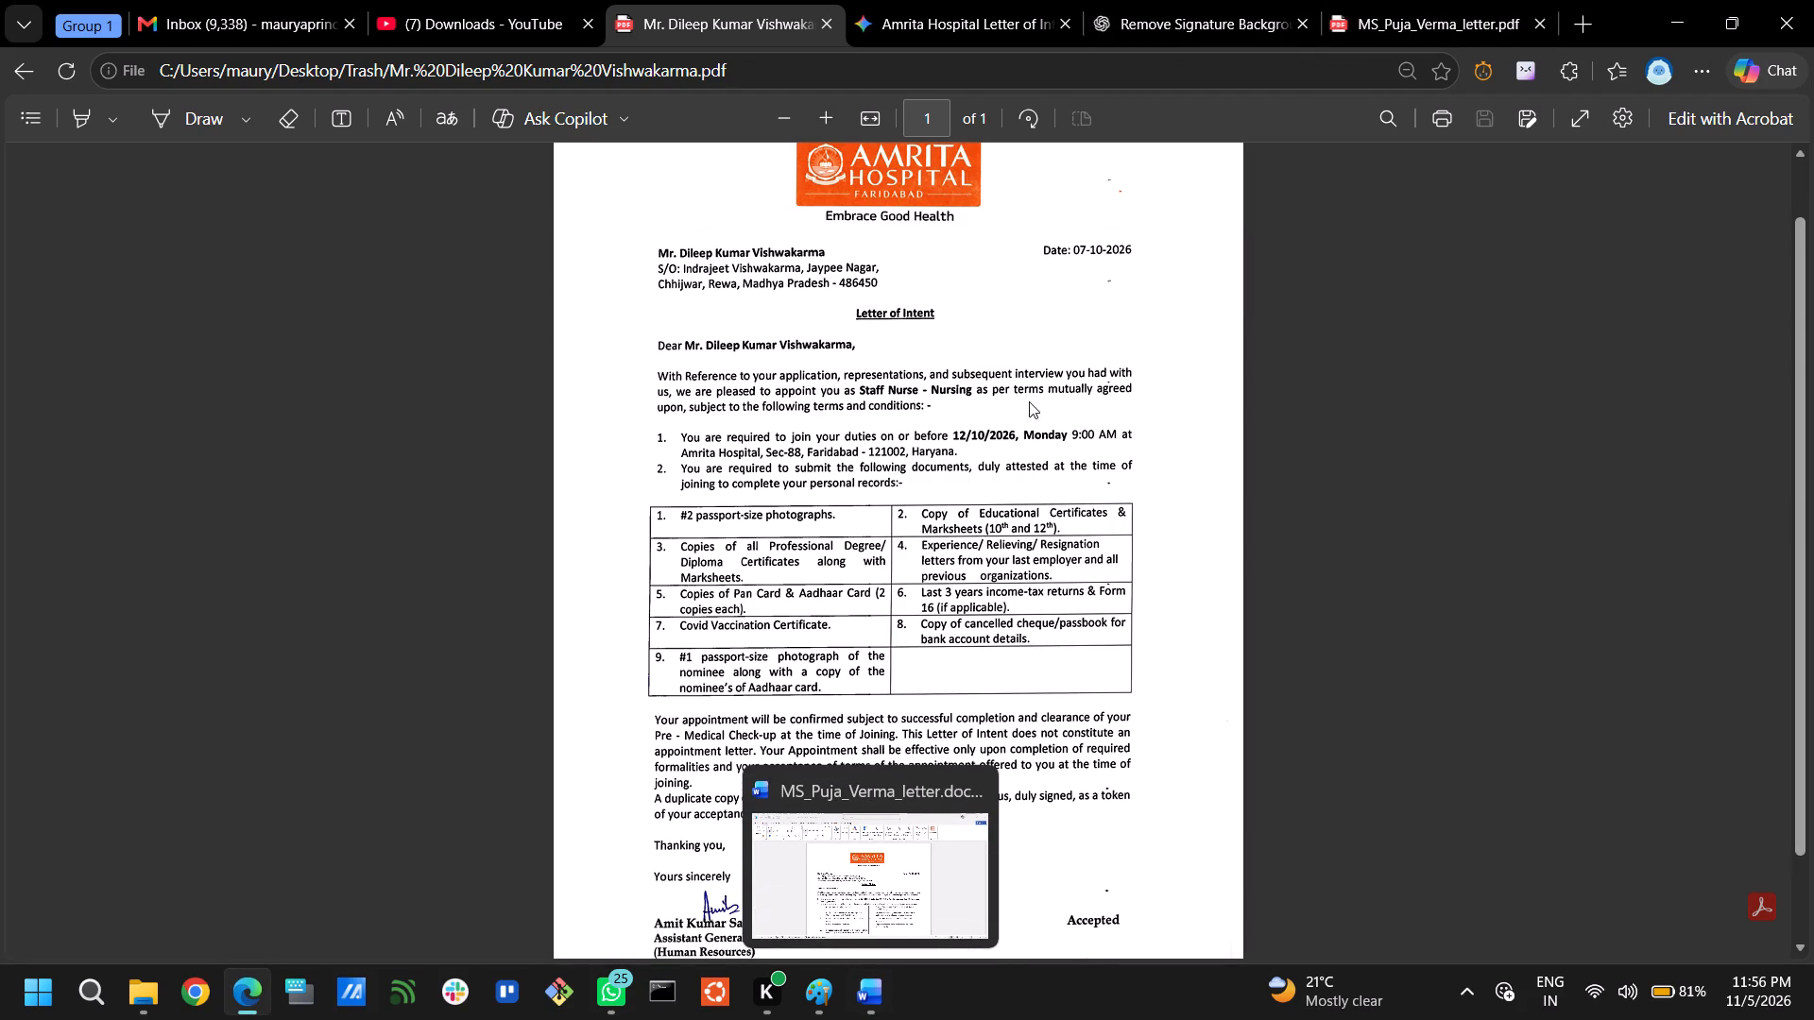
left_click(1127, 331)
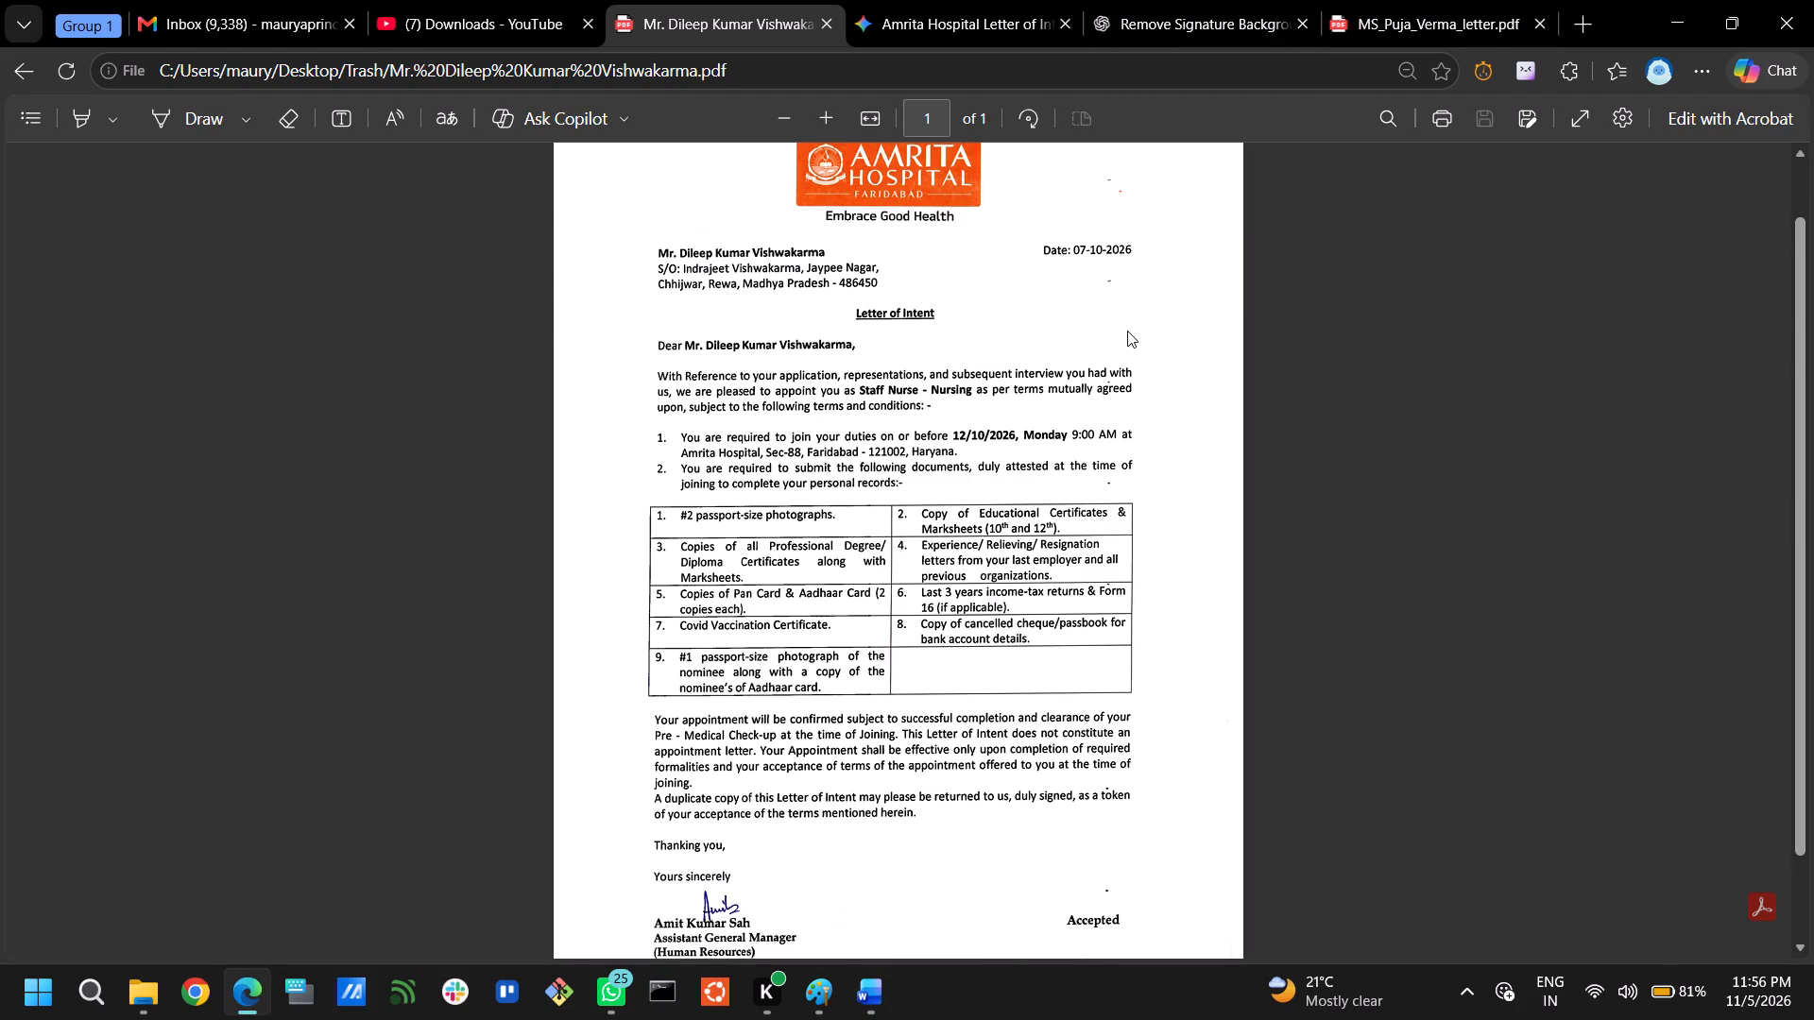
left_click(875, 1010)
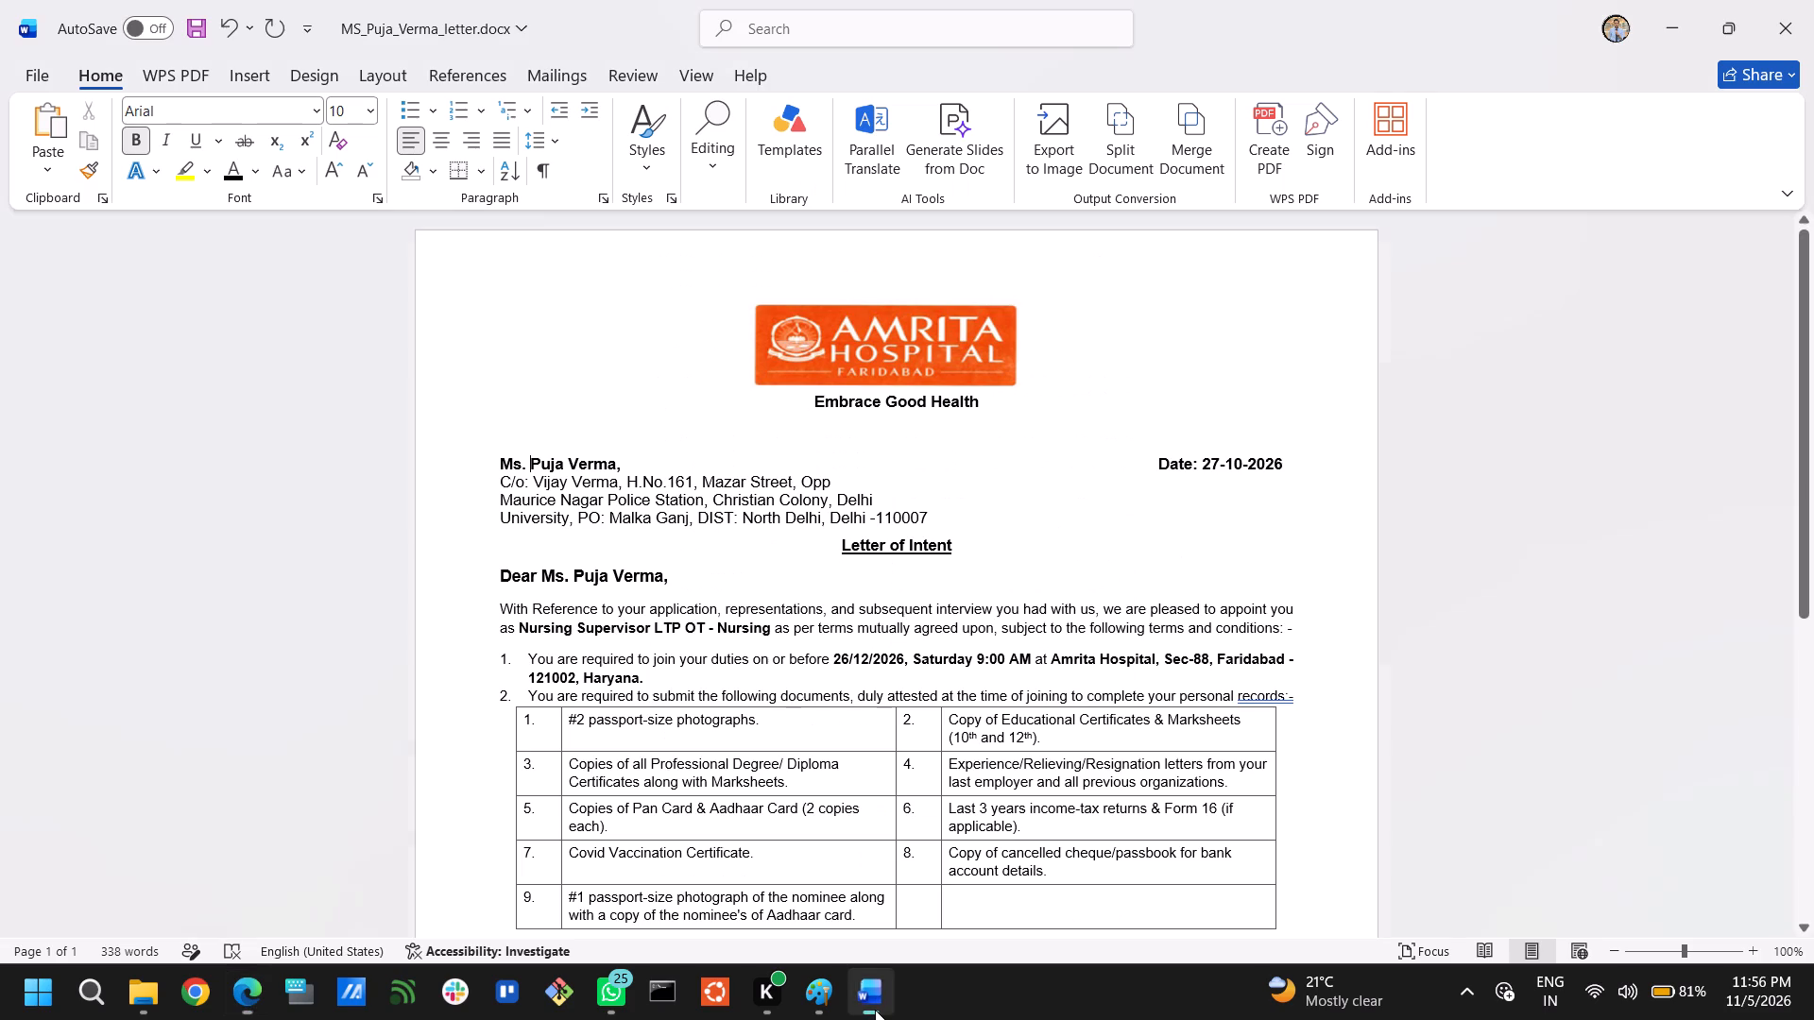
Proofread the Word letter from the letterhead through the joining terms, documents table, signature block and footer.
scroll(970, 652, "down", 4)
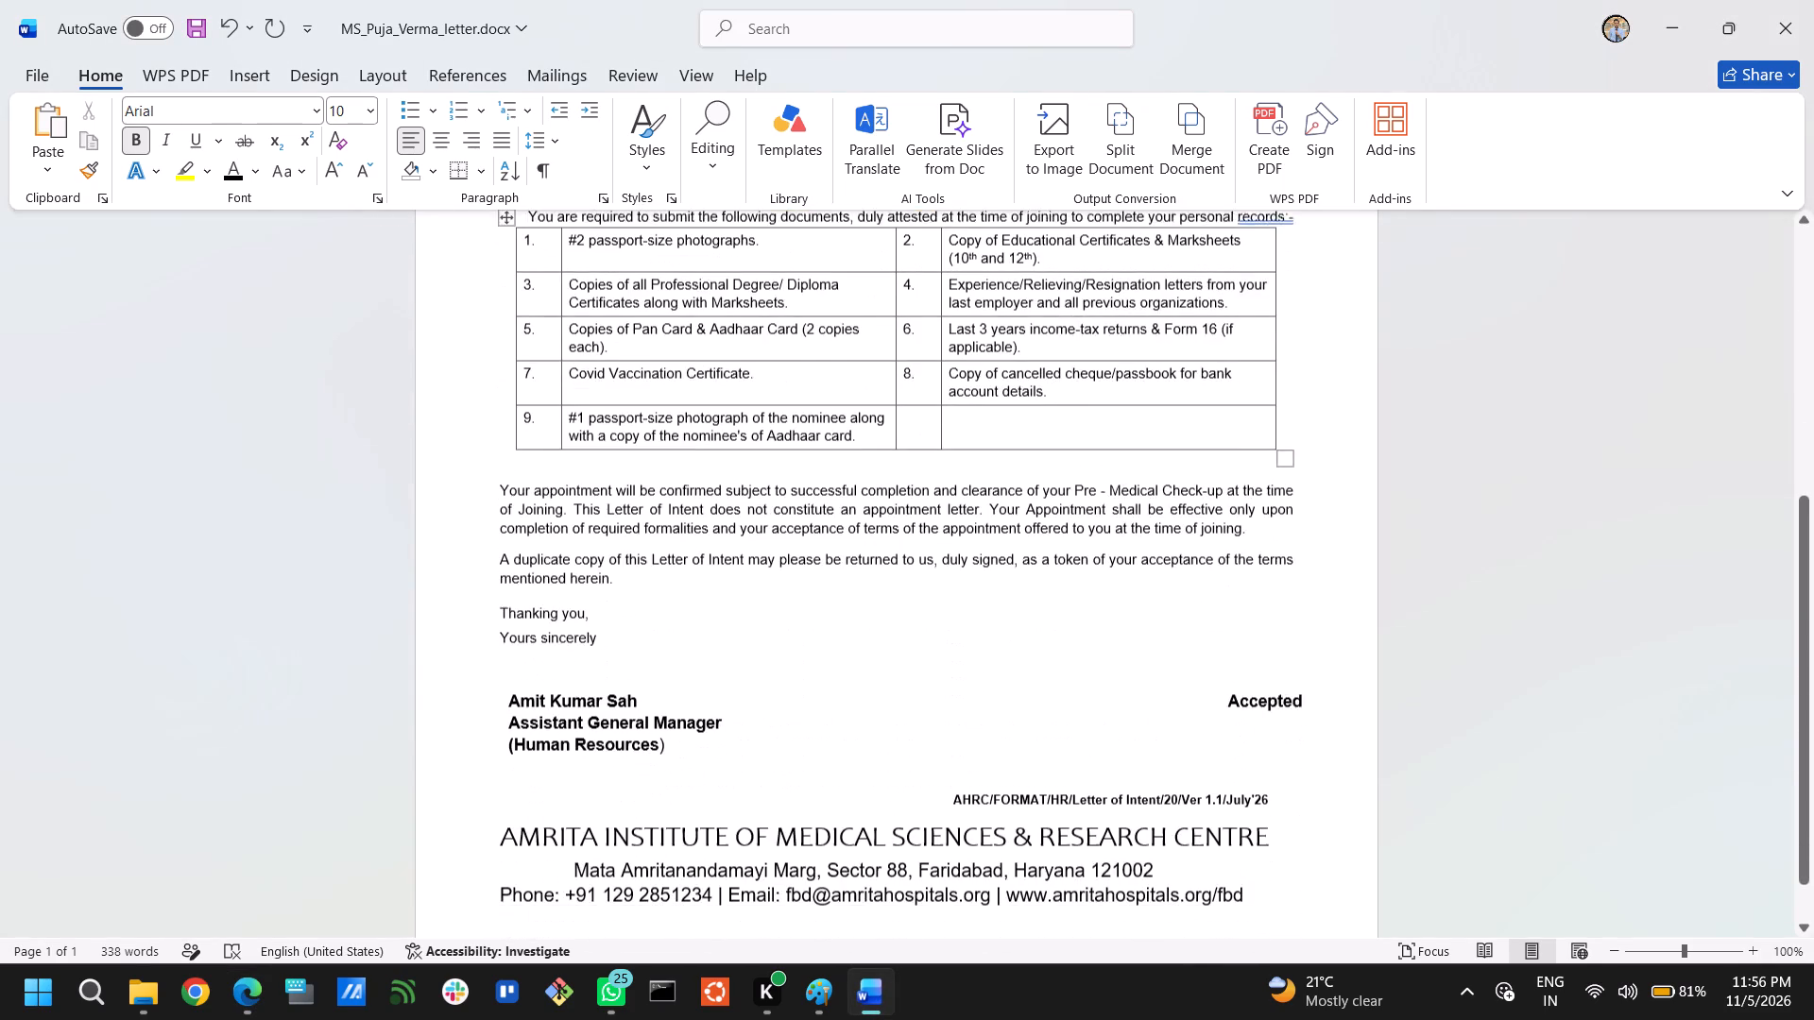
scroll(970, 652, "down", 2)
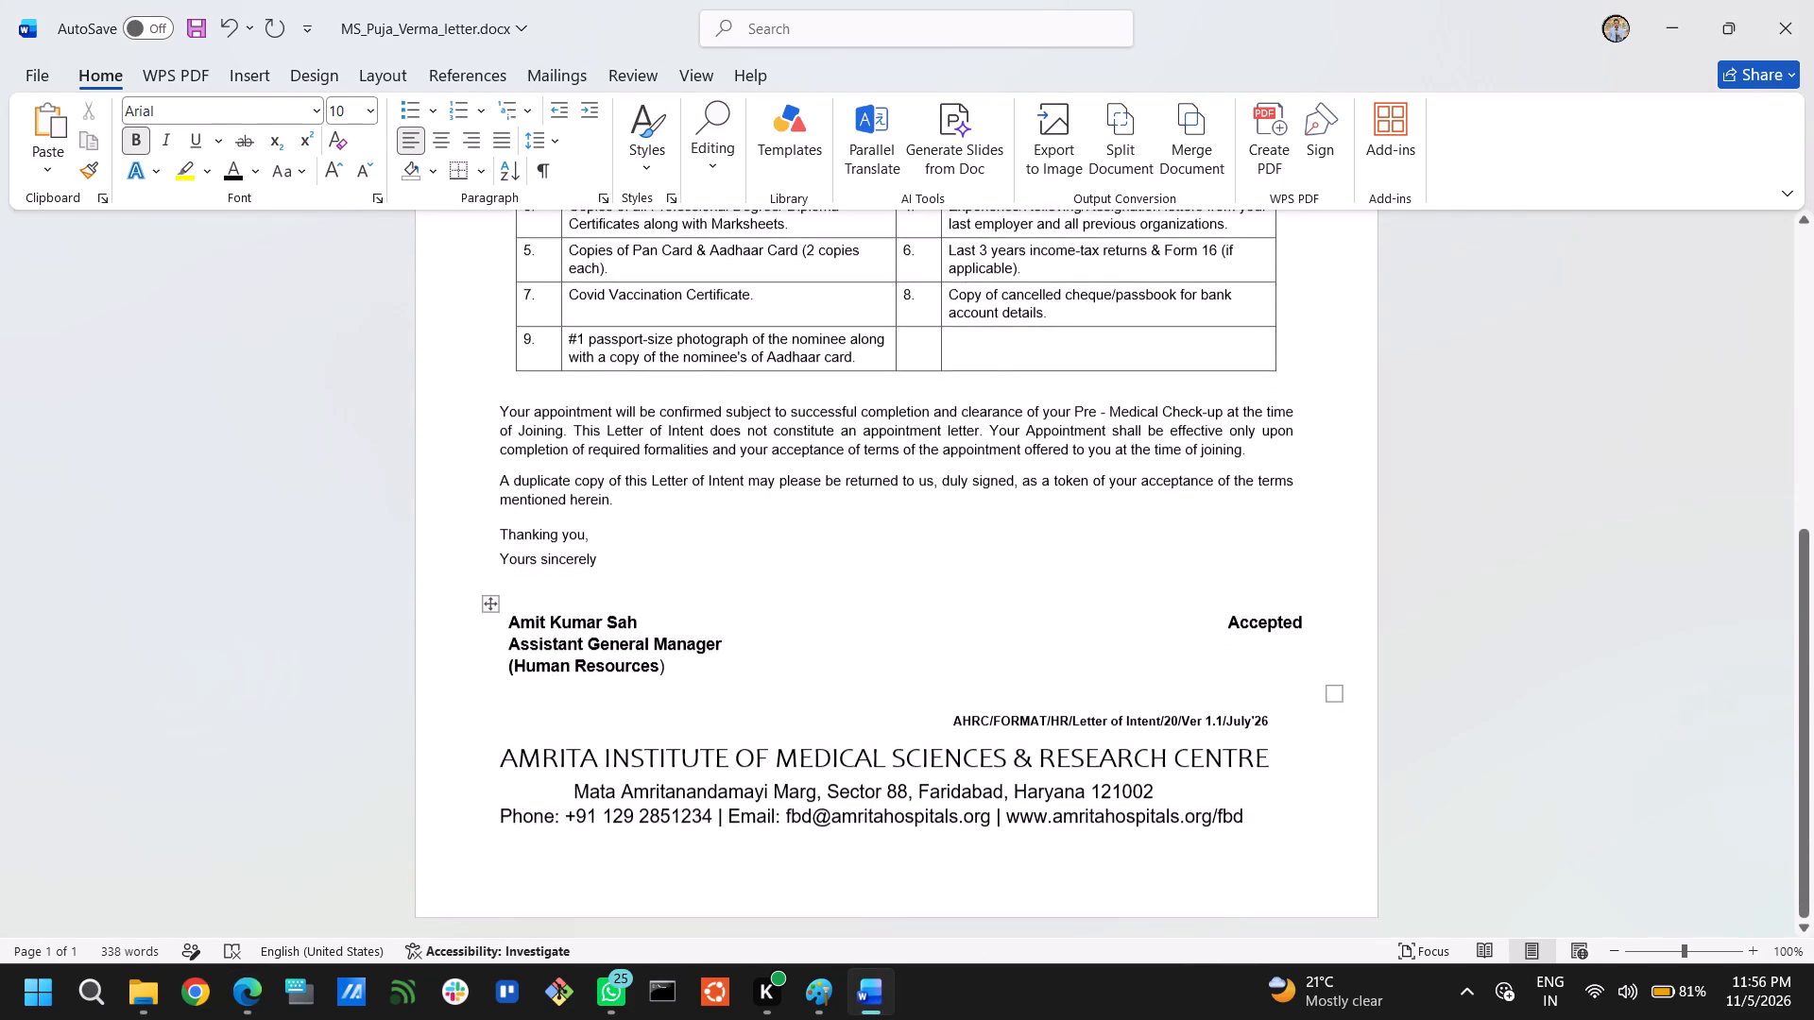
scroll(970, 652, "up", 3)
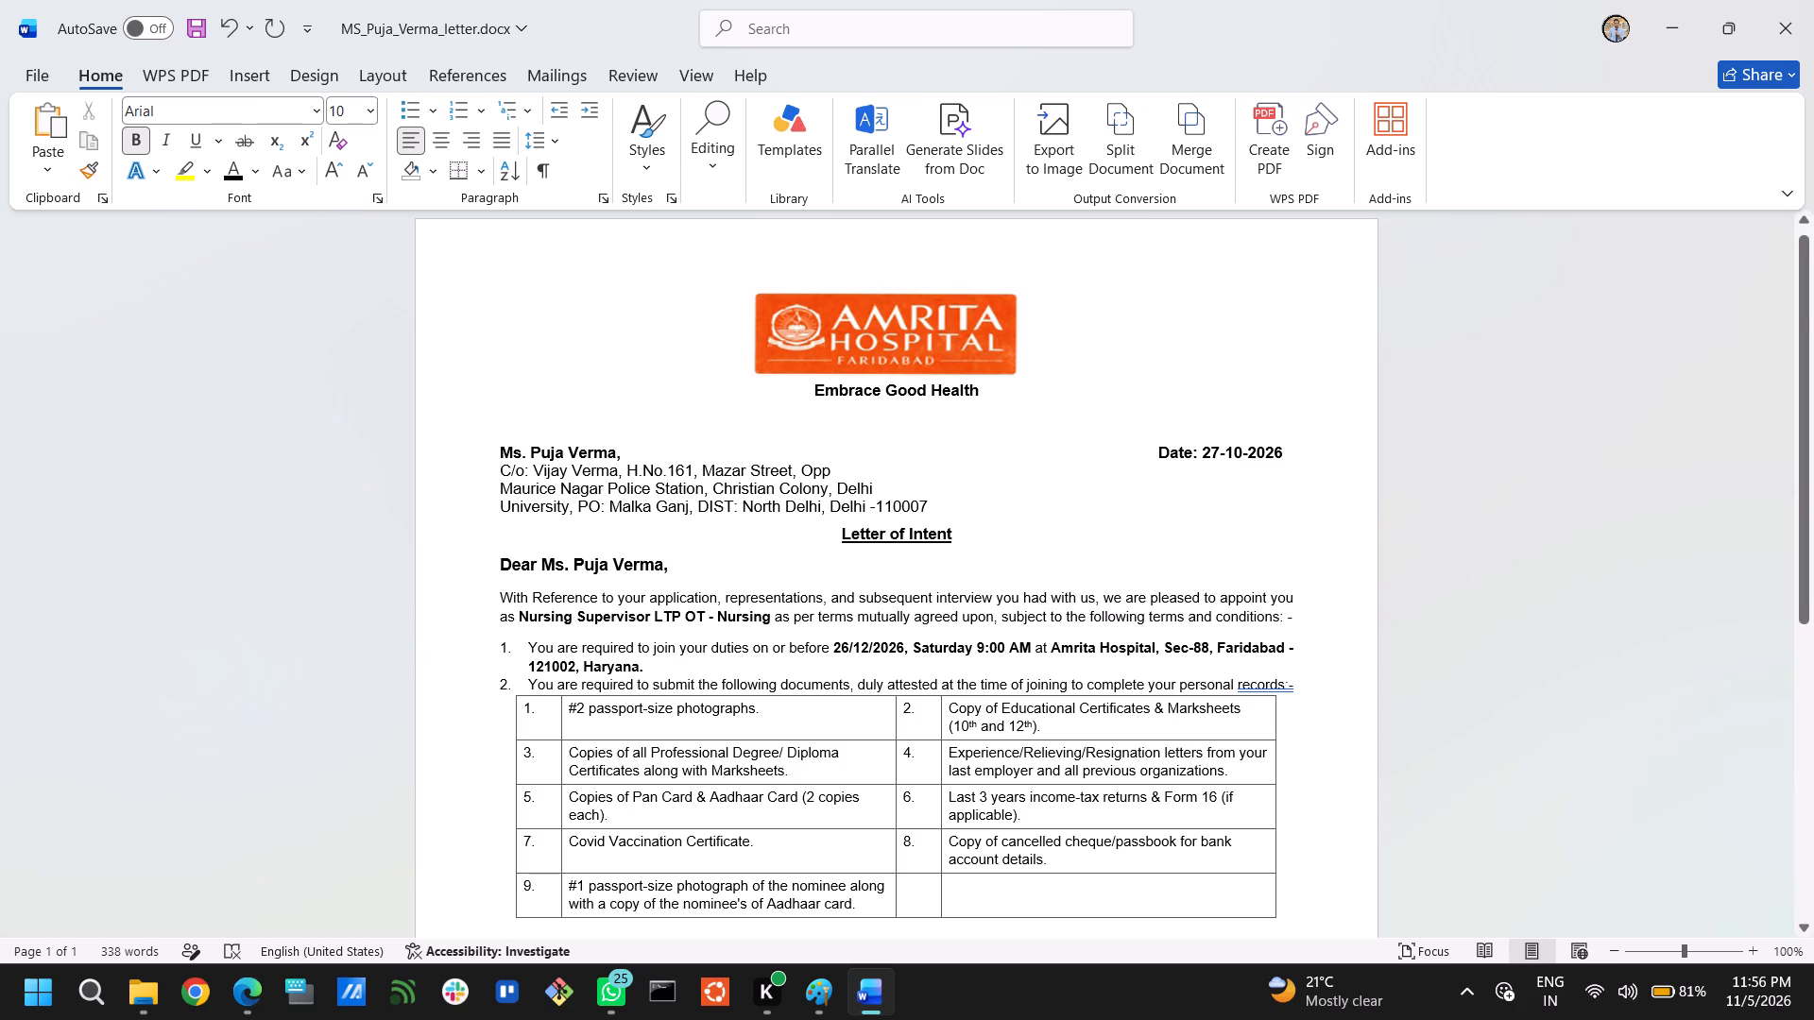
scroll(888, 563, "down", 2)
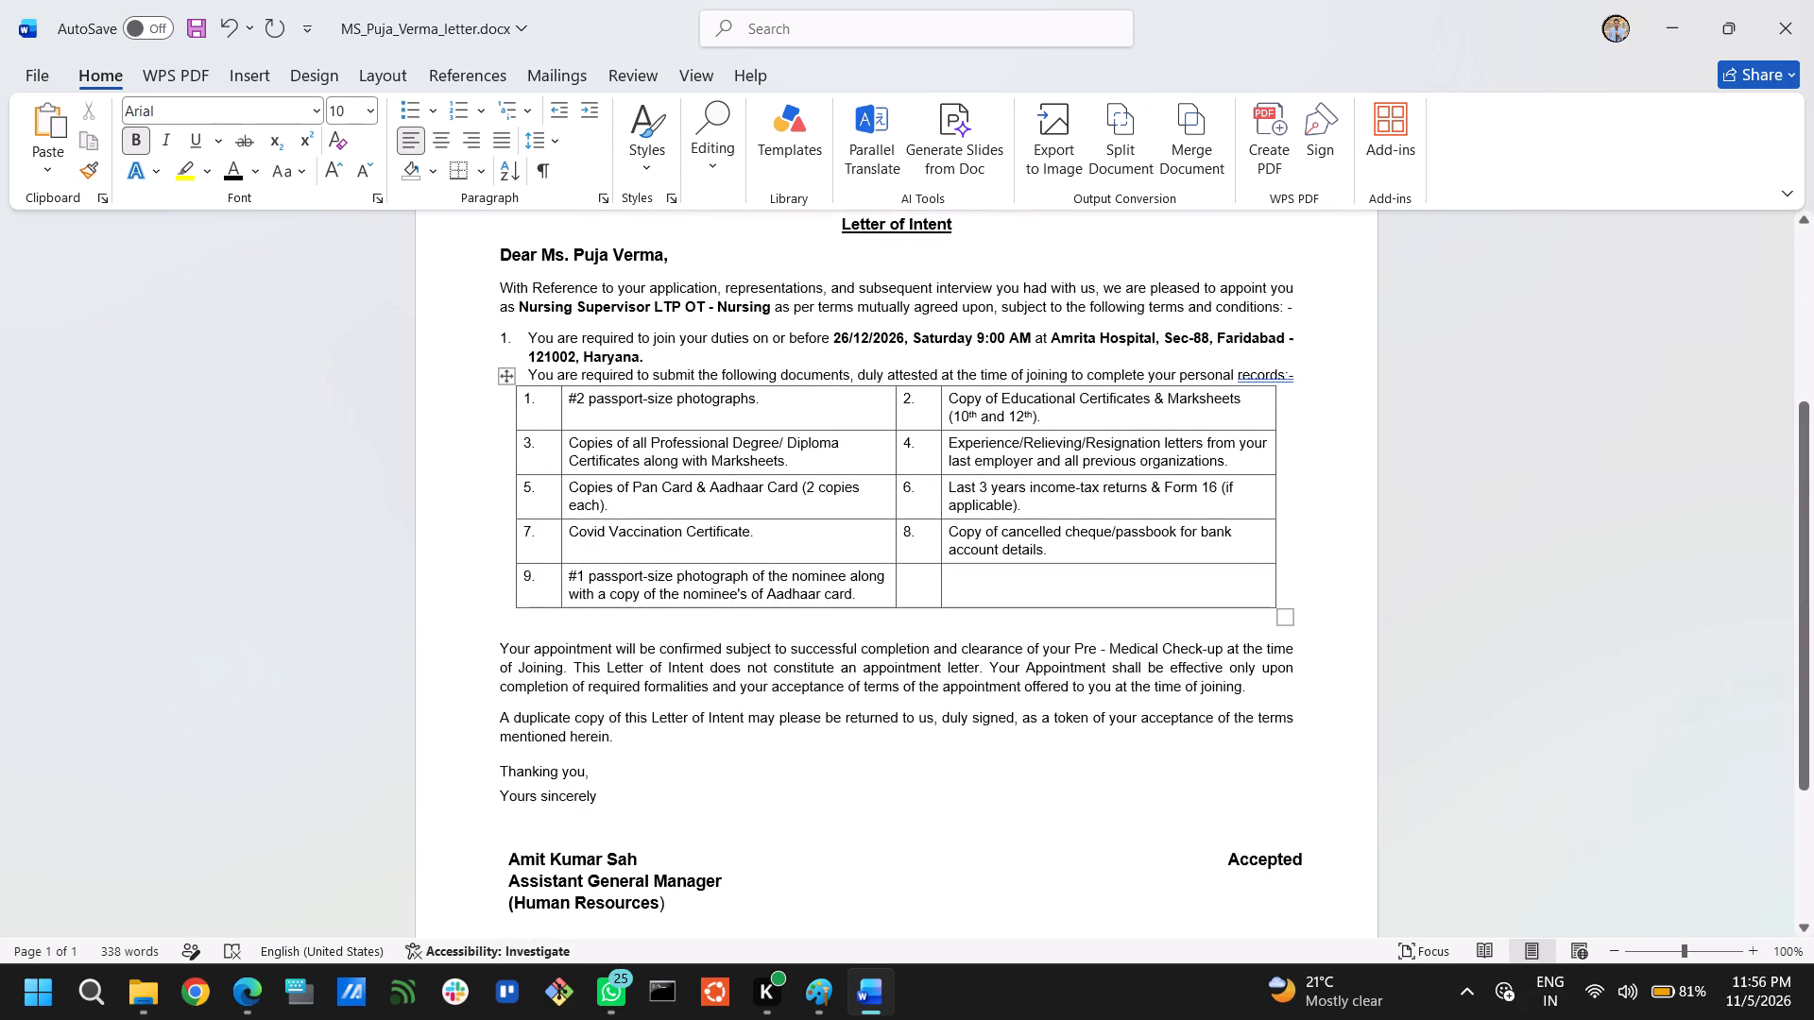
scroll(888, 563, "down", 1)
scroll(888, 563, "up", 1)
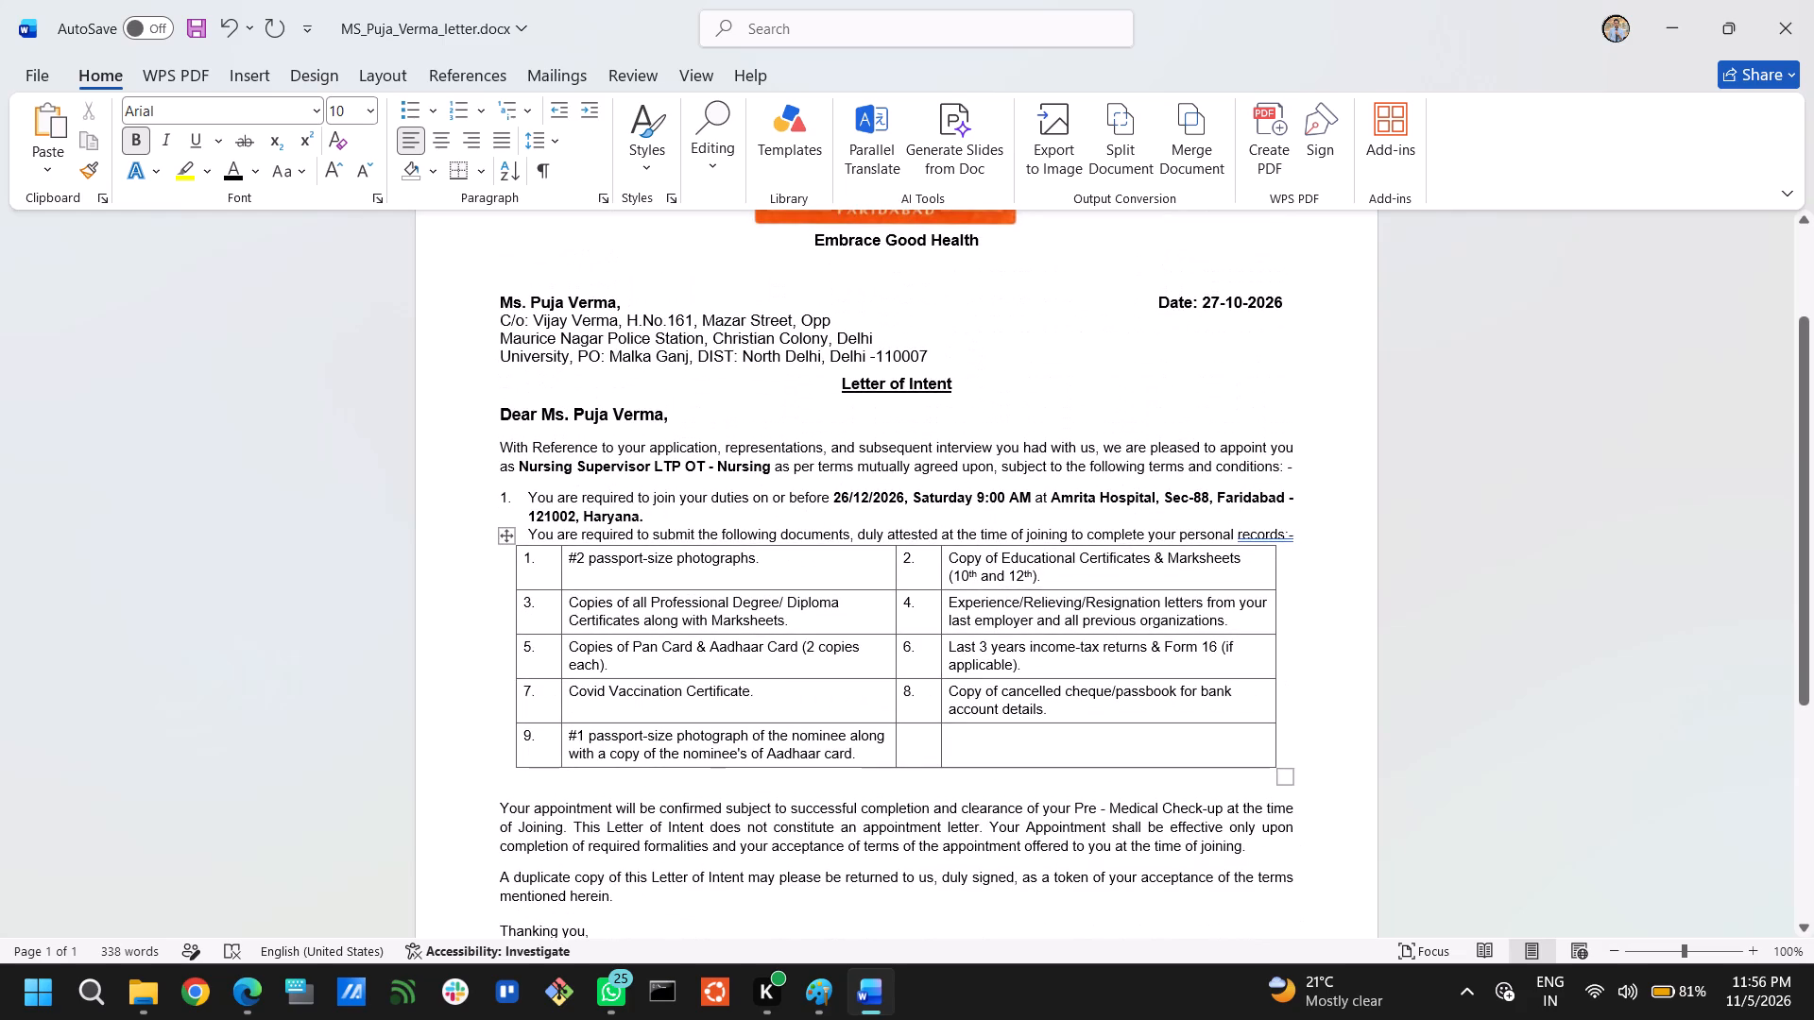
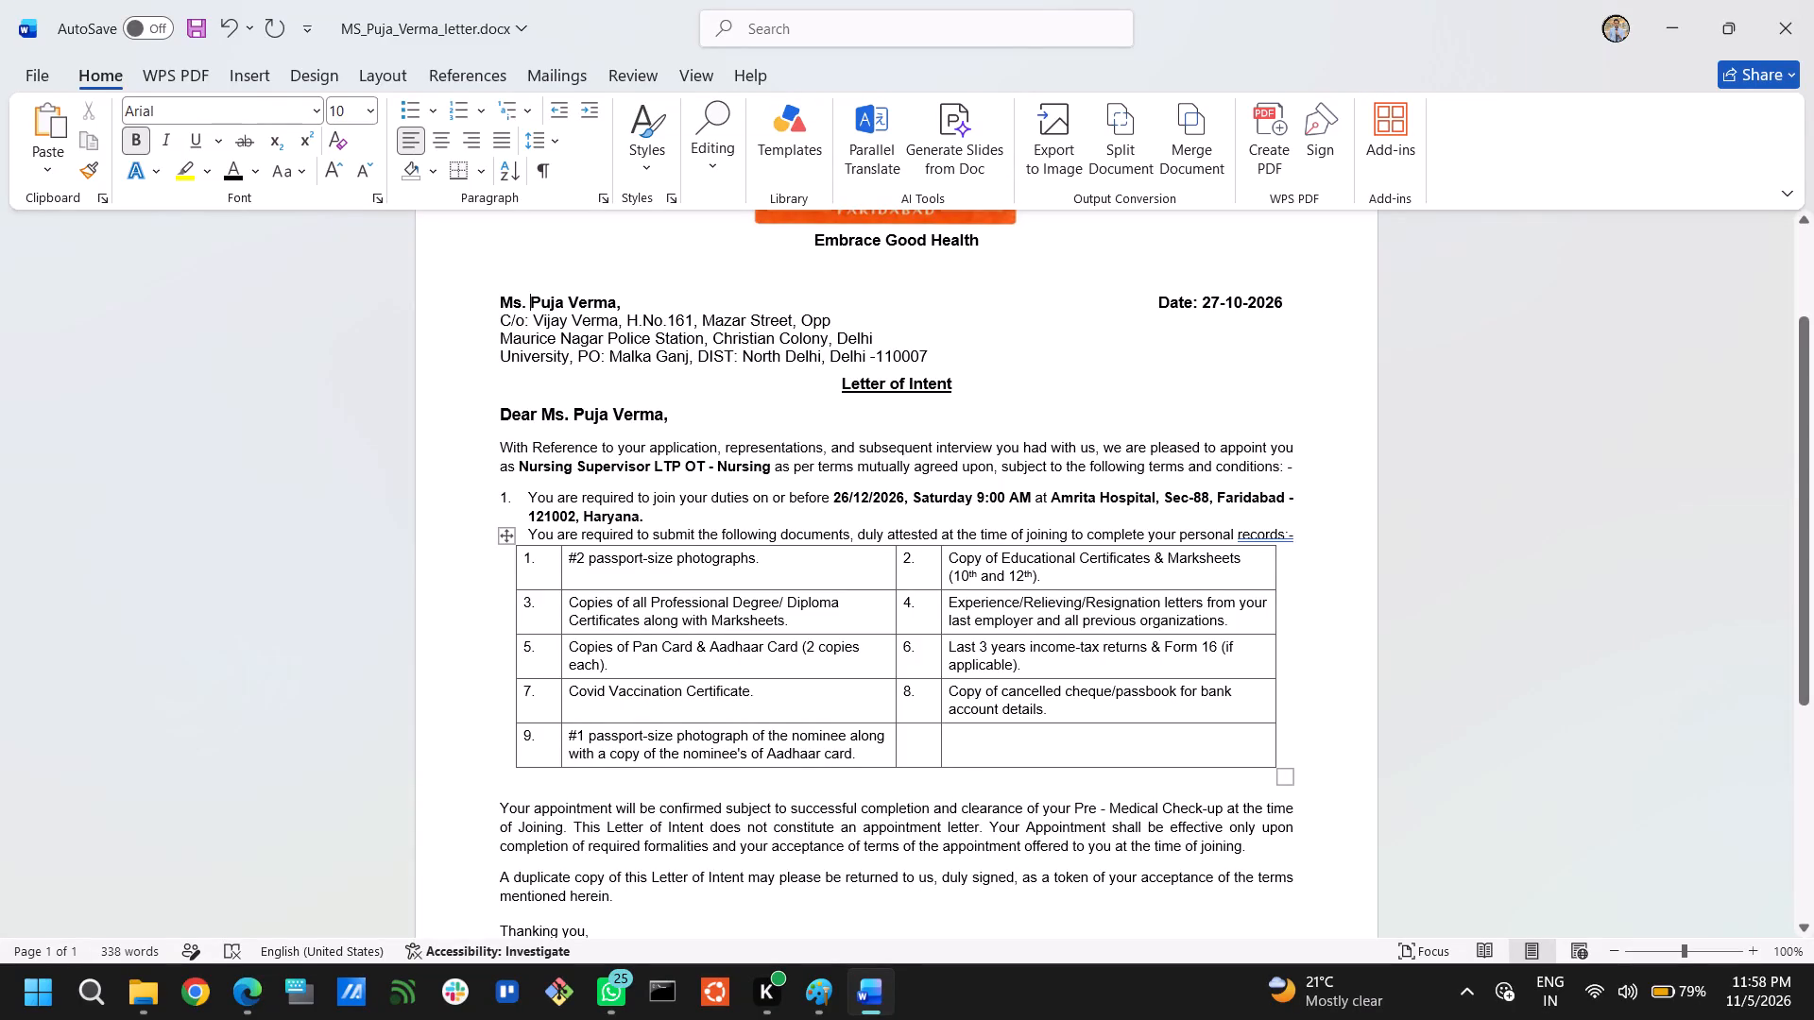
Compare the Word letter's layout, numbered terms, documents table and closing with the reference letter PDF in Edge, and return to Word.
scroll(808, 644, "down", 1)
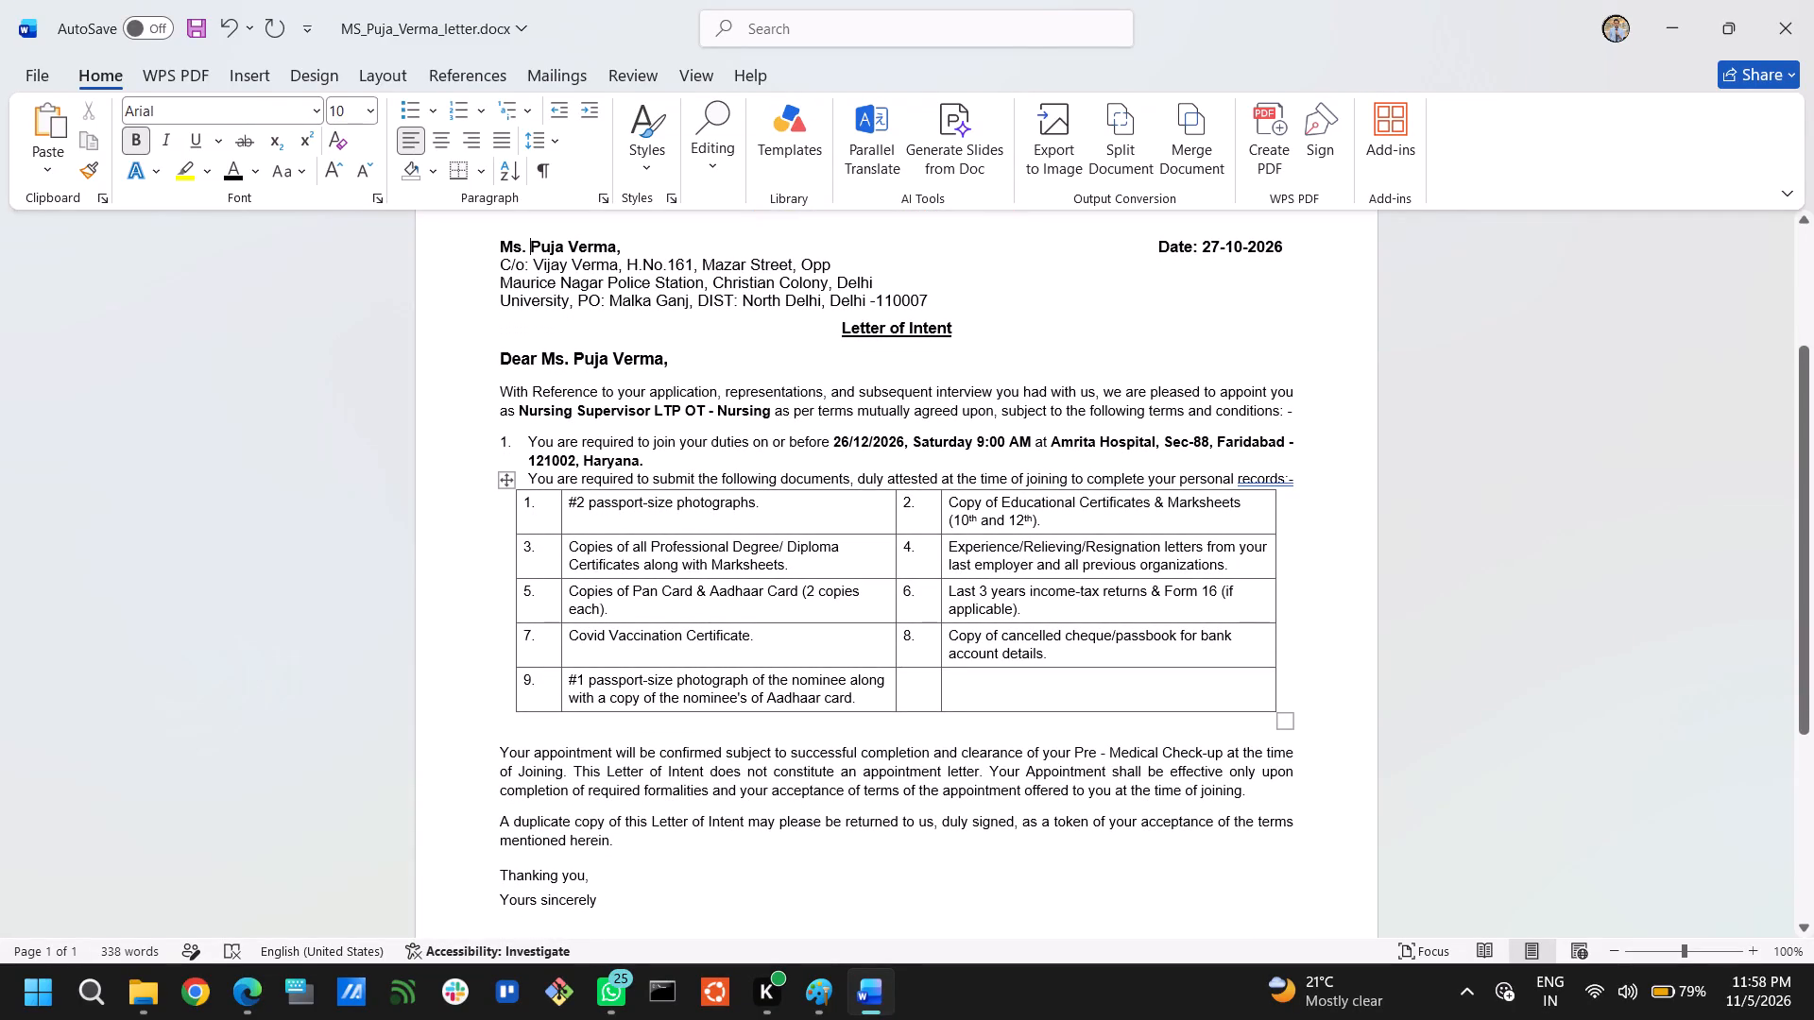
left_click(242, 990)
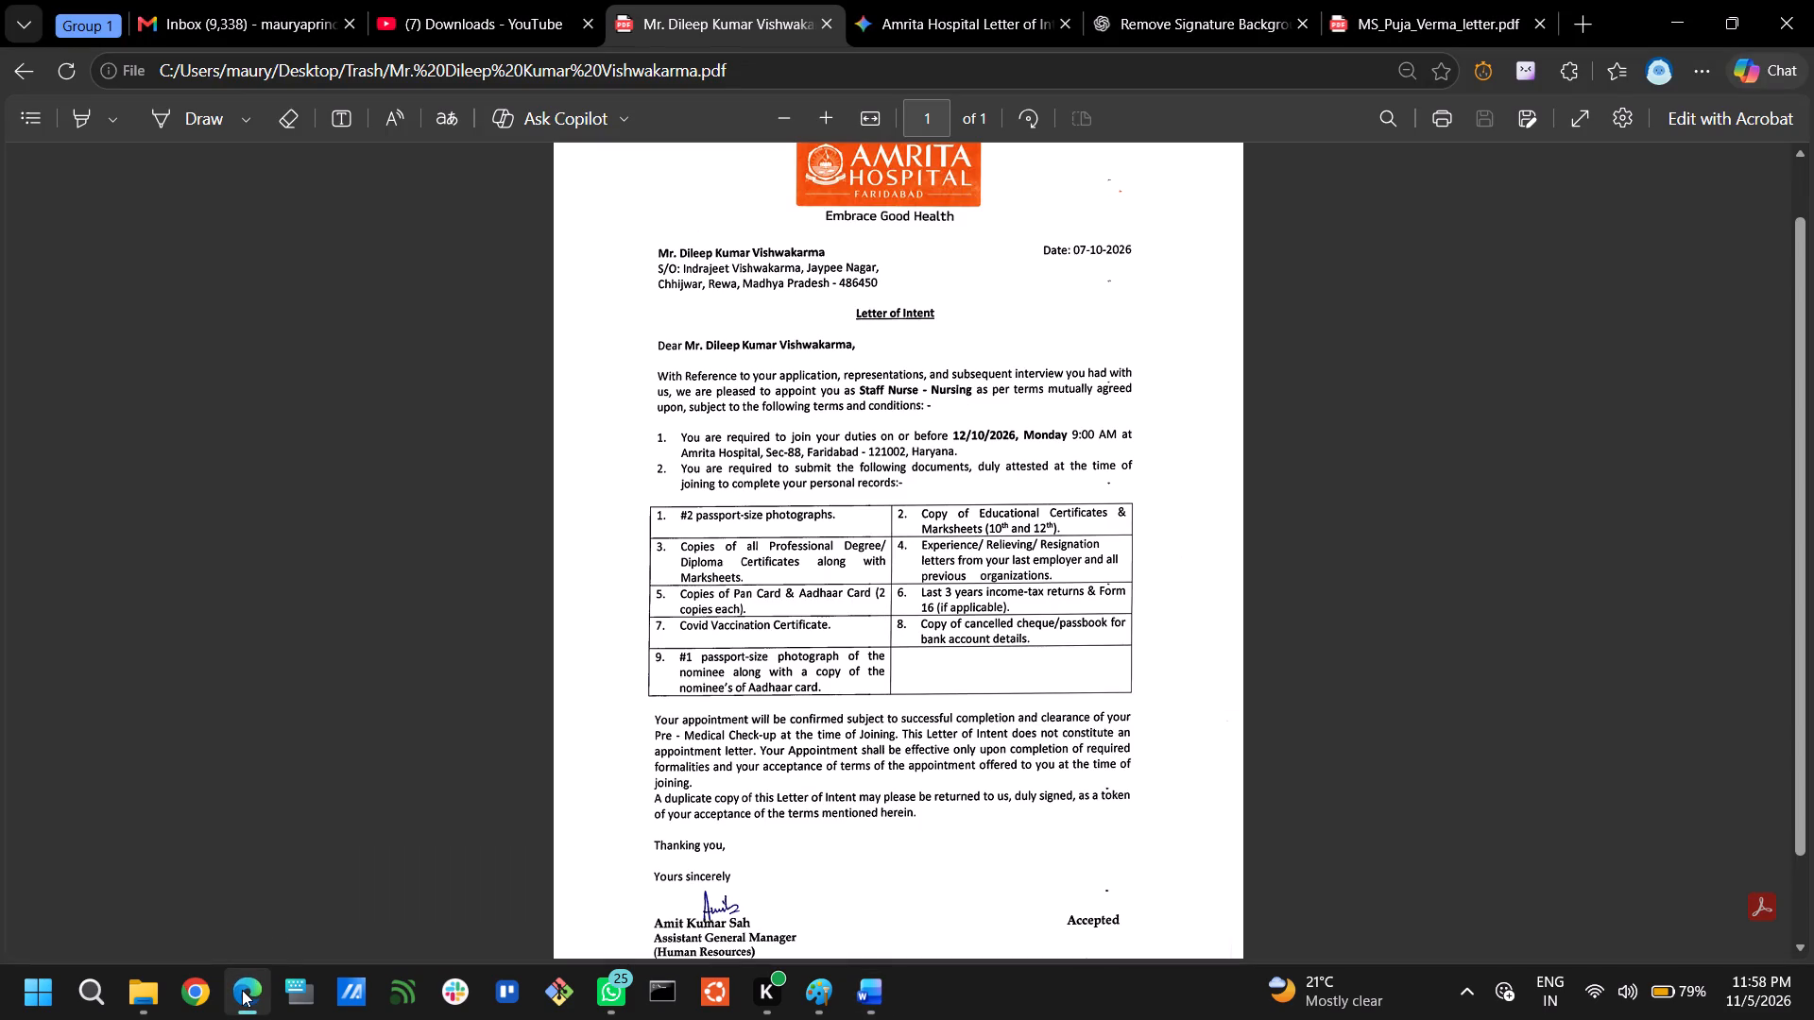
left_click(860, 1004)
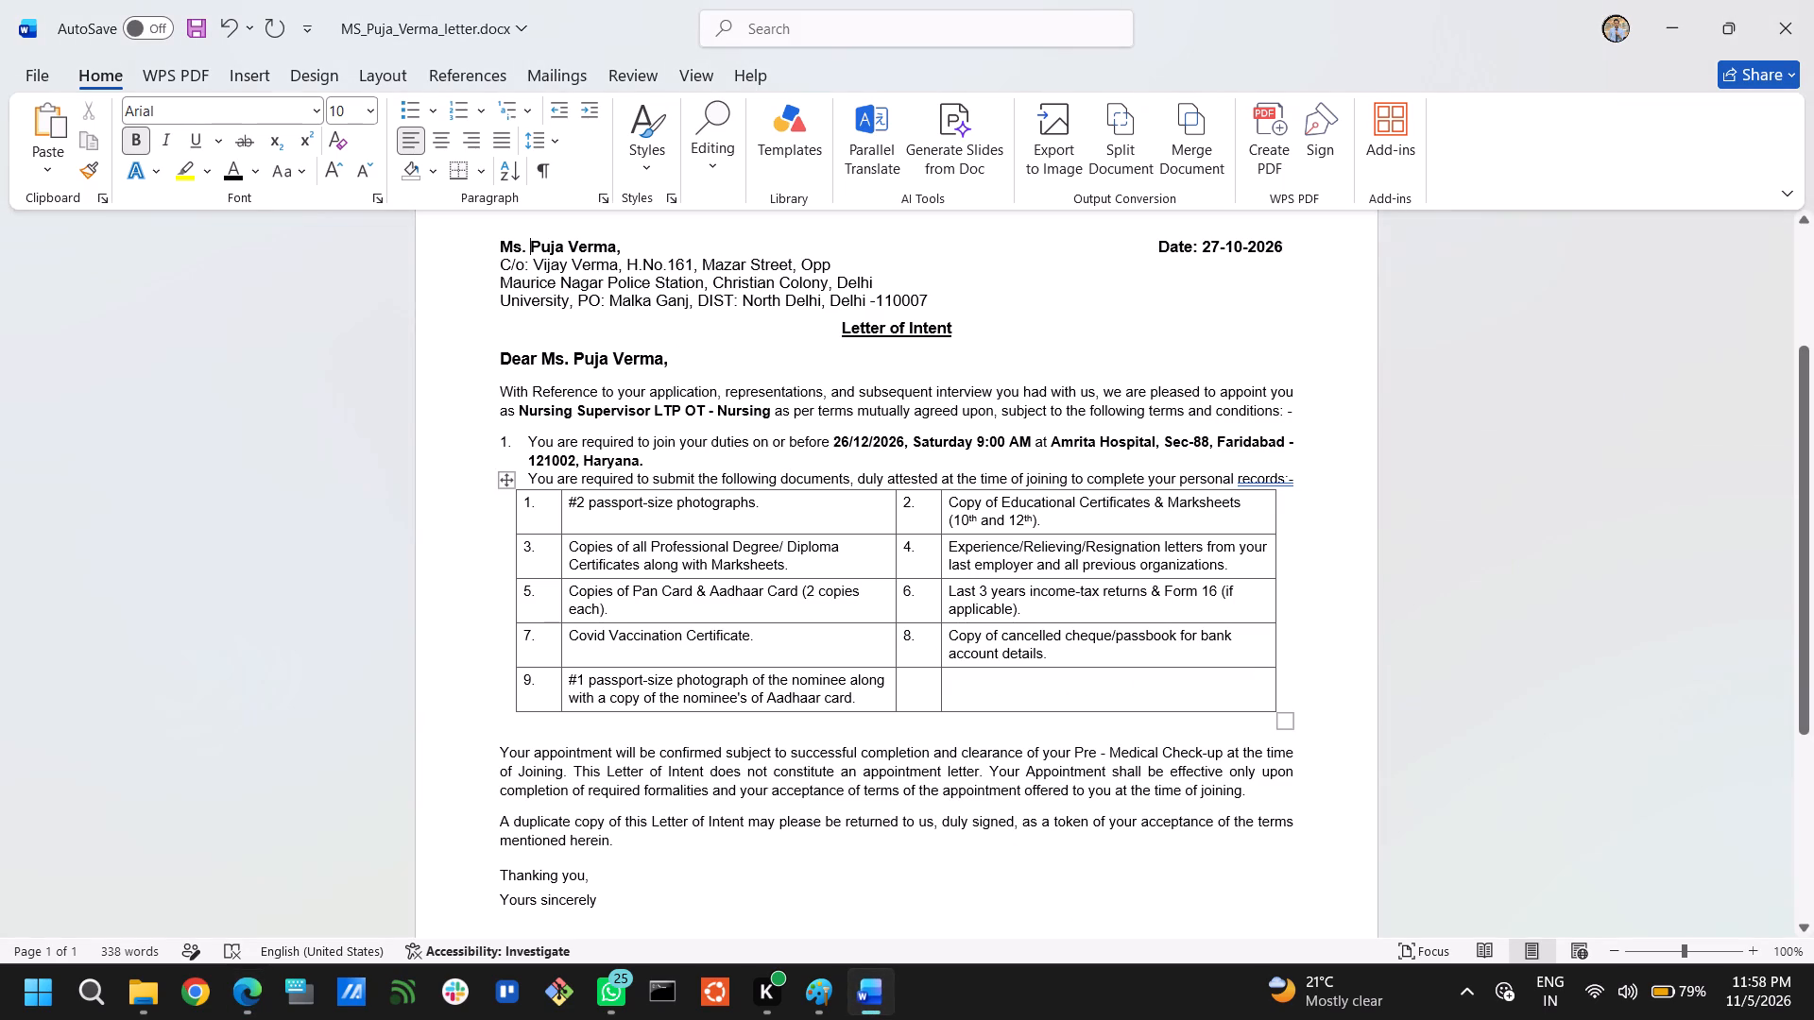
scroll(1006, 530, "down", 2)
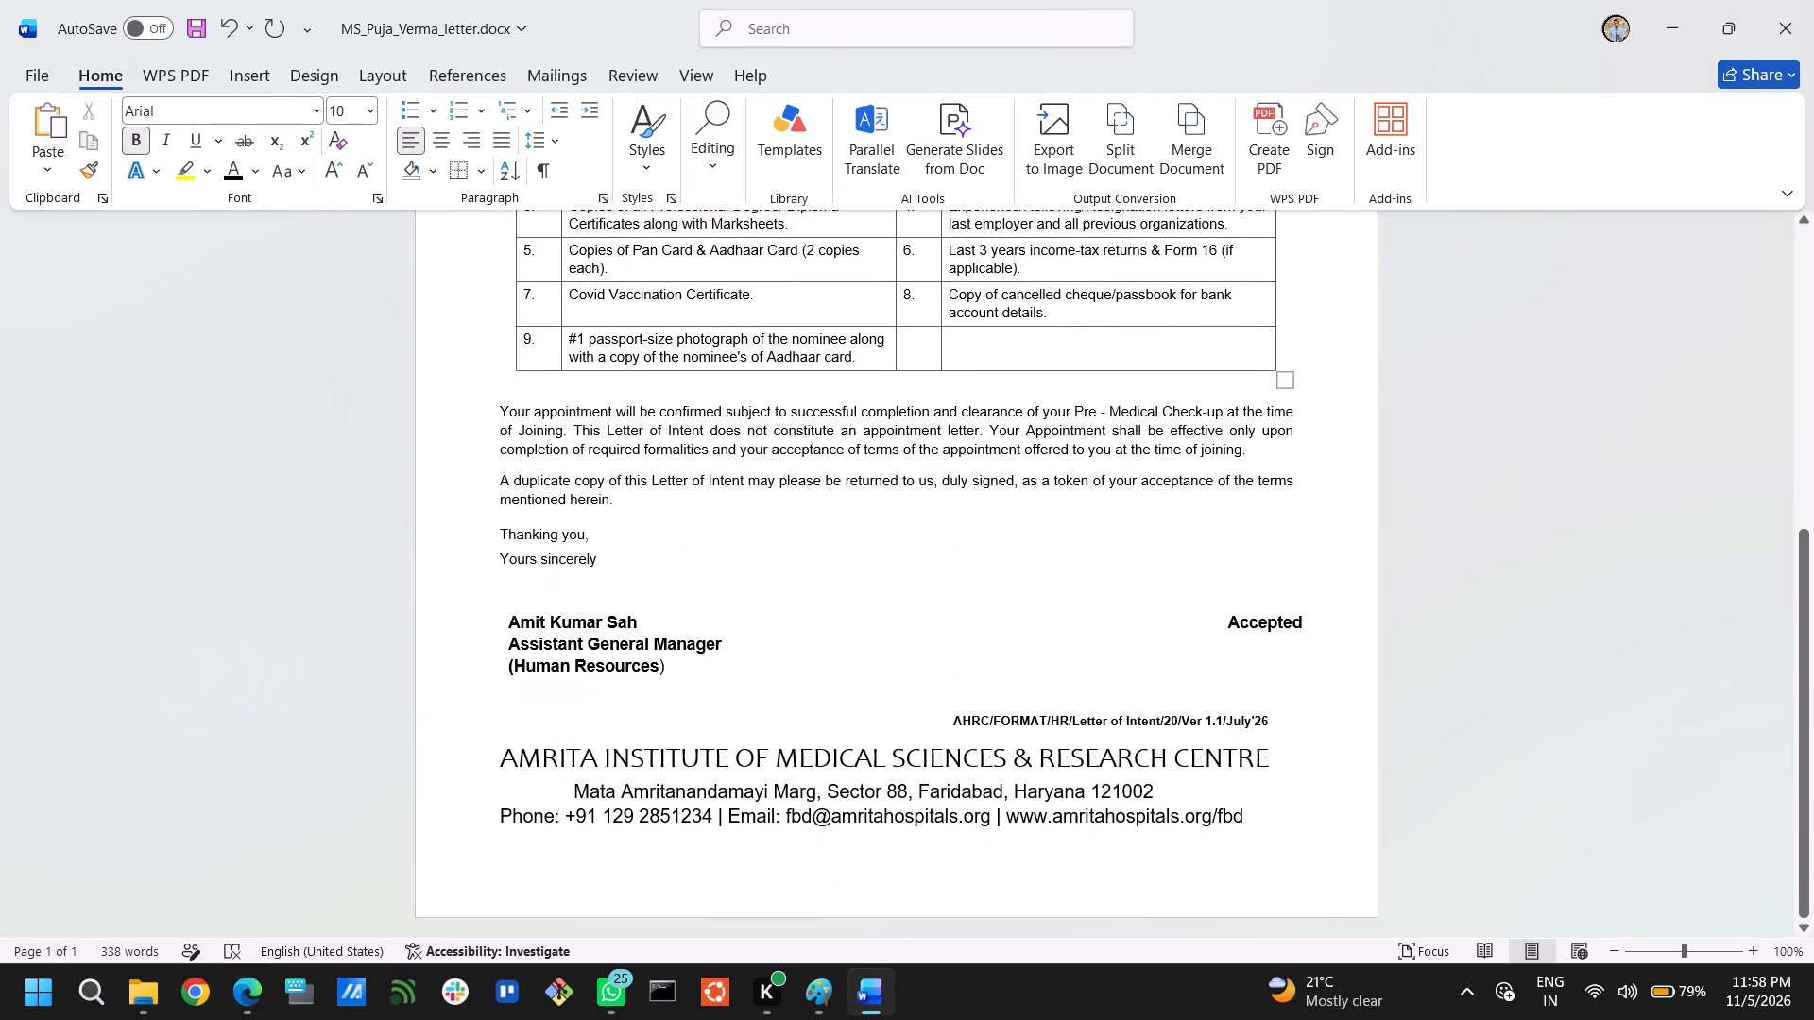
scroll(1006, 530, "up", 2)
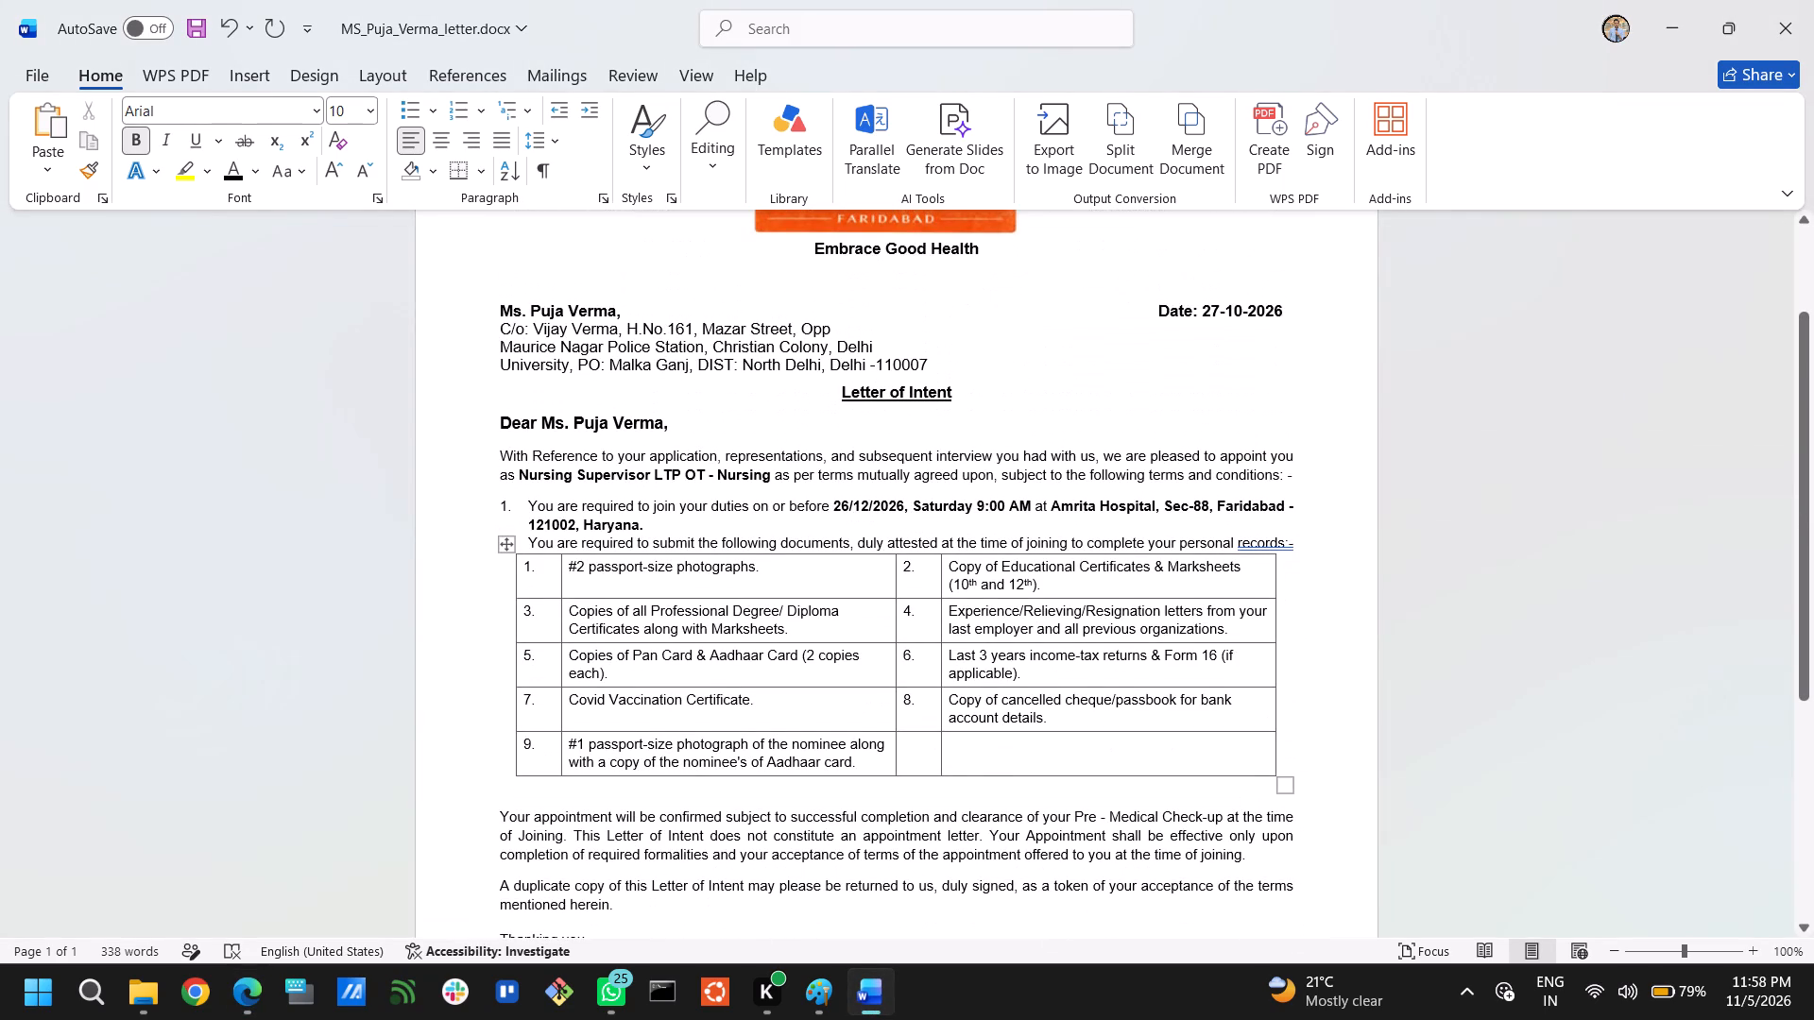
left_click(246, 1009)
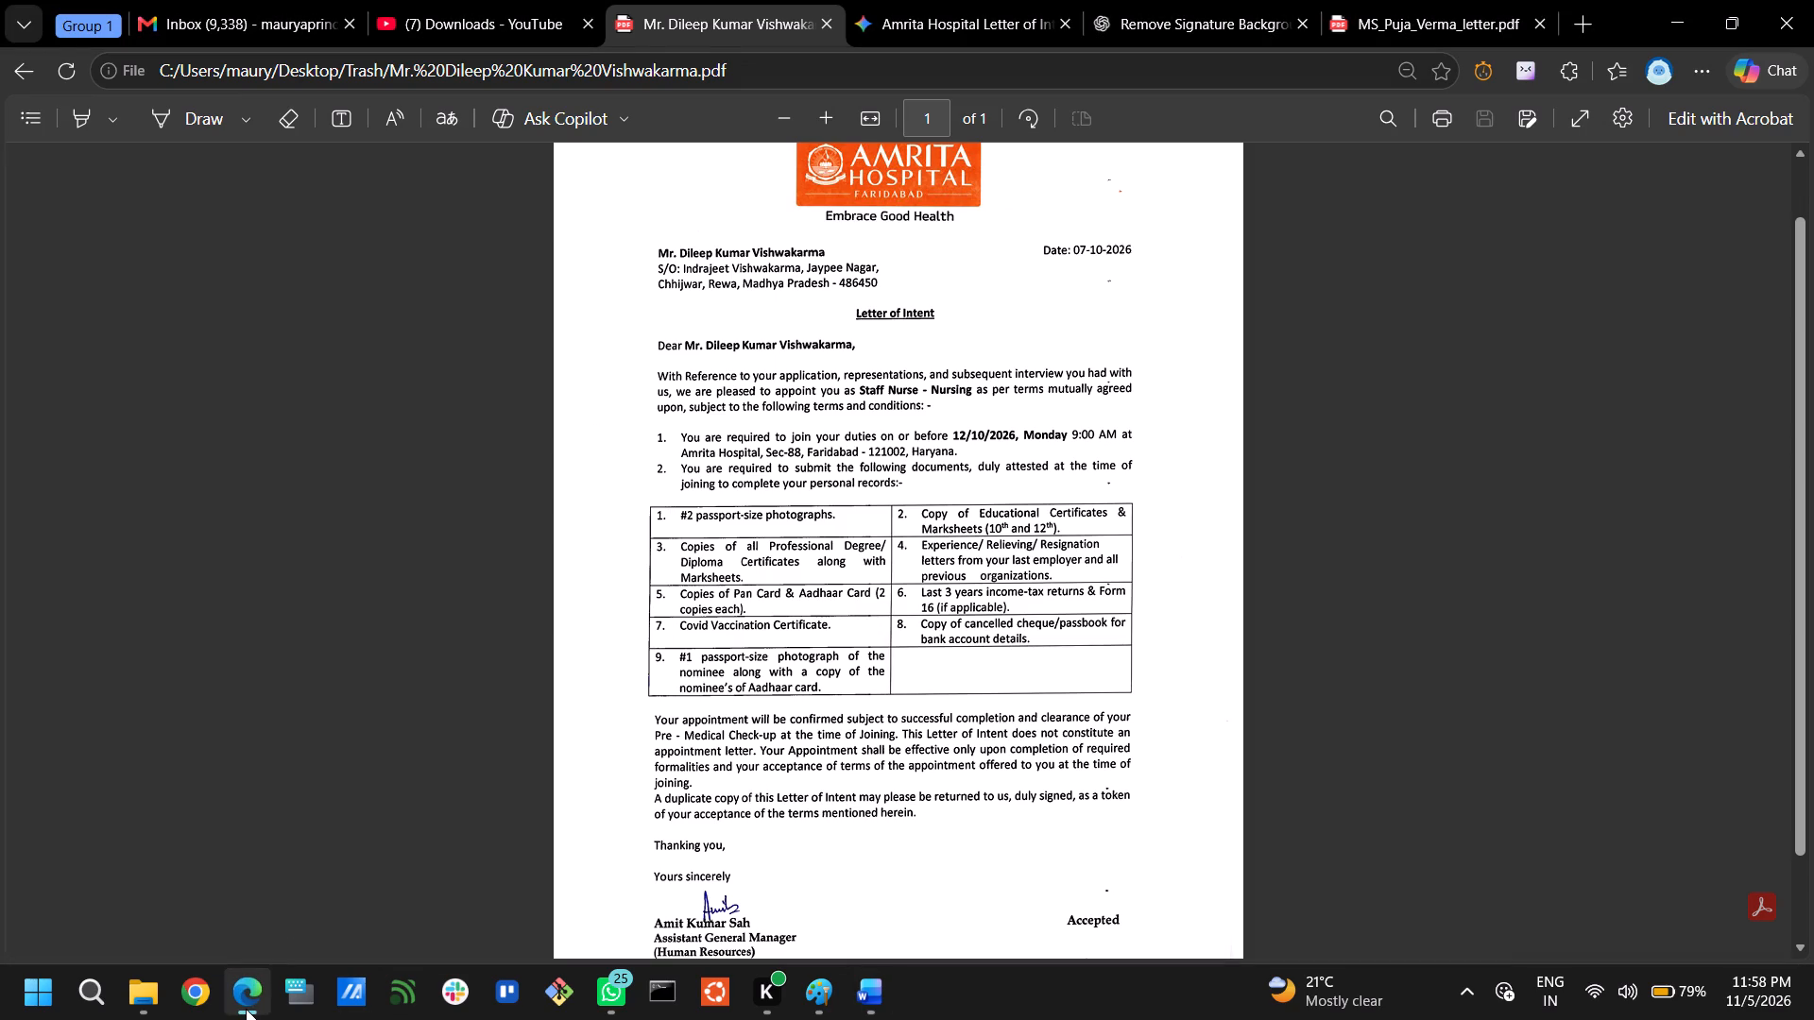
left_click(877, 1009)
scroll(996, 567, "down", 4, "ctrl")
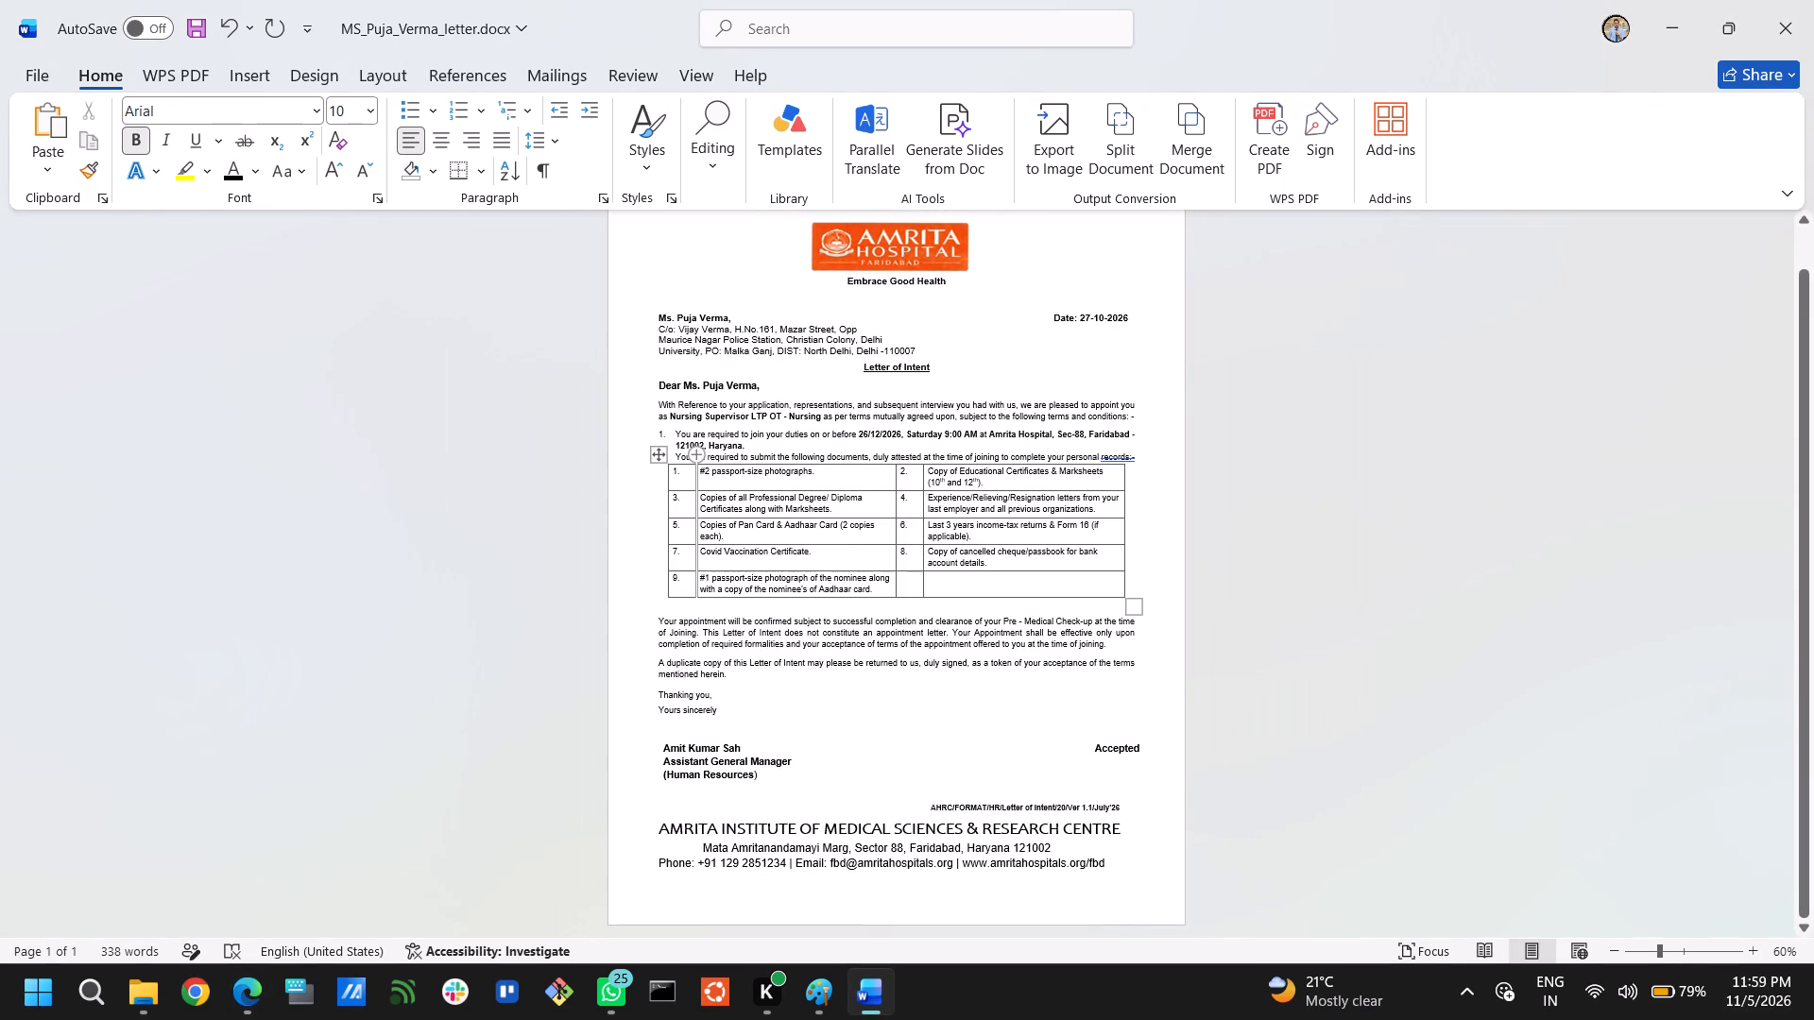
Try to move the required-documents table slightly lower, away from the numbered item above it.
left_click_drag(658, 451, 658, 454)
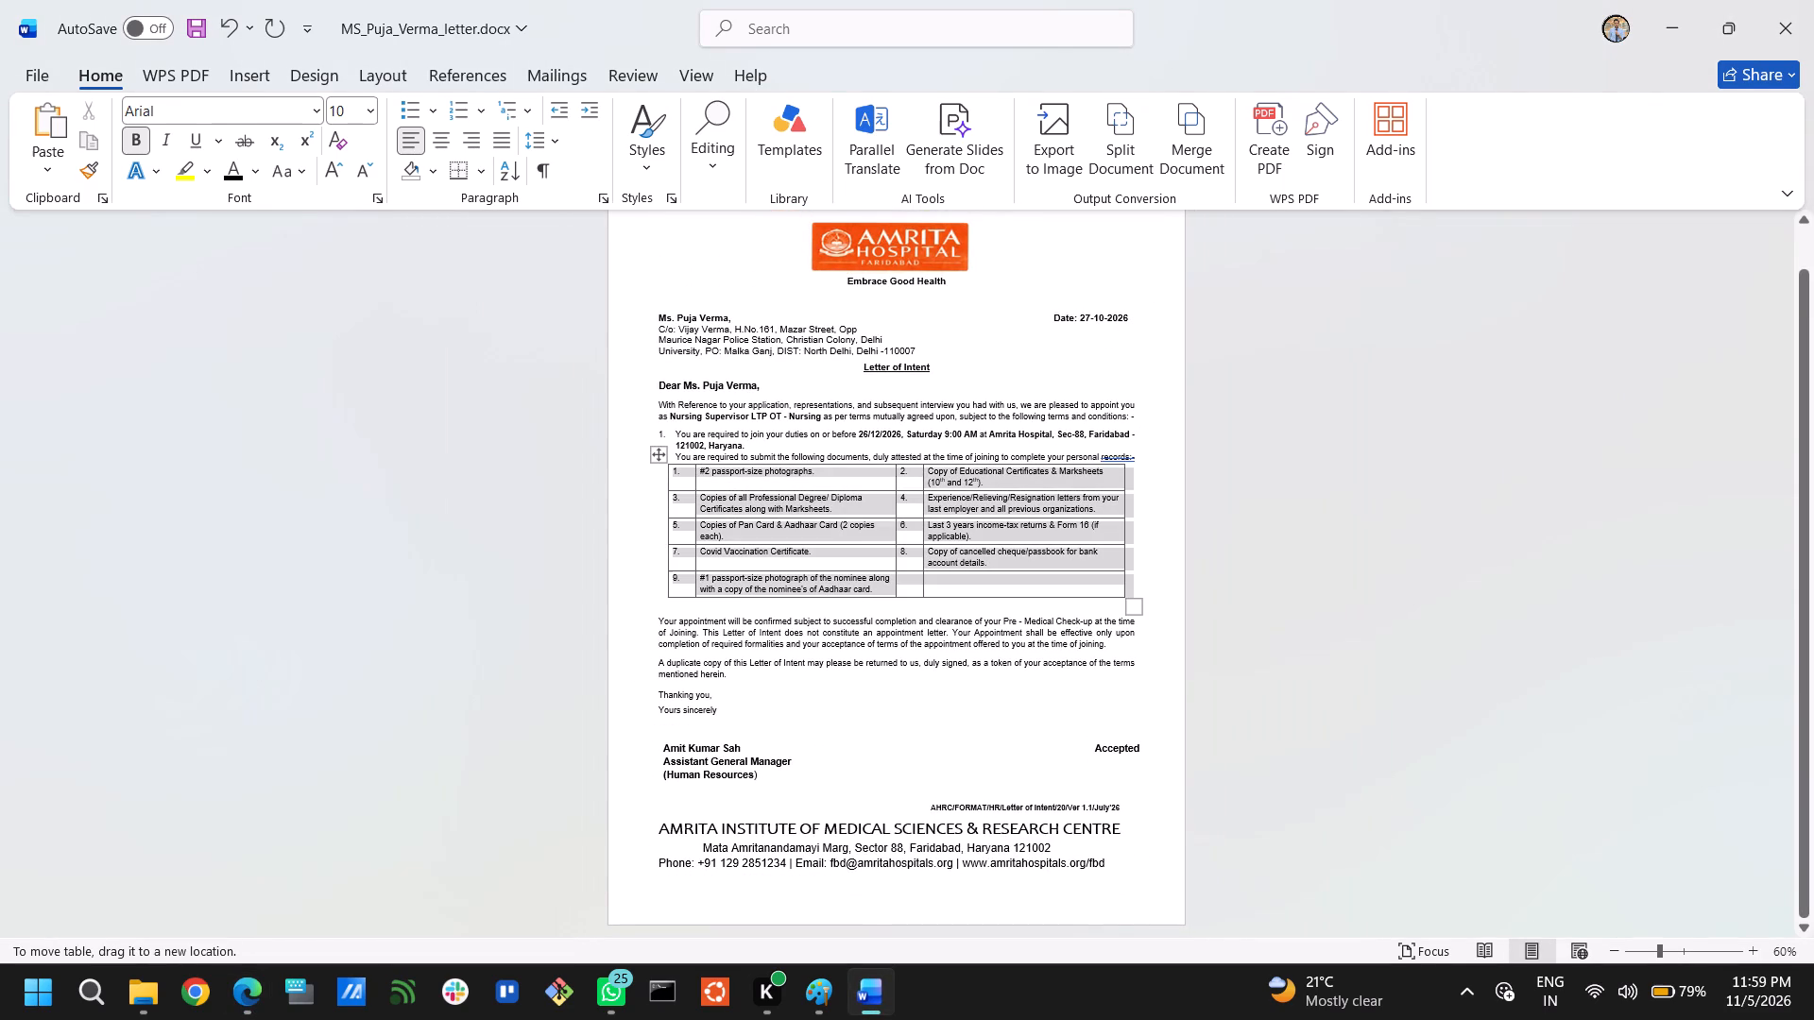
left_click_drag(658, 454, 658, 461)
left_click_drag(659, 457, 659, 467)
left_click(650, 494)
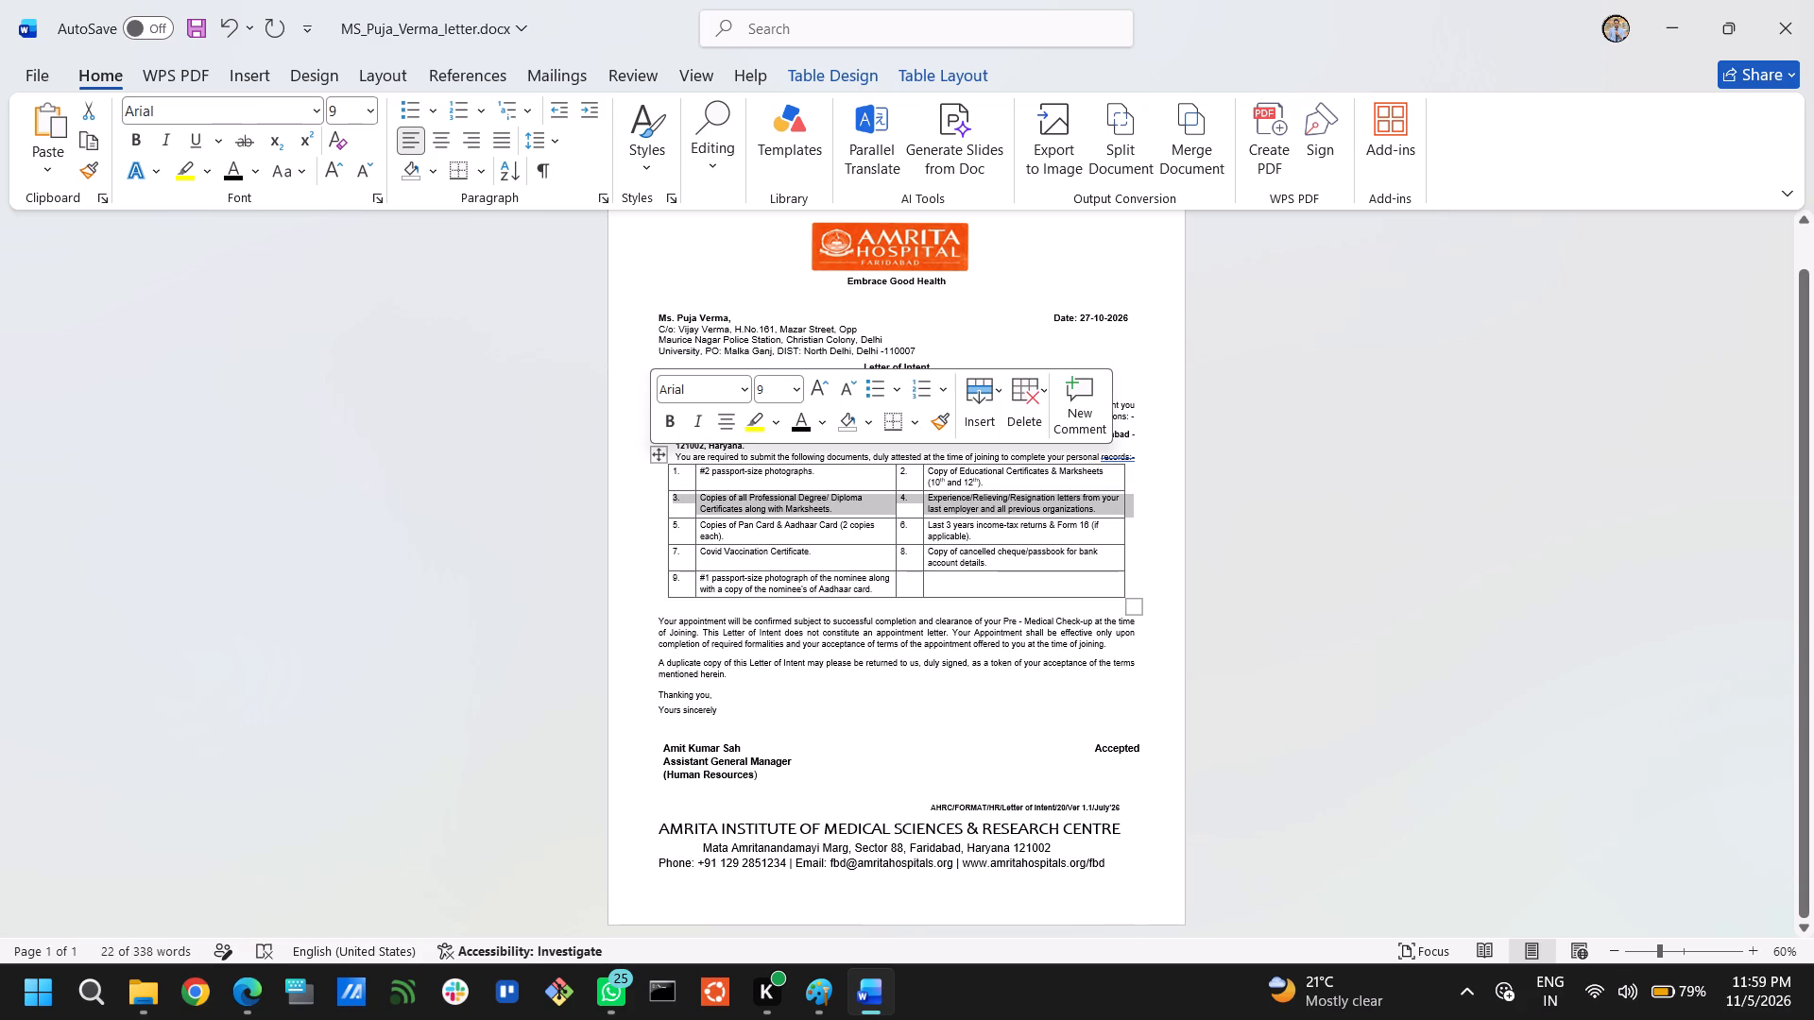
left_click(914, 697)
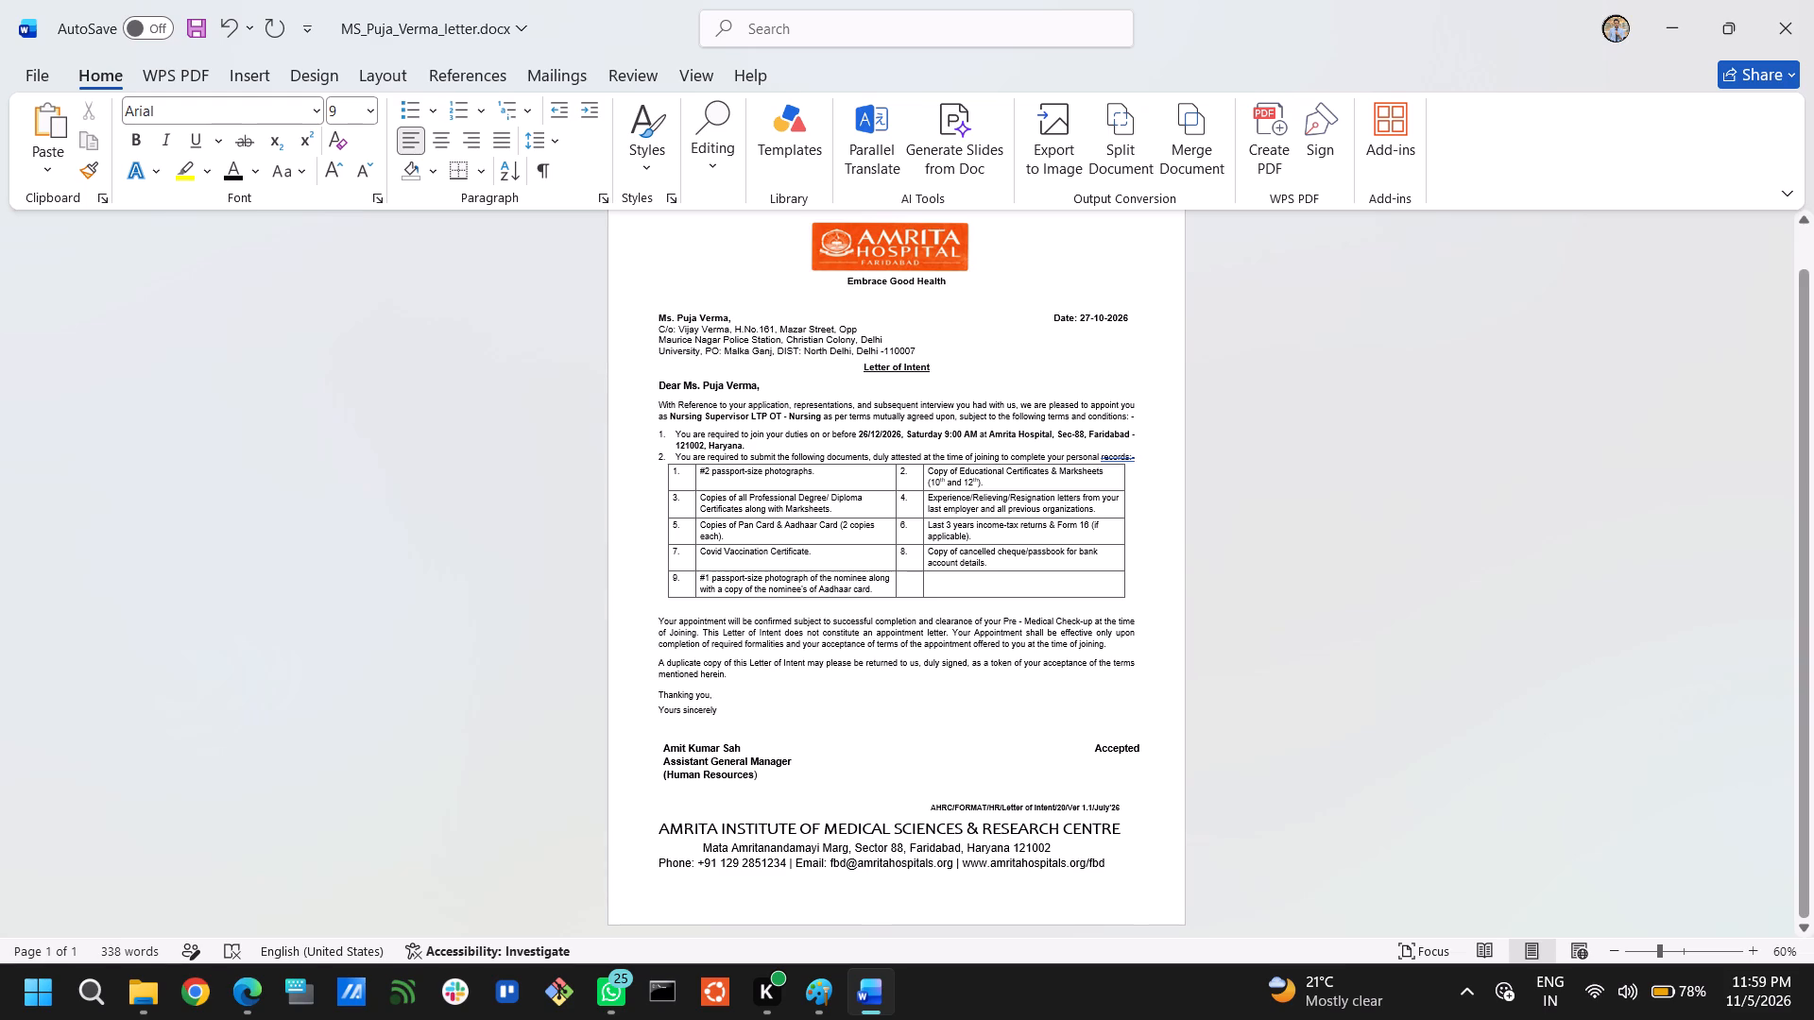
Save the letter as a new Word document in Downloads, adding 2 to the end of the existing file name.
scroll(693, 754, "up", 3, "ctrl")
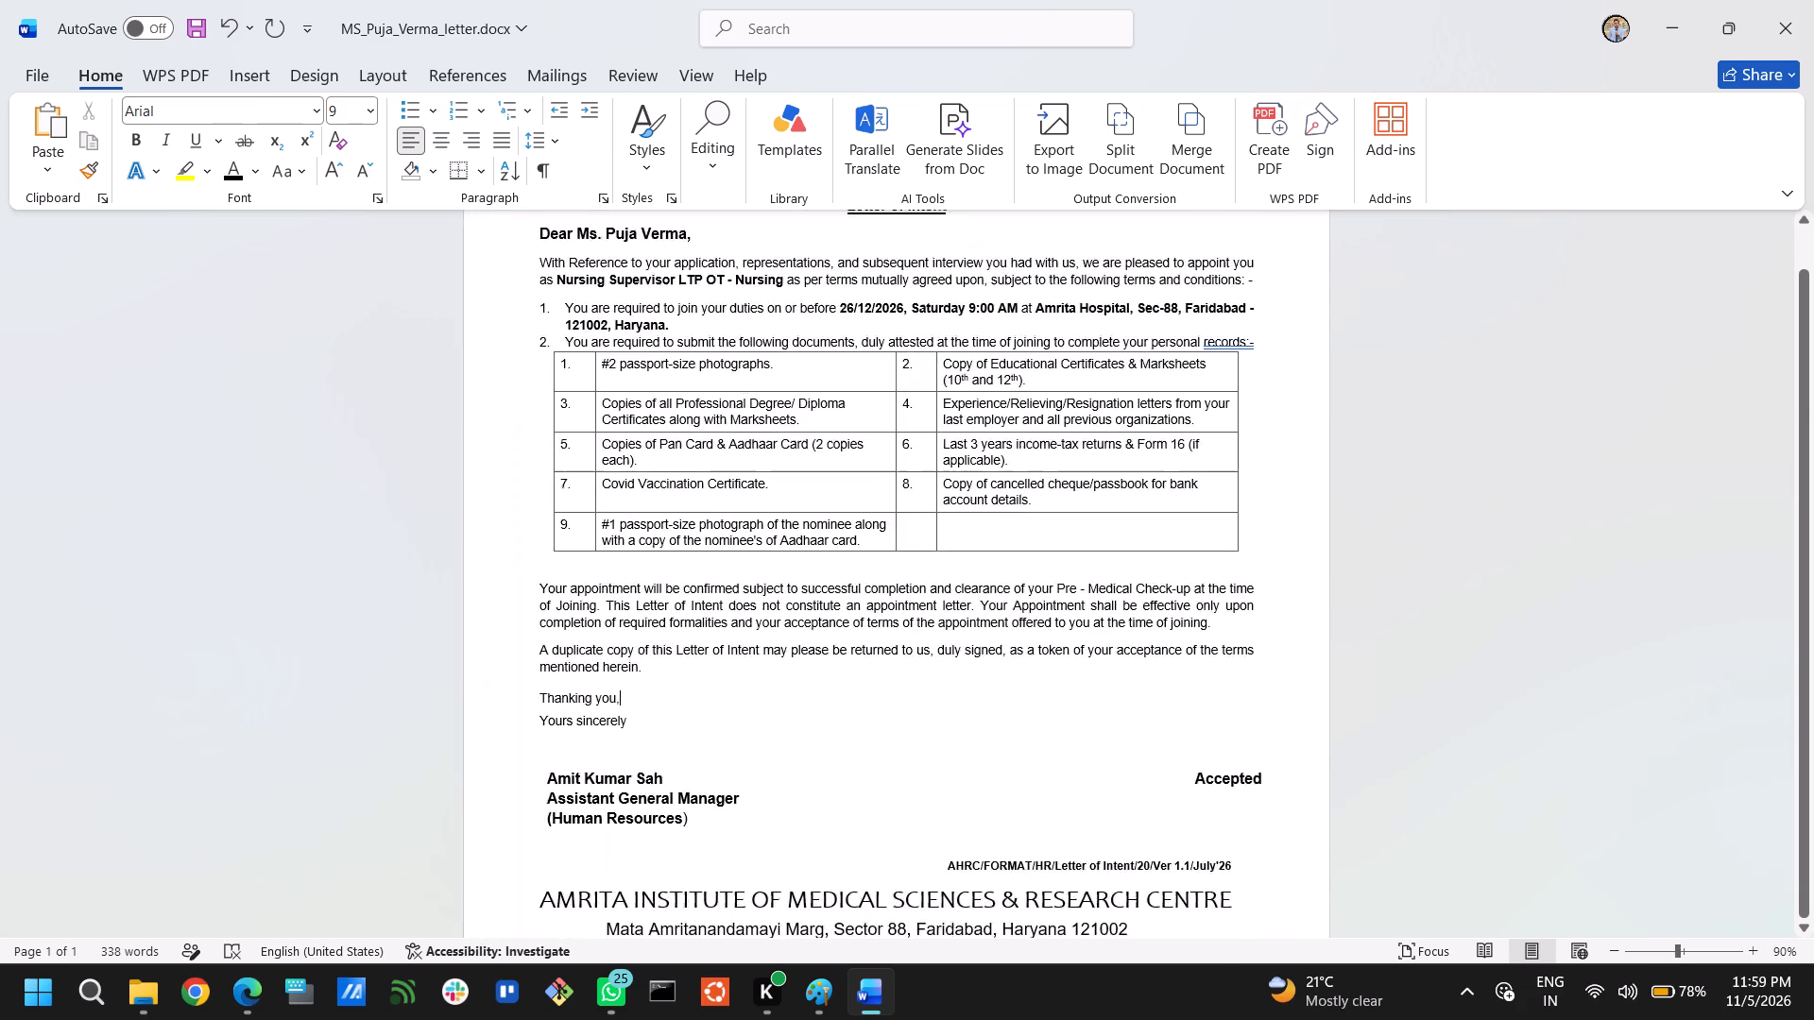
scroll(693, 754, "up", 3, "ctrl")
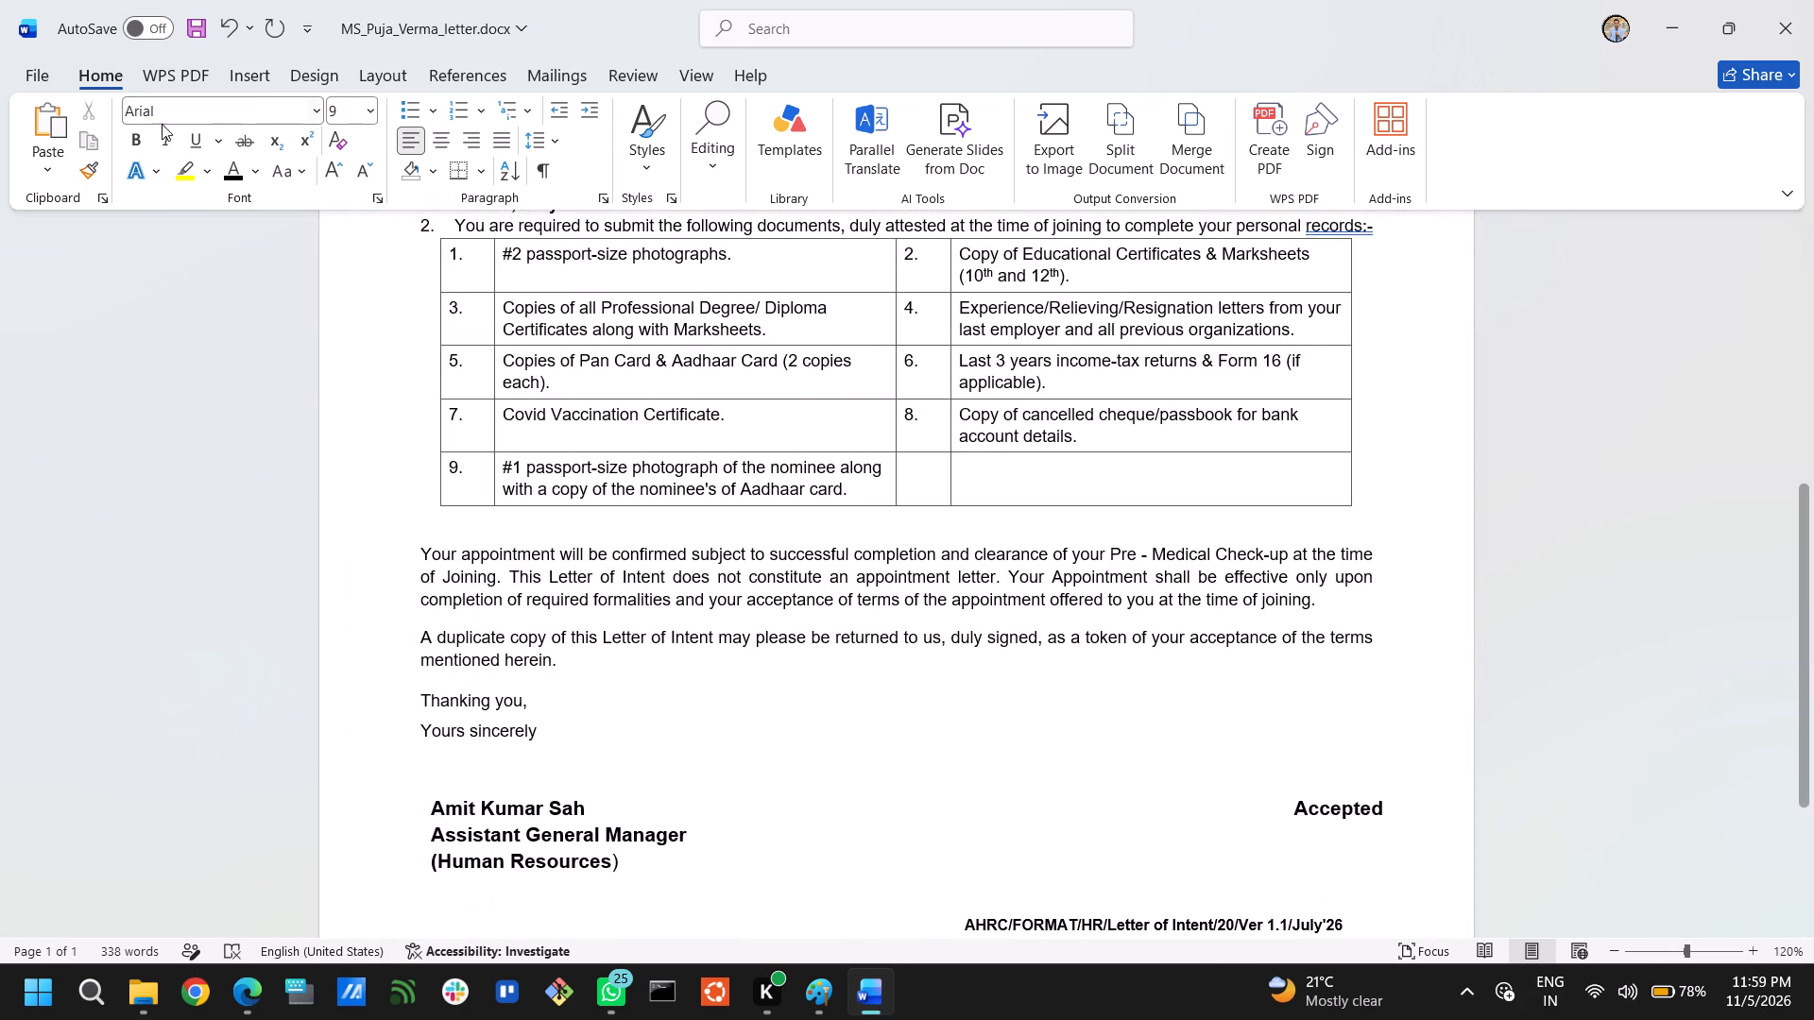
left_click(53, 76)
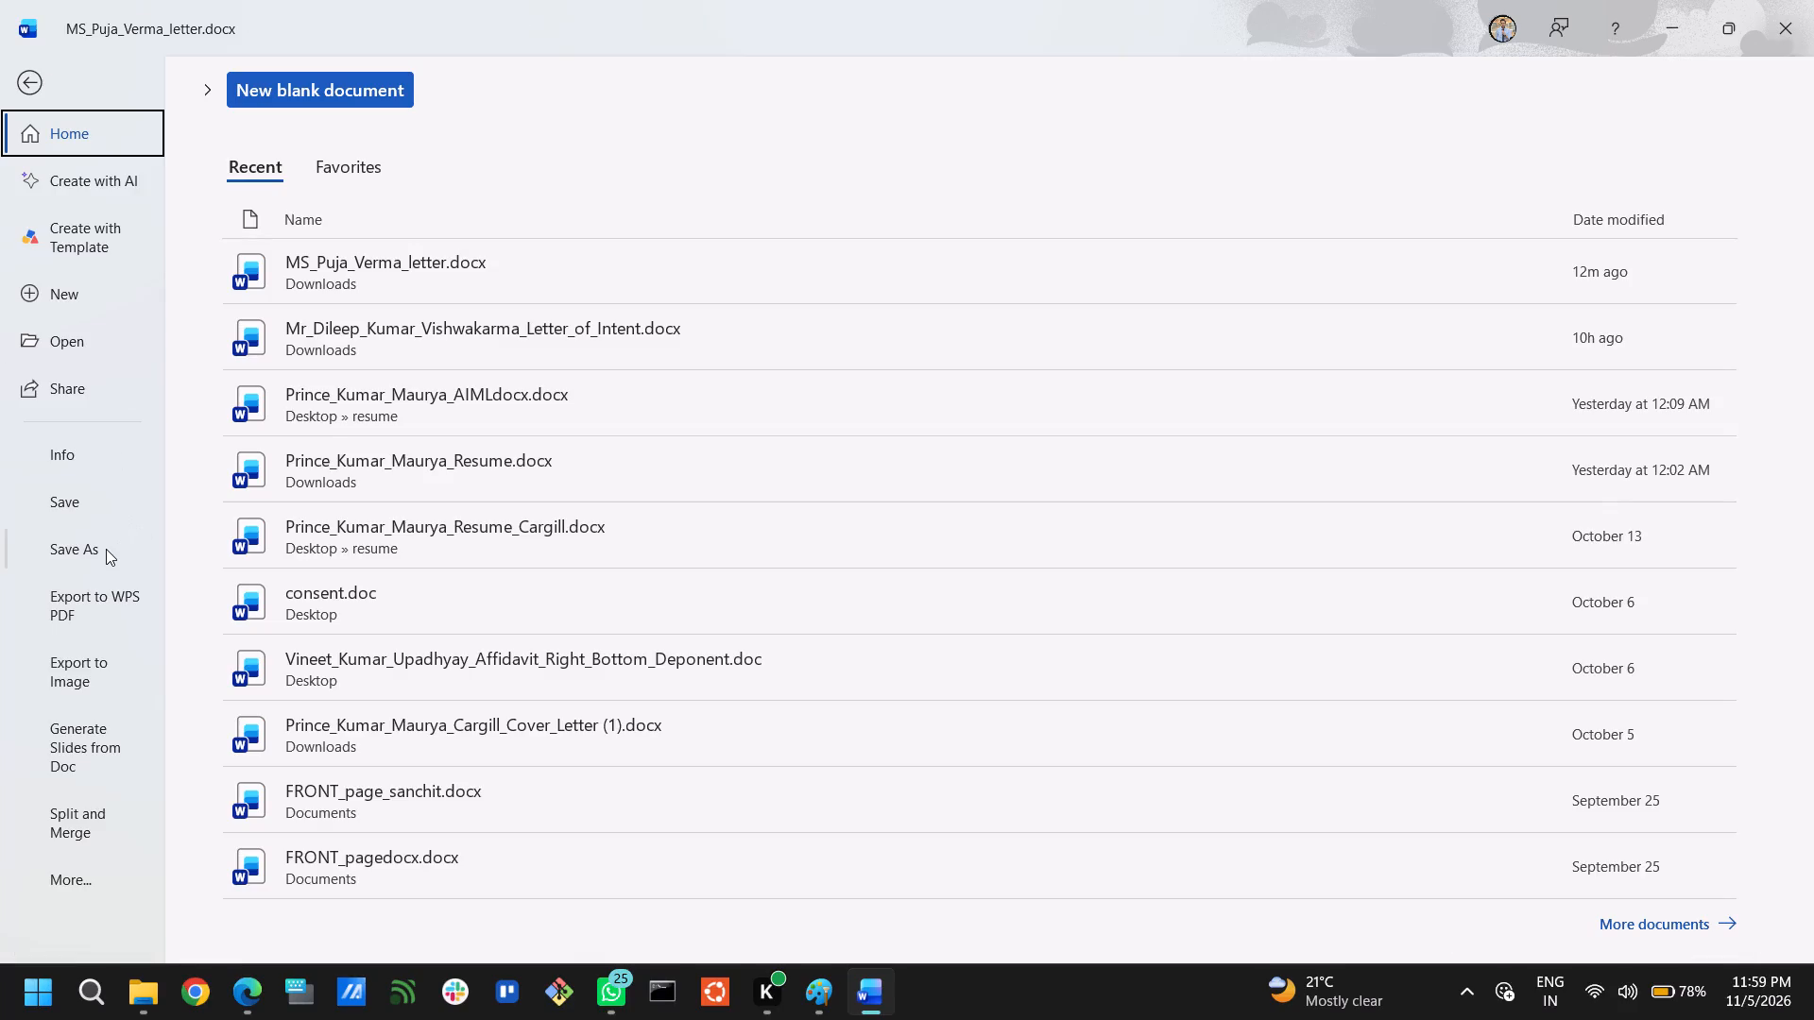
left_click(106, 549)
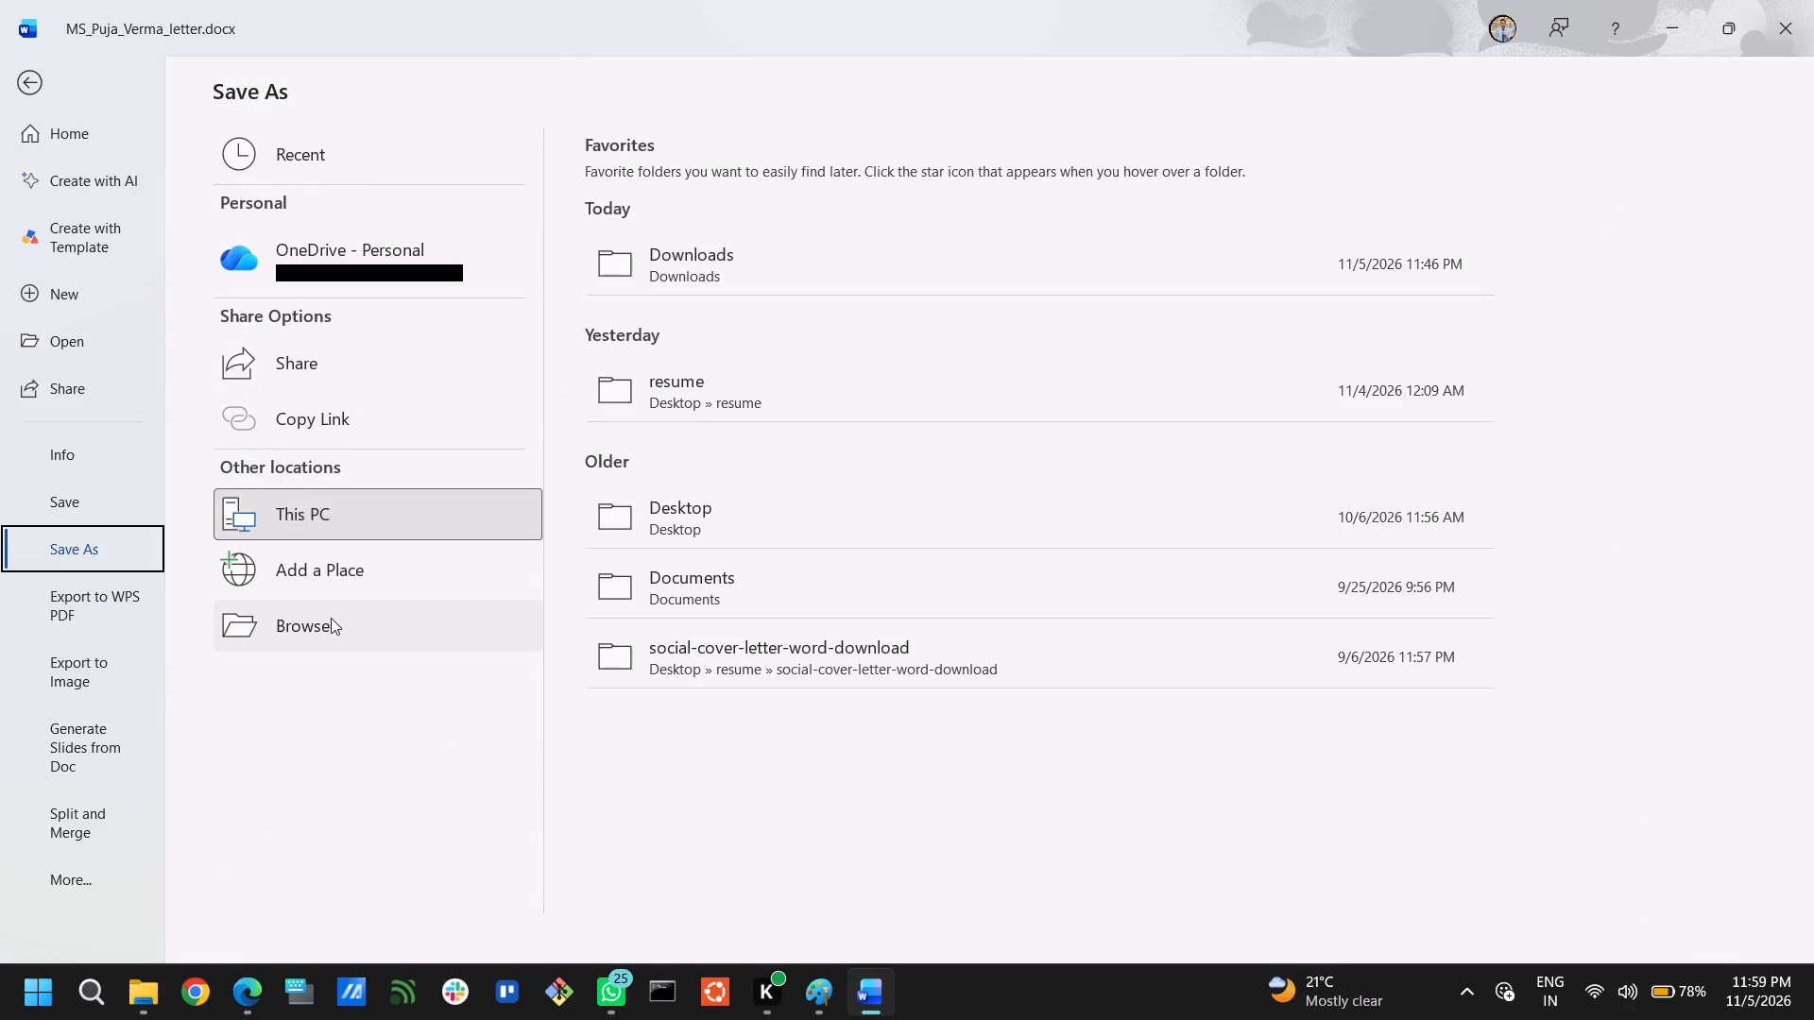
left_click(331, 618)
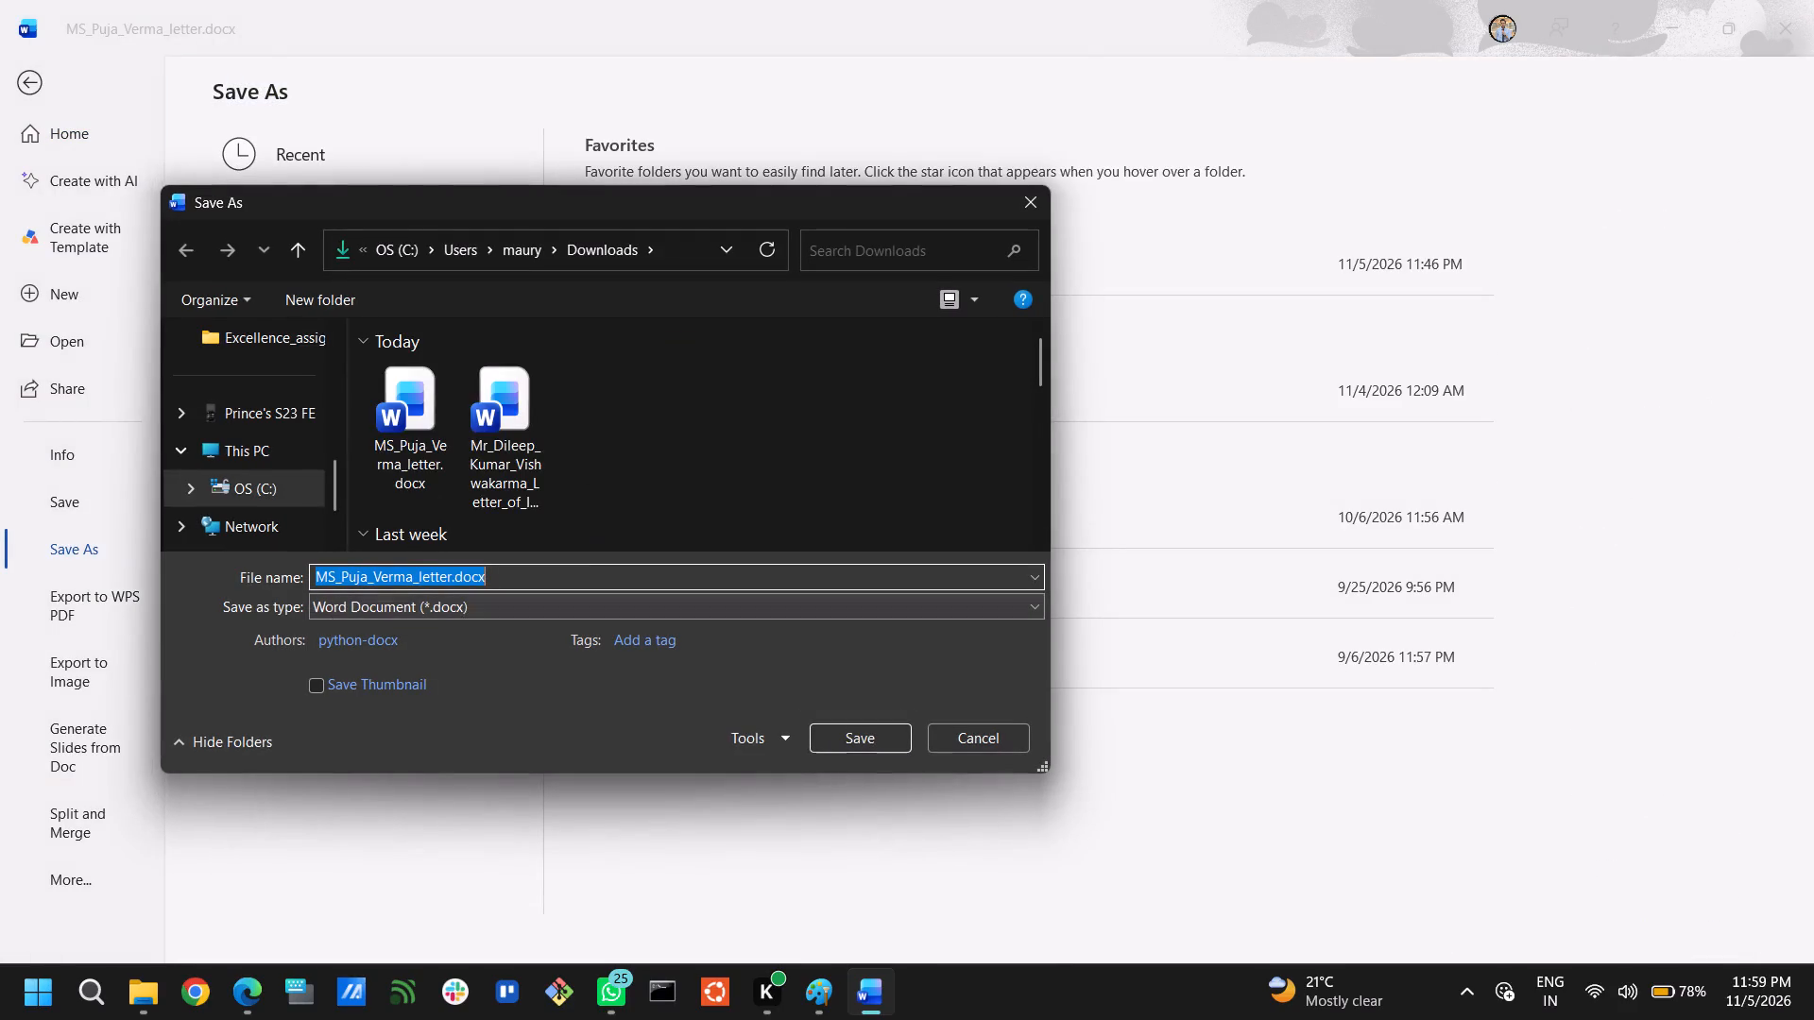
left_click(451, 576)
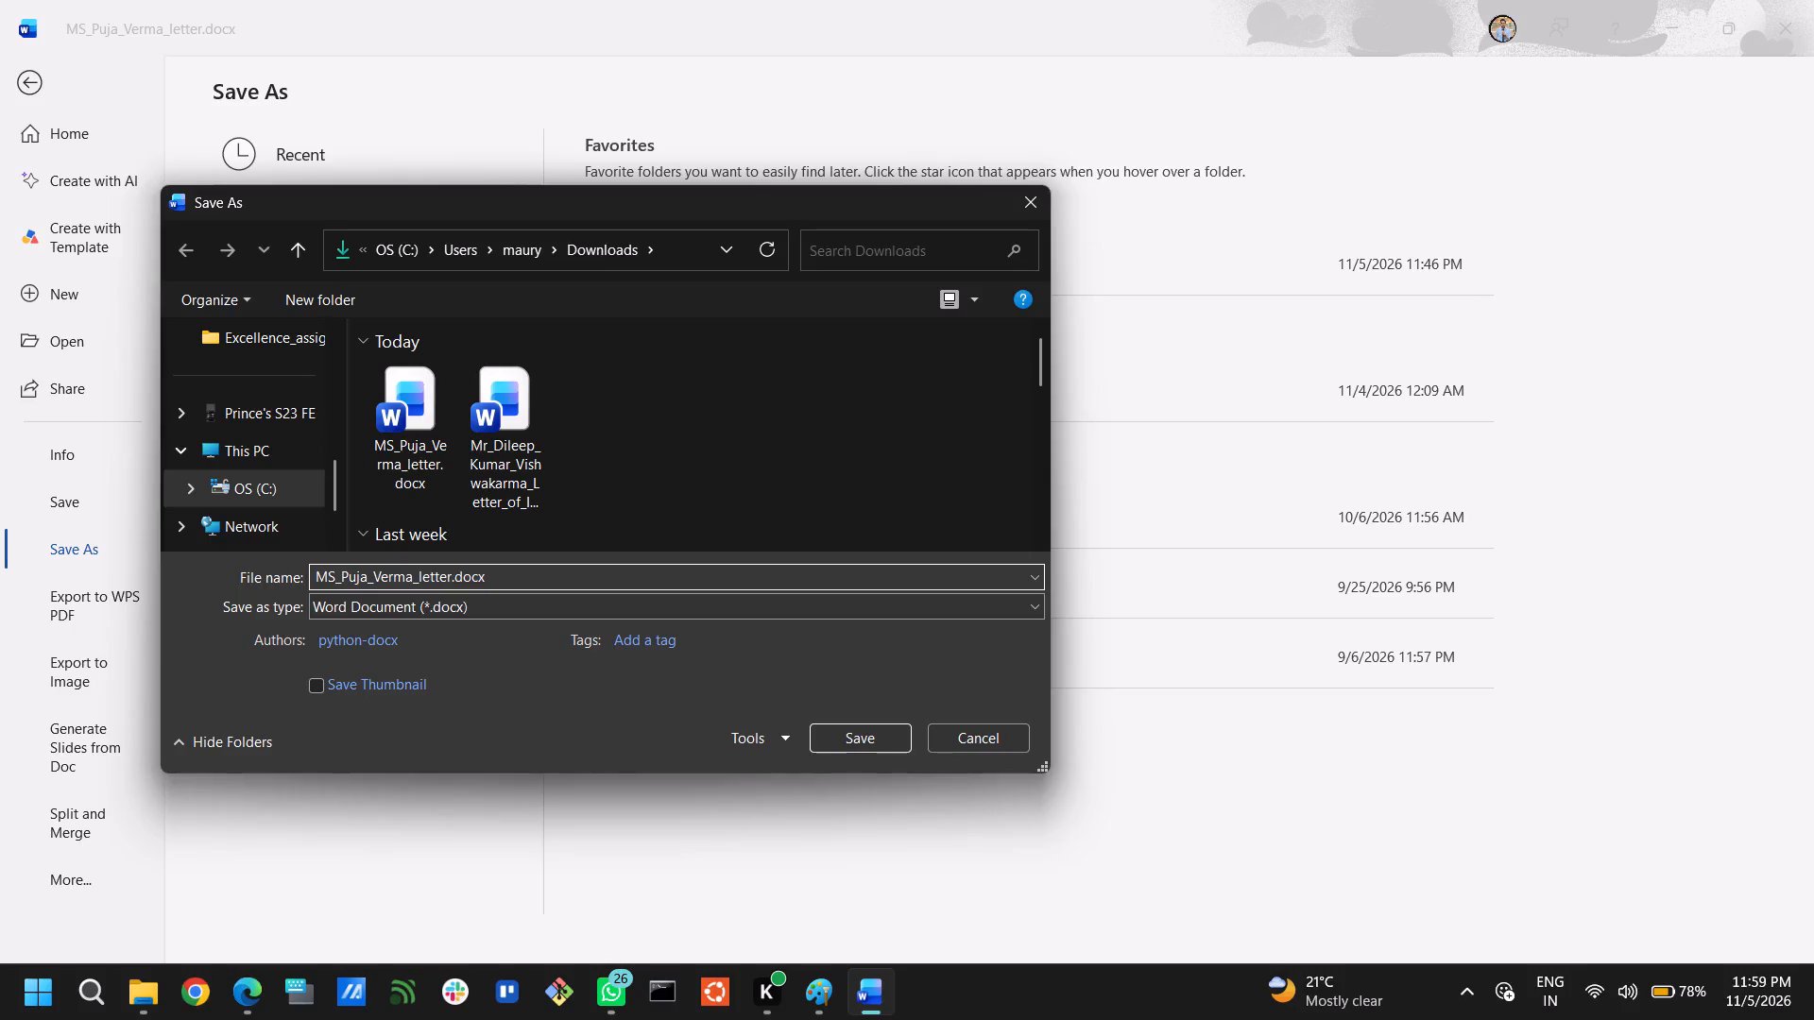
key("2")
left_click(844, 738)
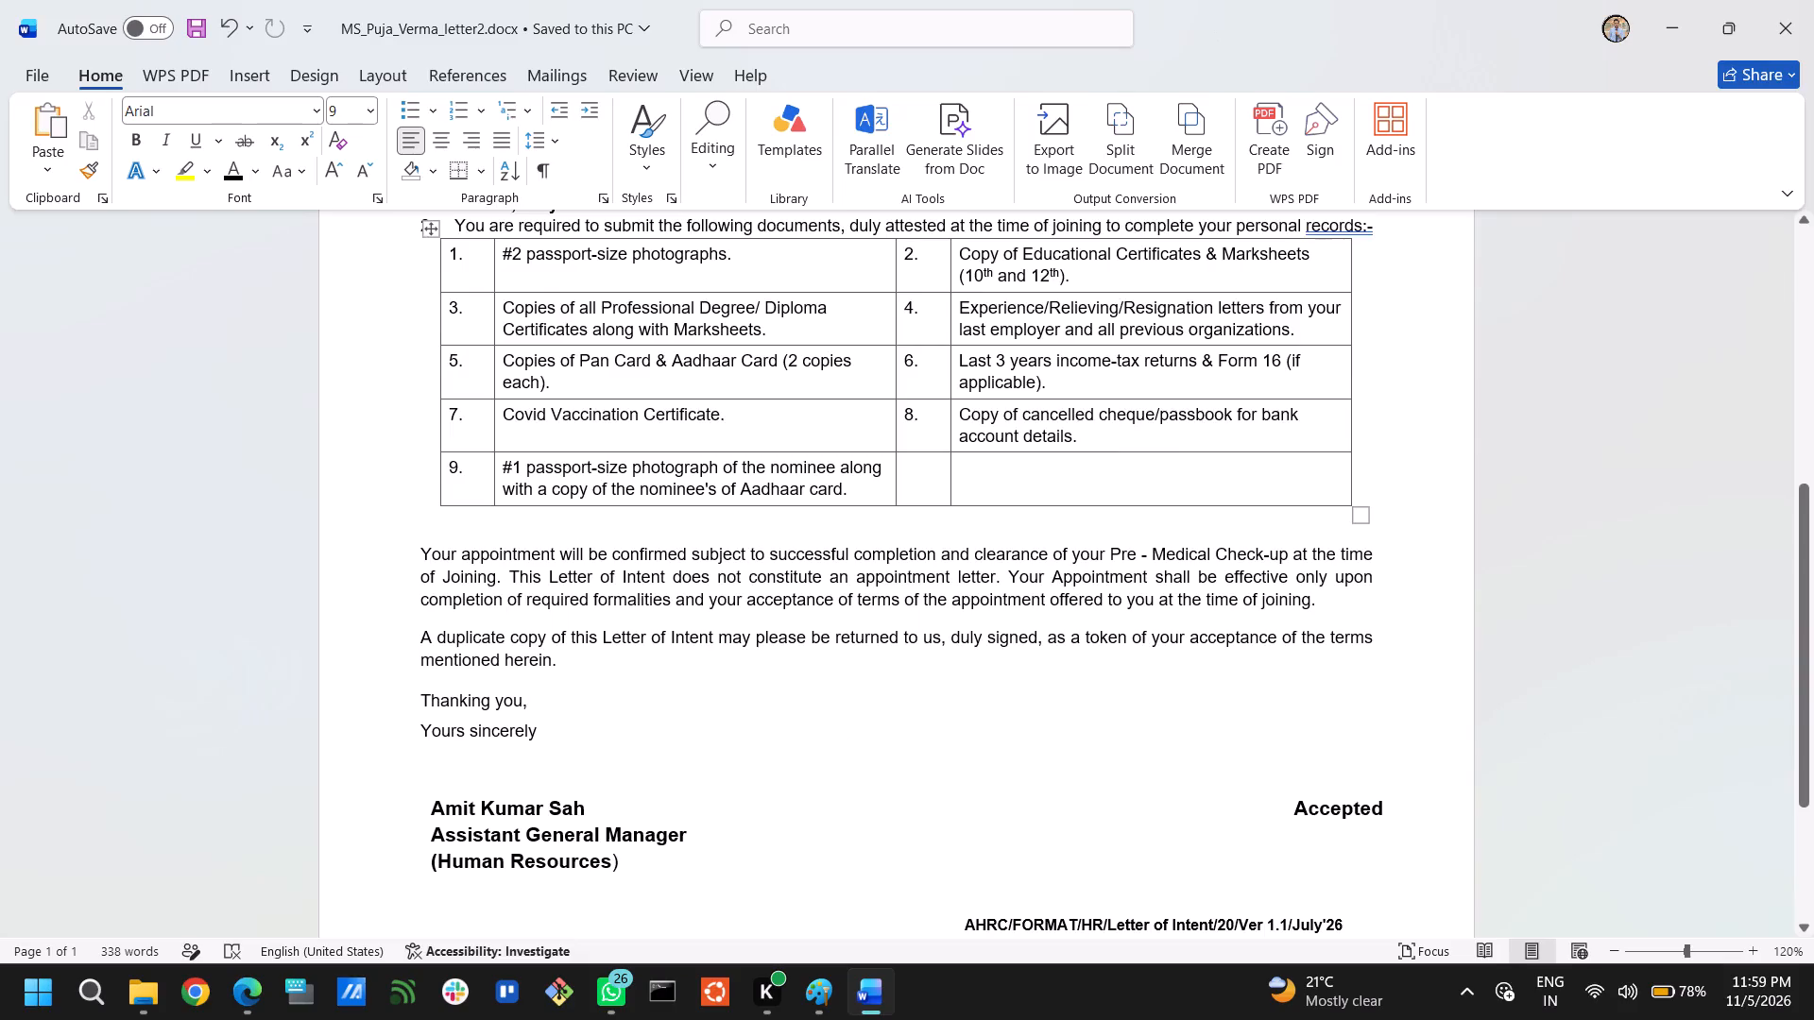
Open the Save As options again for the newly saved copy of the letter.
left_click(50, 79)
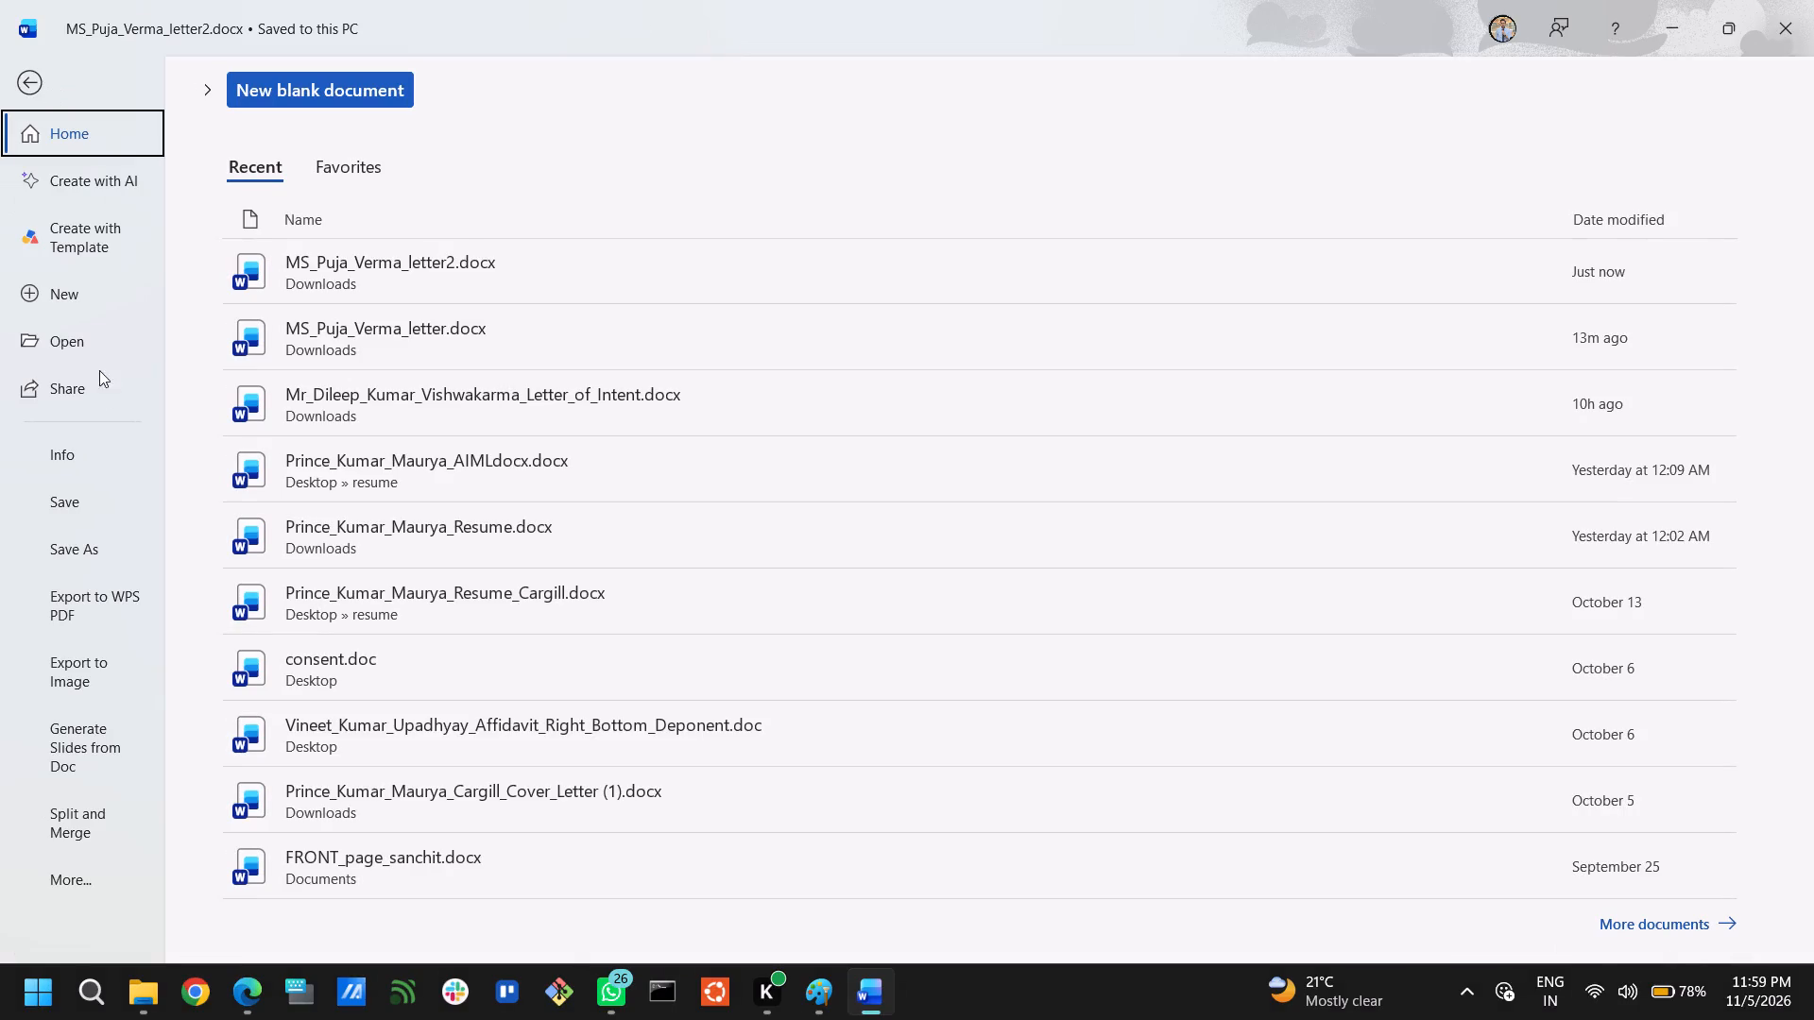
left_click(116, 547)
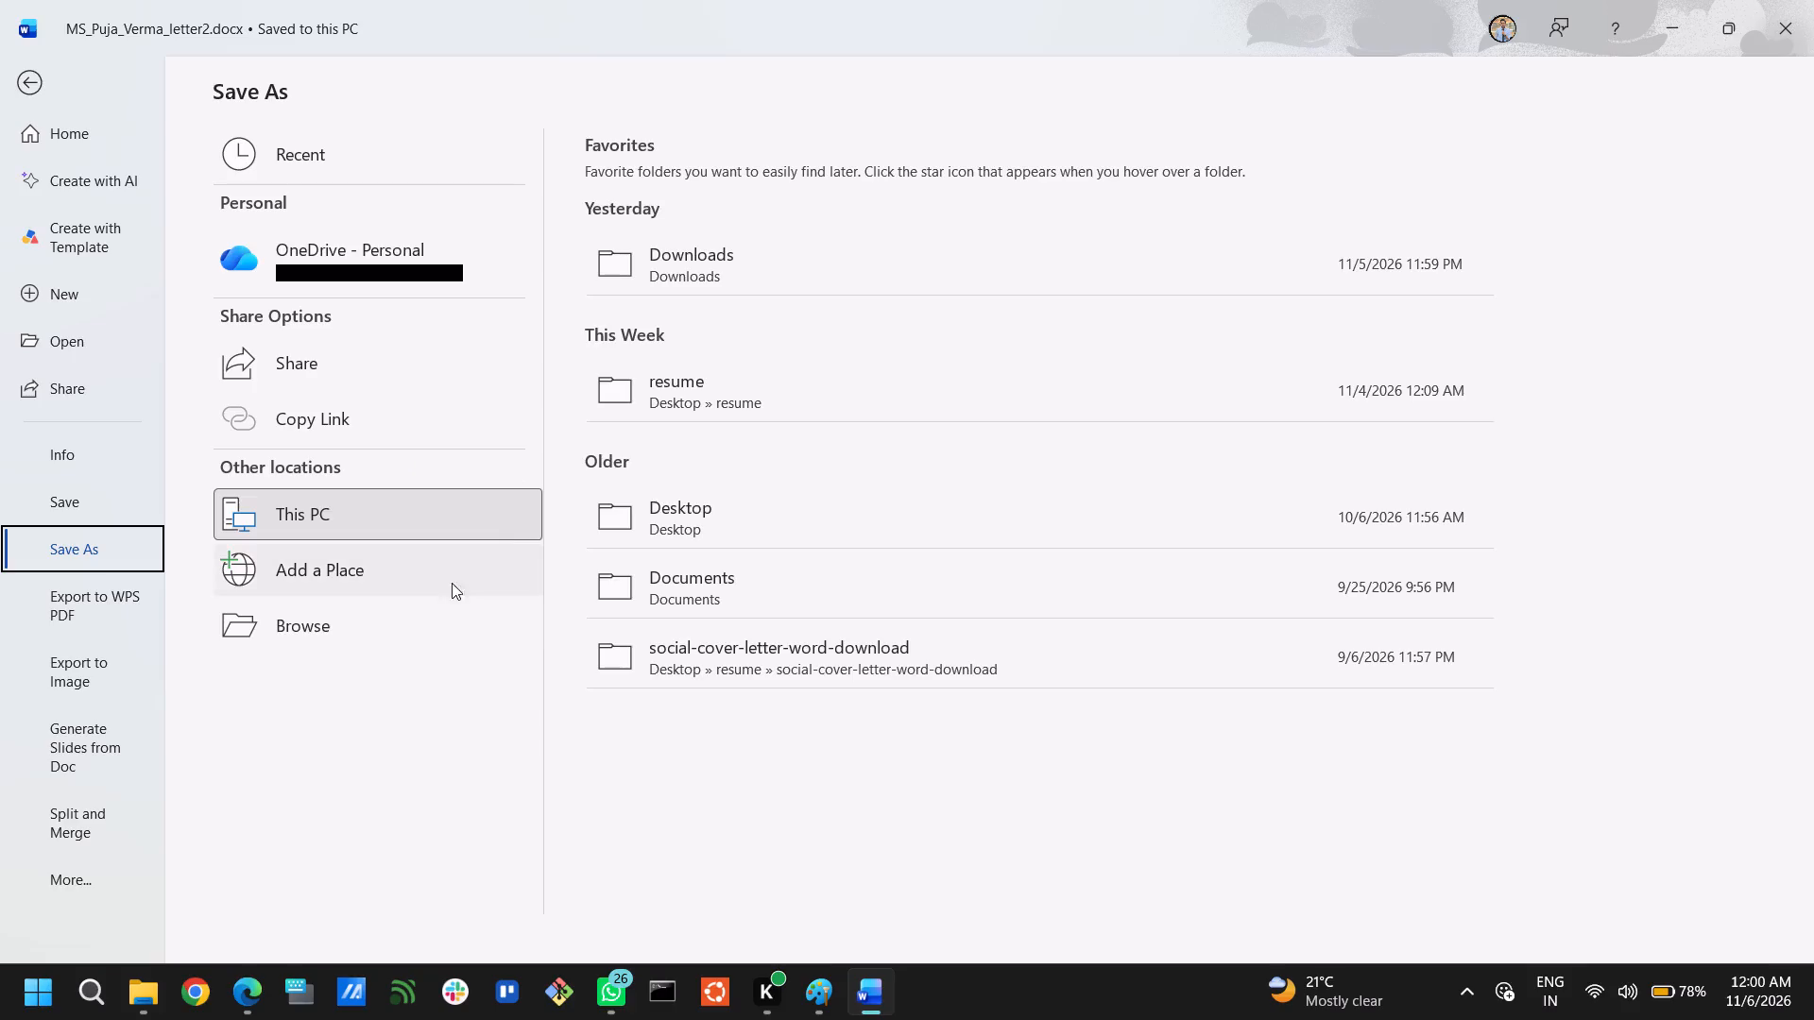
Export the letter as a PDF to Downloads, keeping the current file name ending in letter2.
left_click(382, 613)
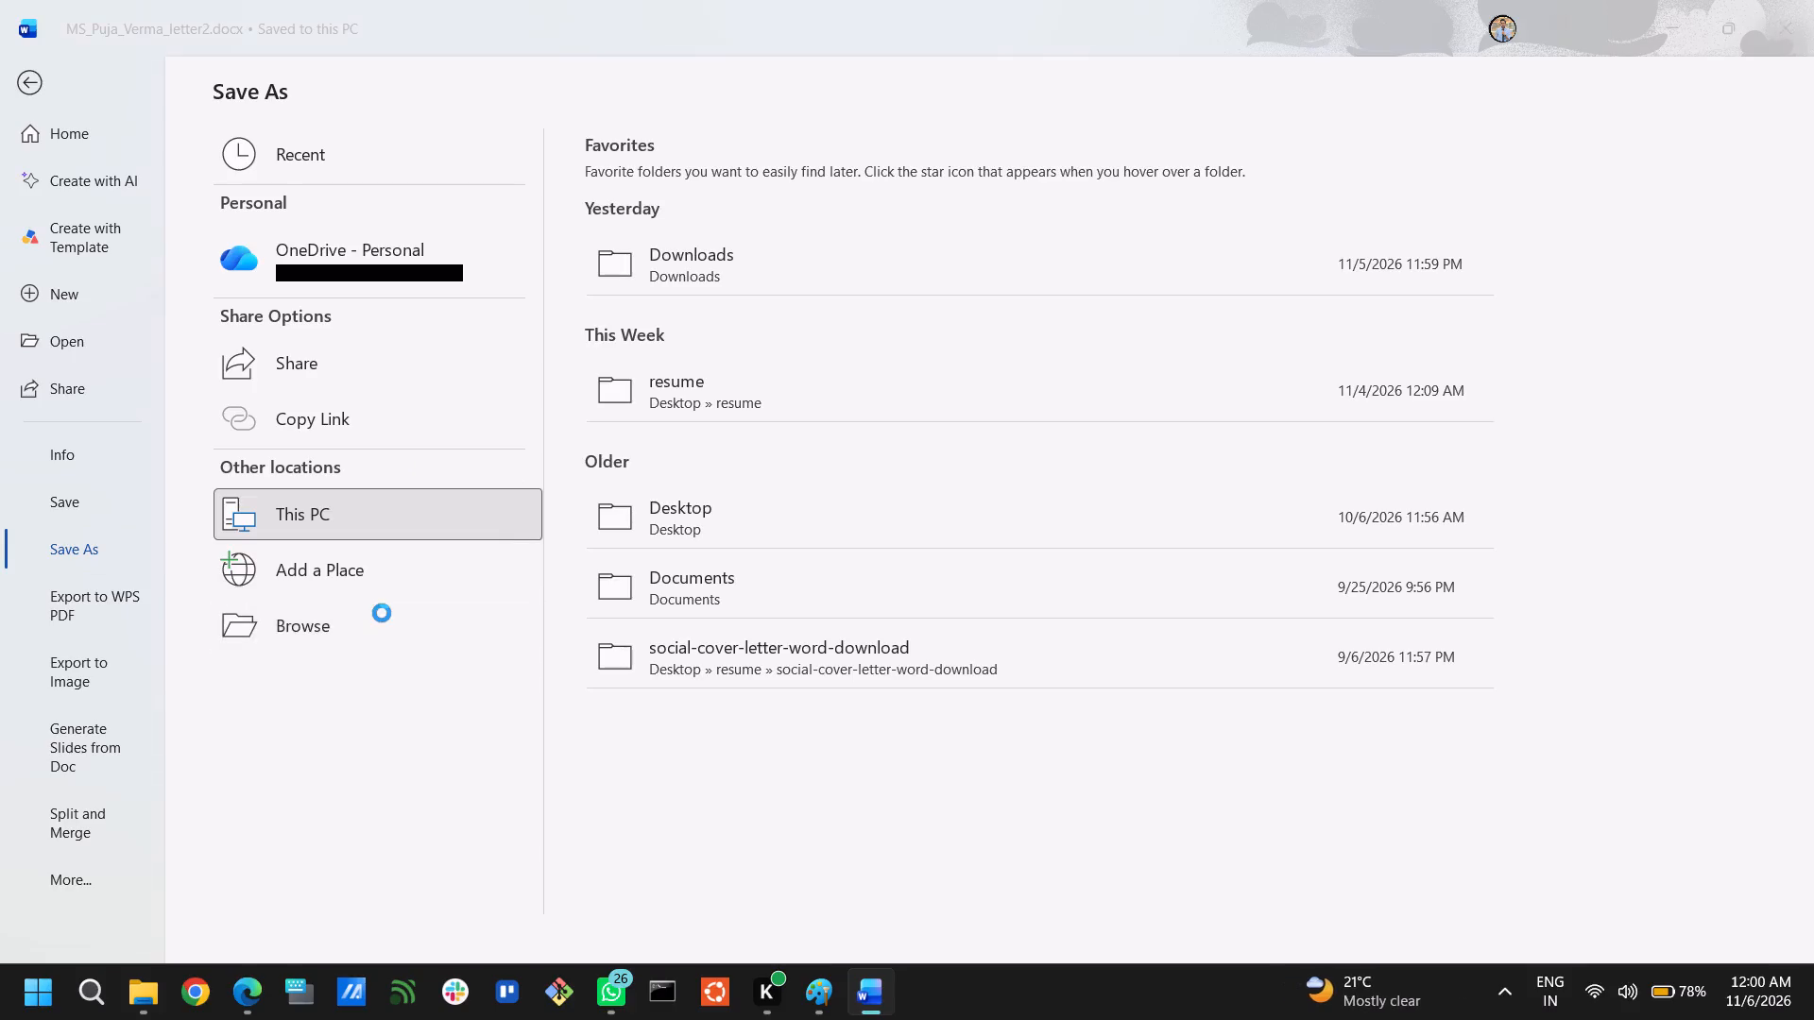
left_click(489, 582)
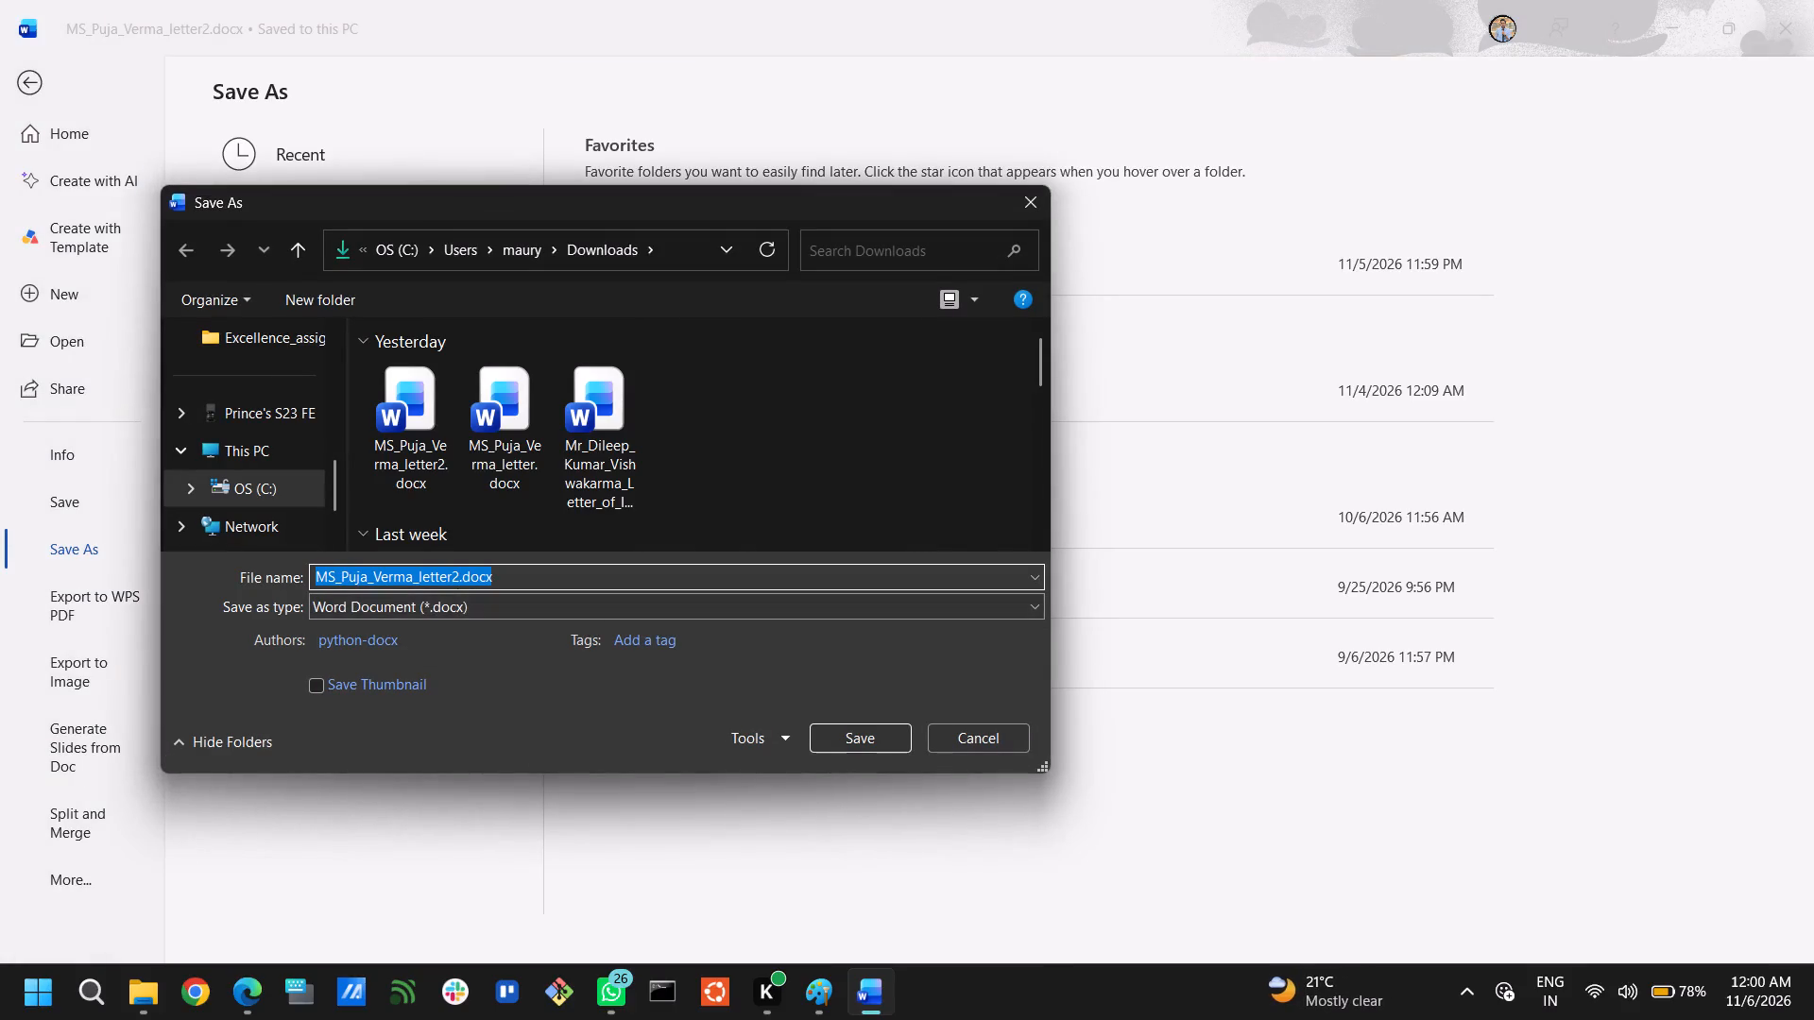
key("BackSpace")
key("BackSpace")
key("BackSpace")
key("BackSpace")
key("BackSpace")
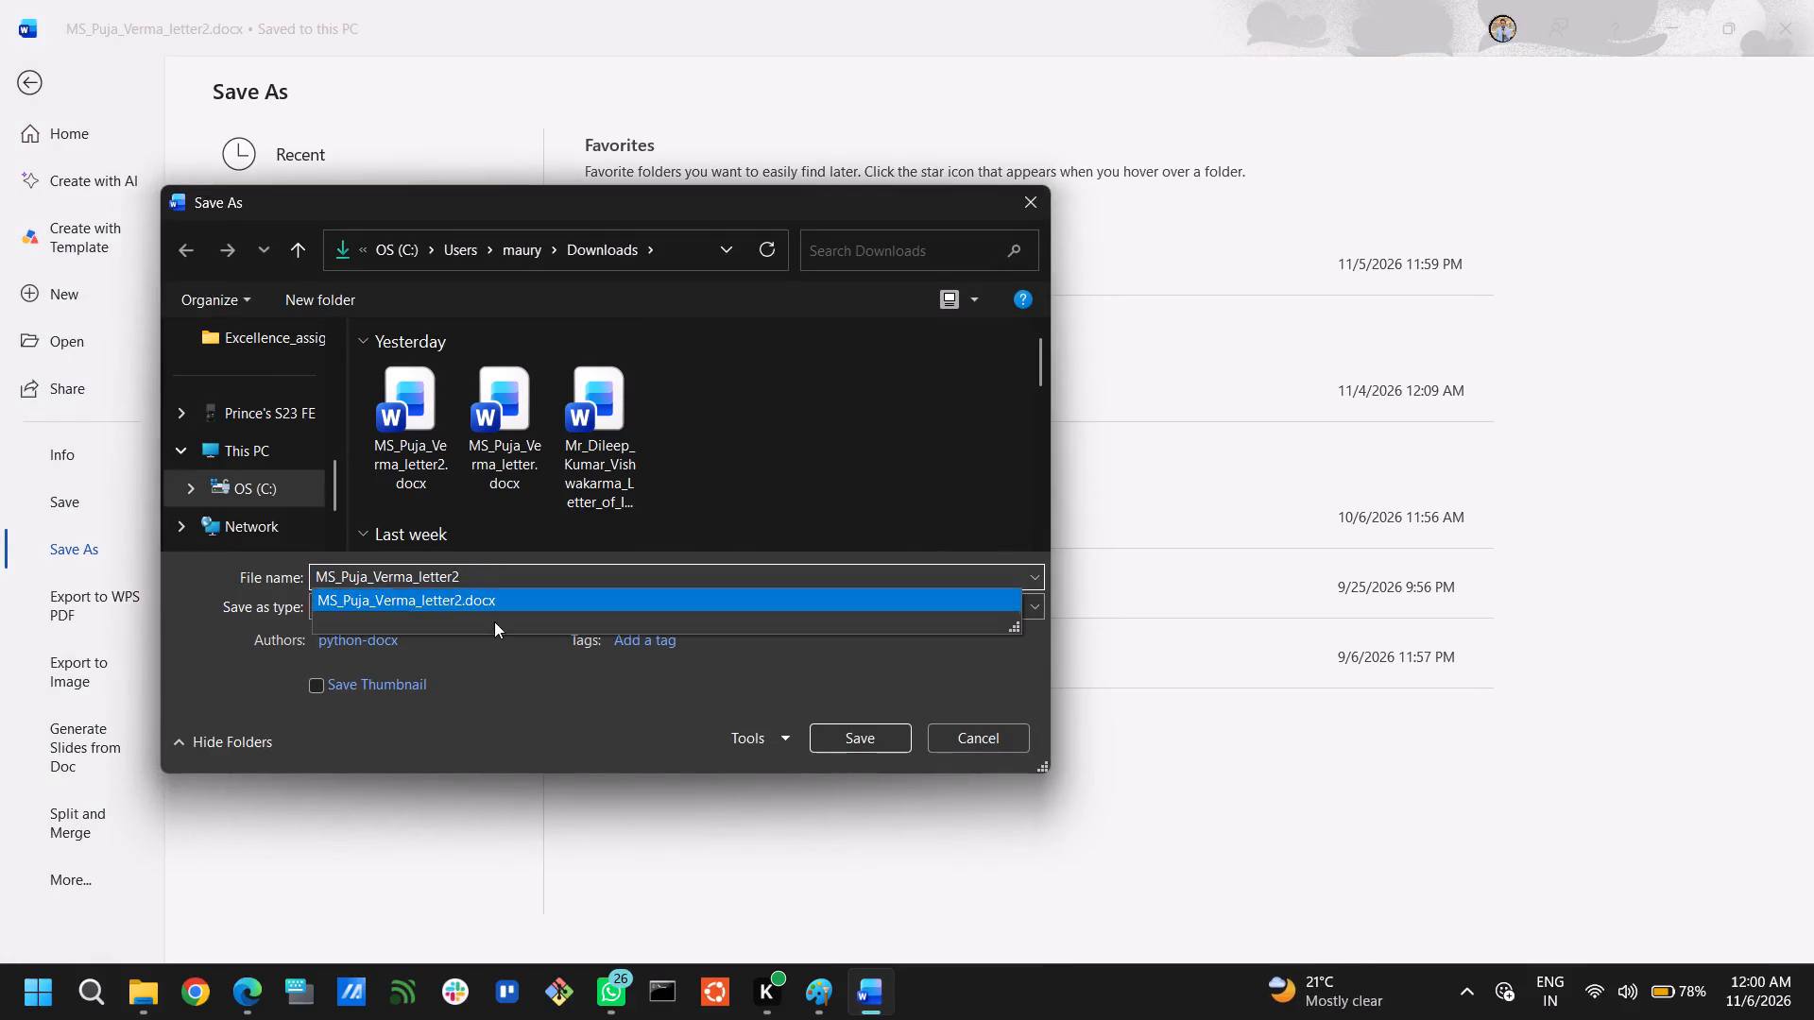
left_click(495, 687)
left_click(511, 612)
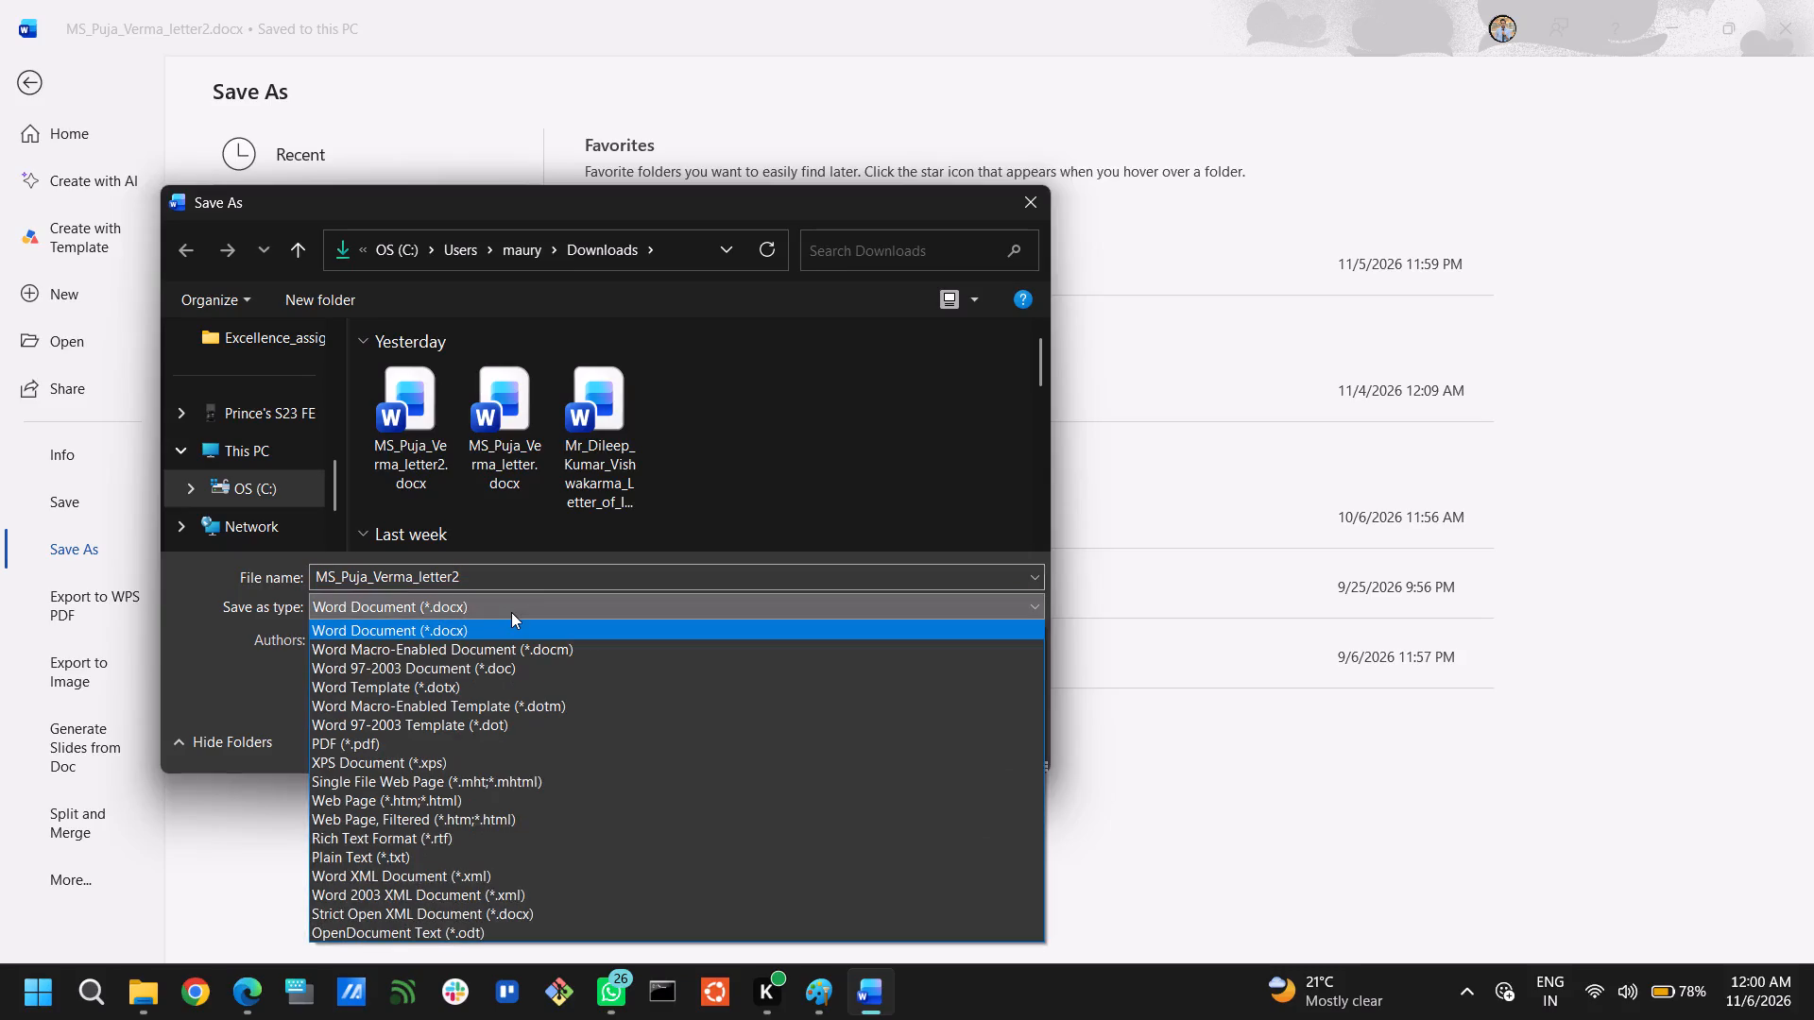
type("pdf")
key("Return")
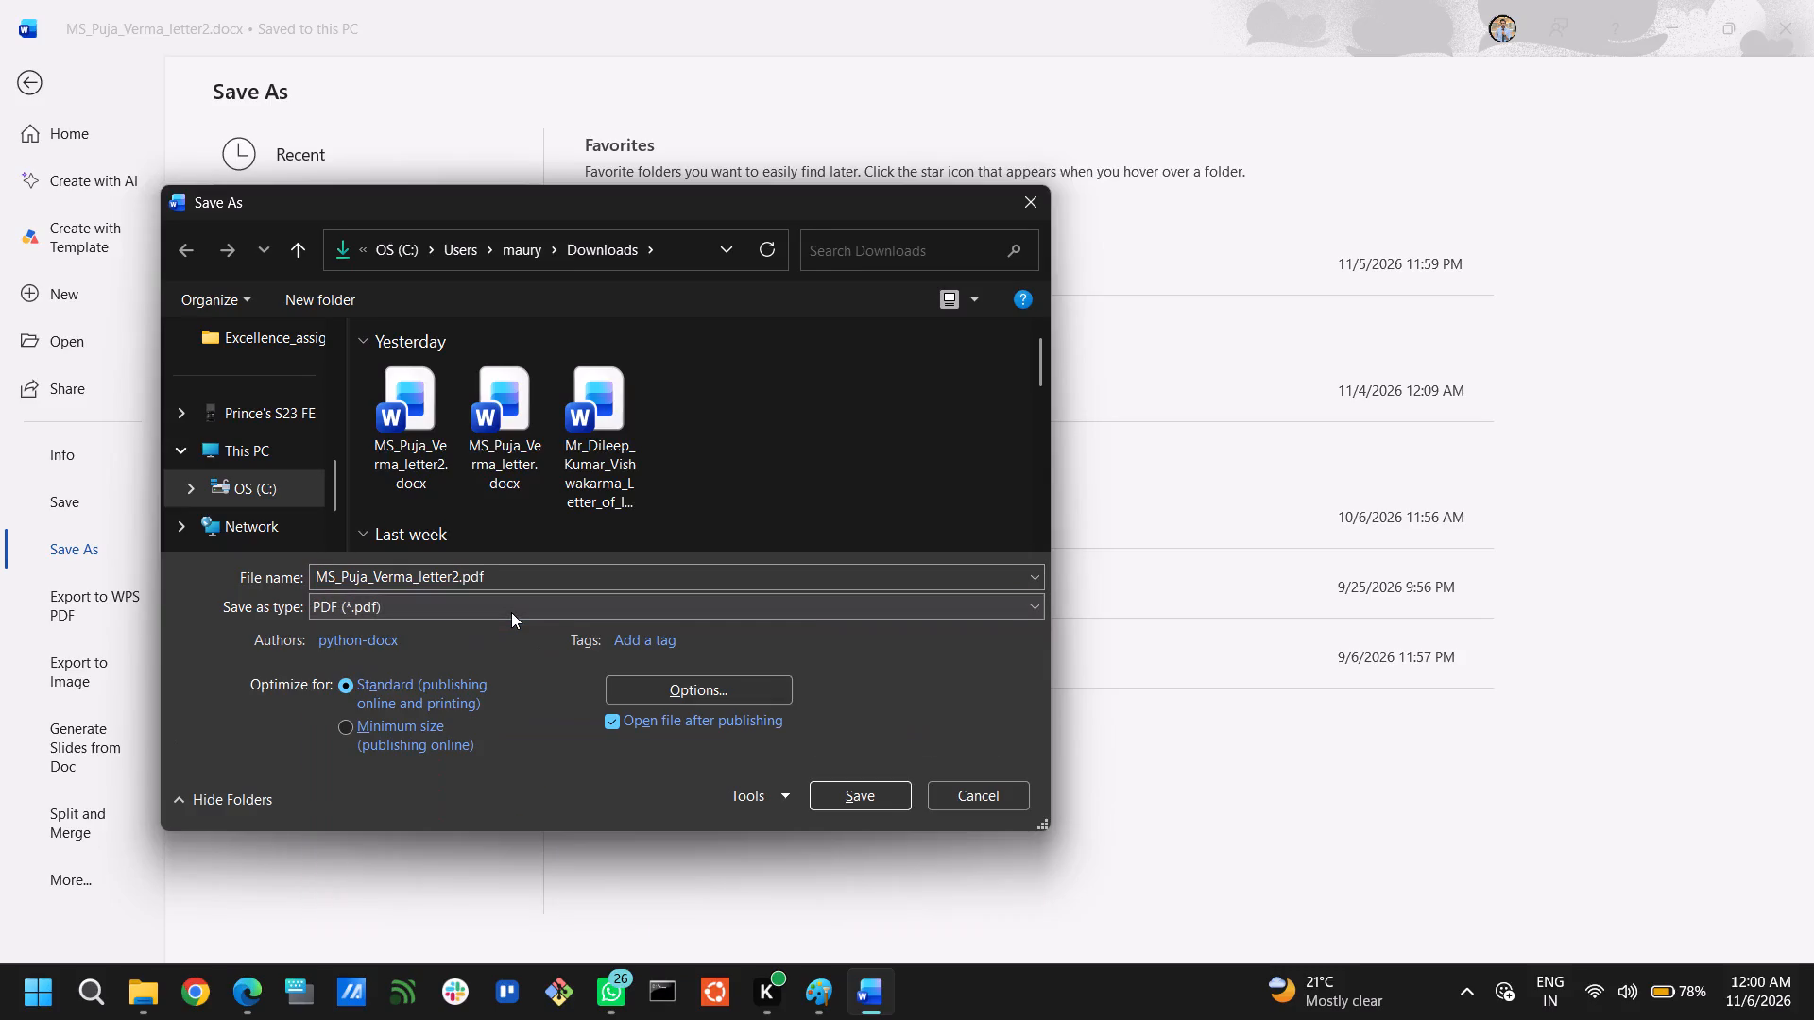
left_click(864, 792)
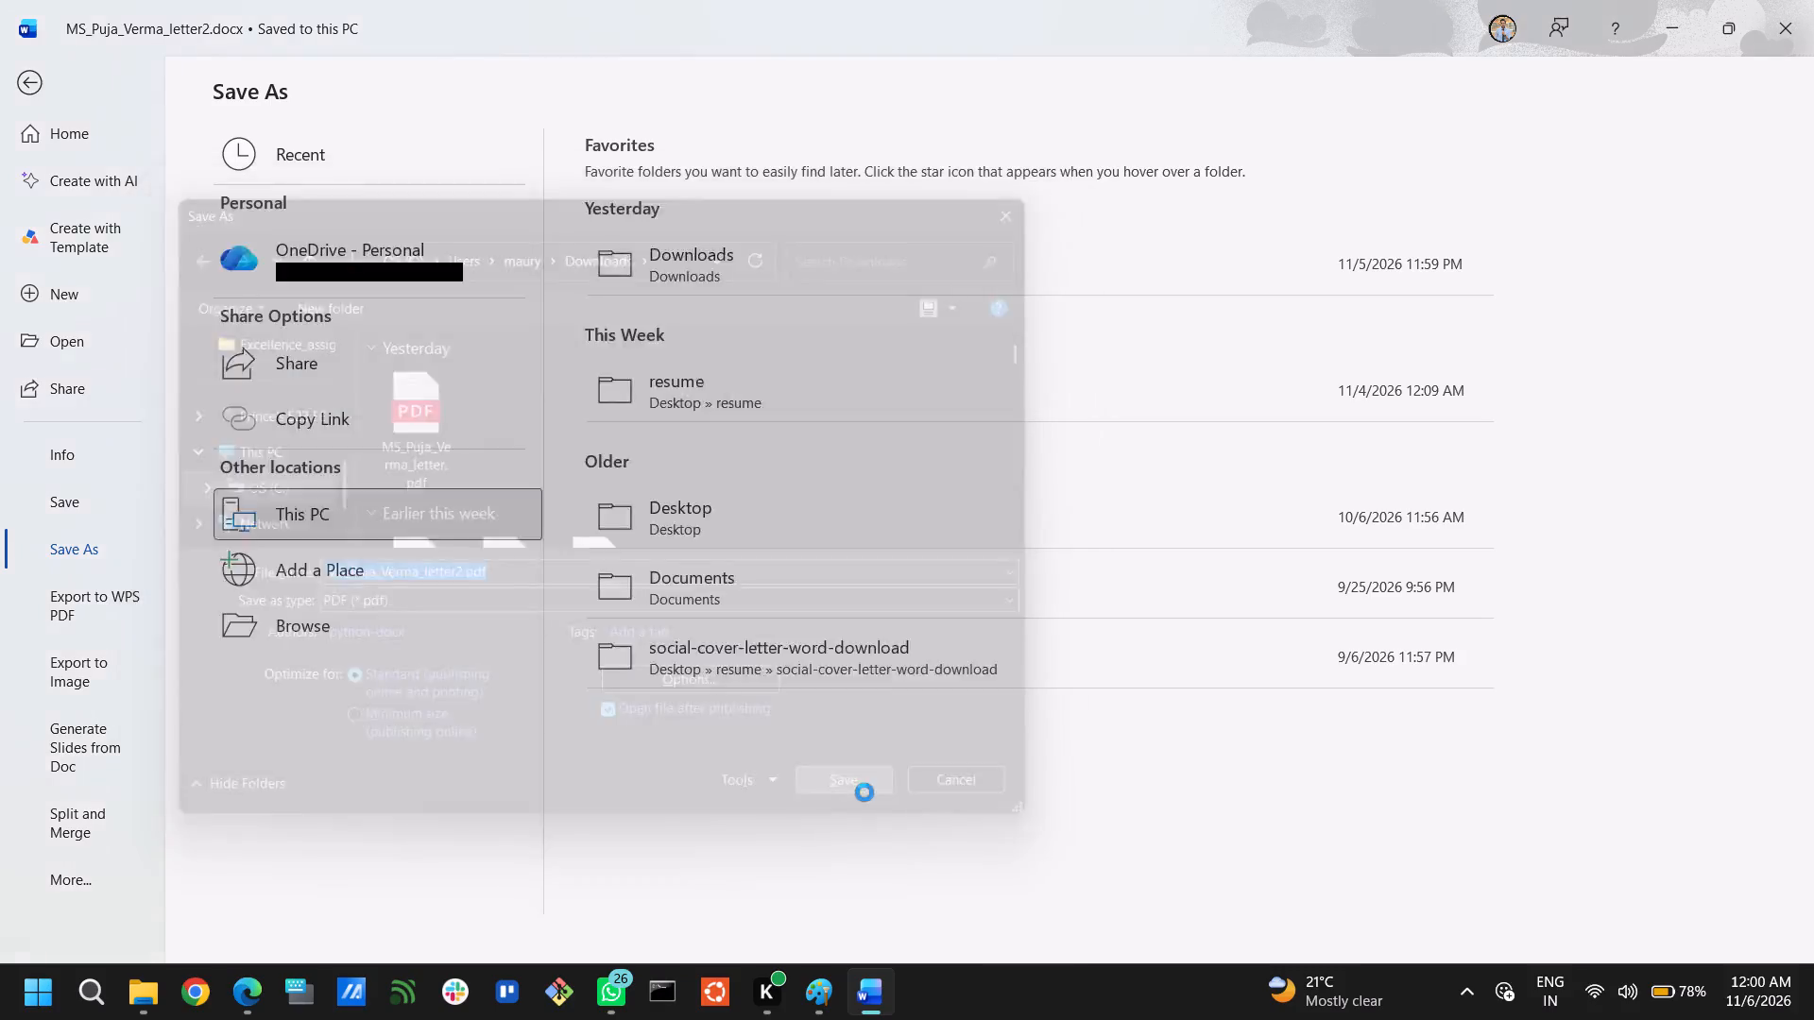
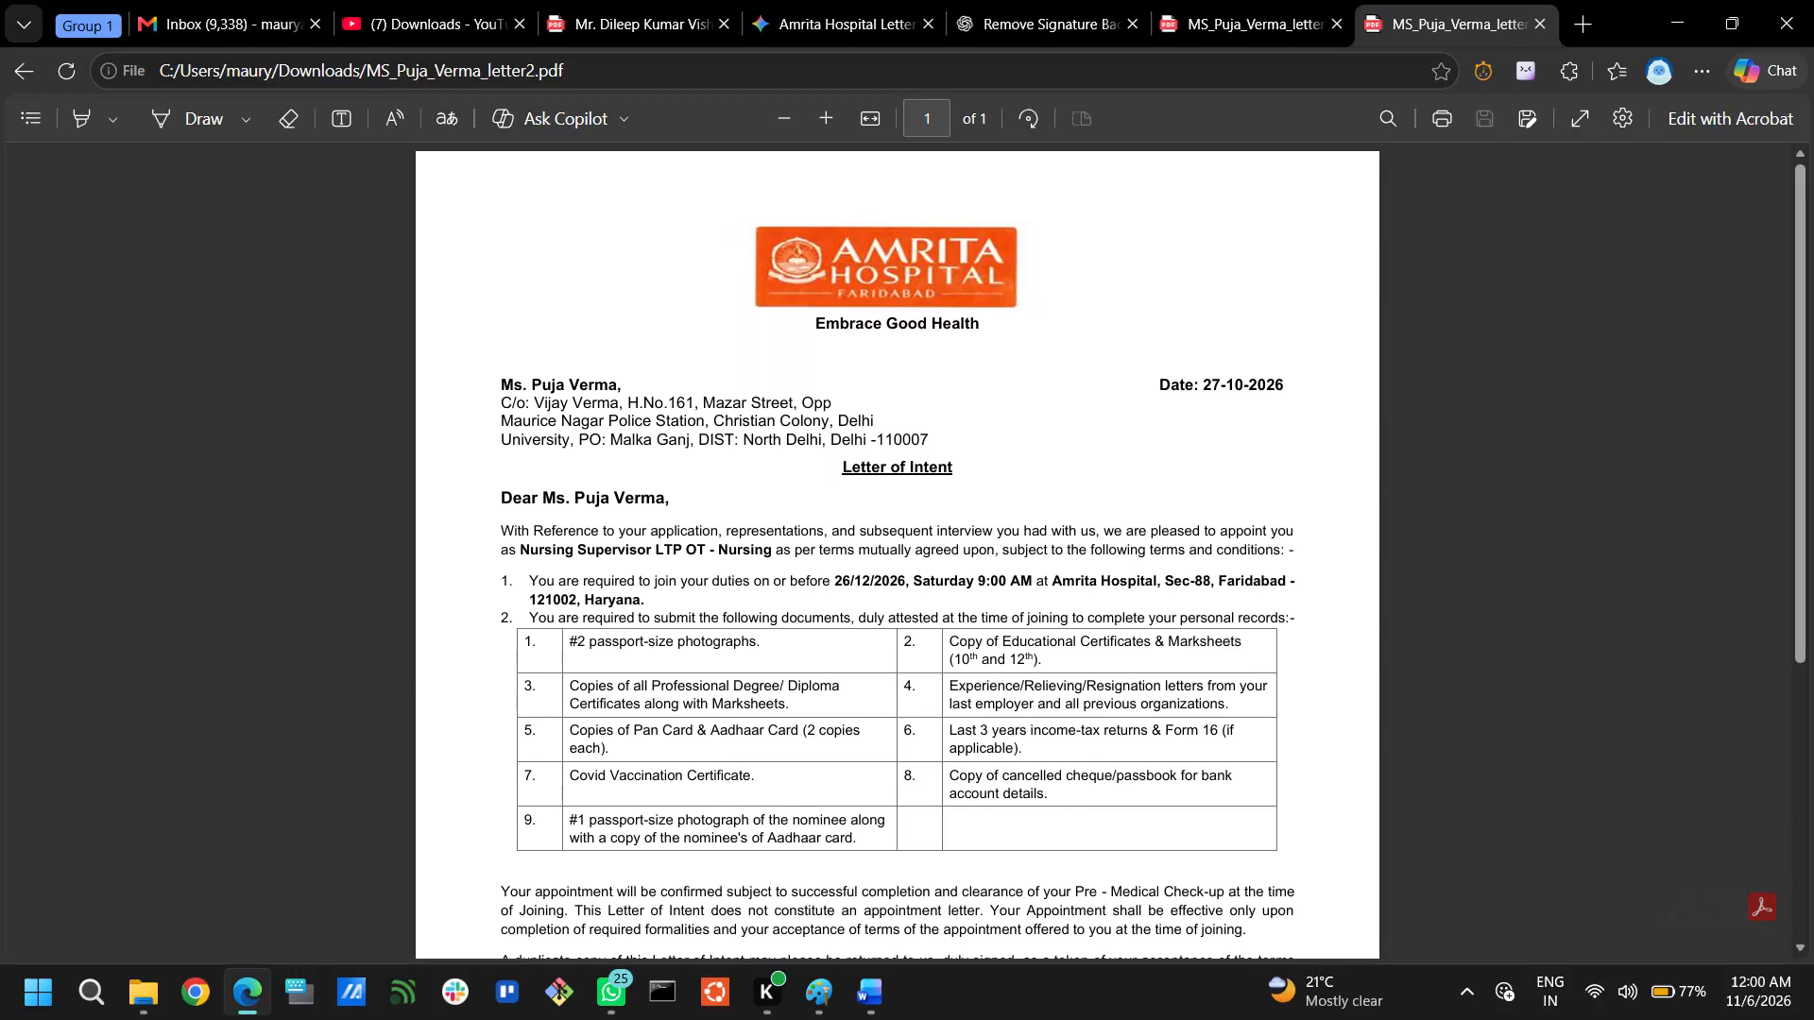
Check the newly exported PDF of the letter, from the required-documents table down to the closing paragraphs.
scroll(996, 574, "down", 1)
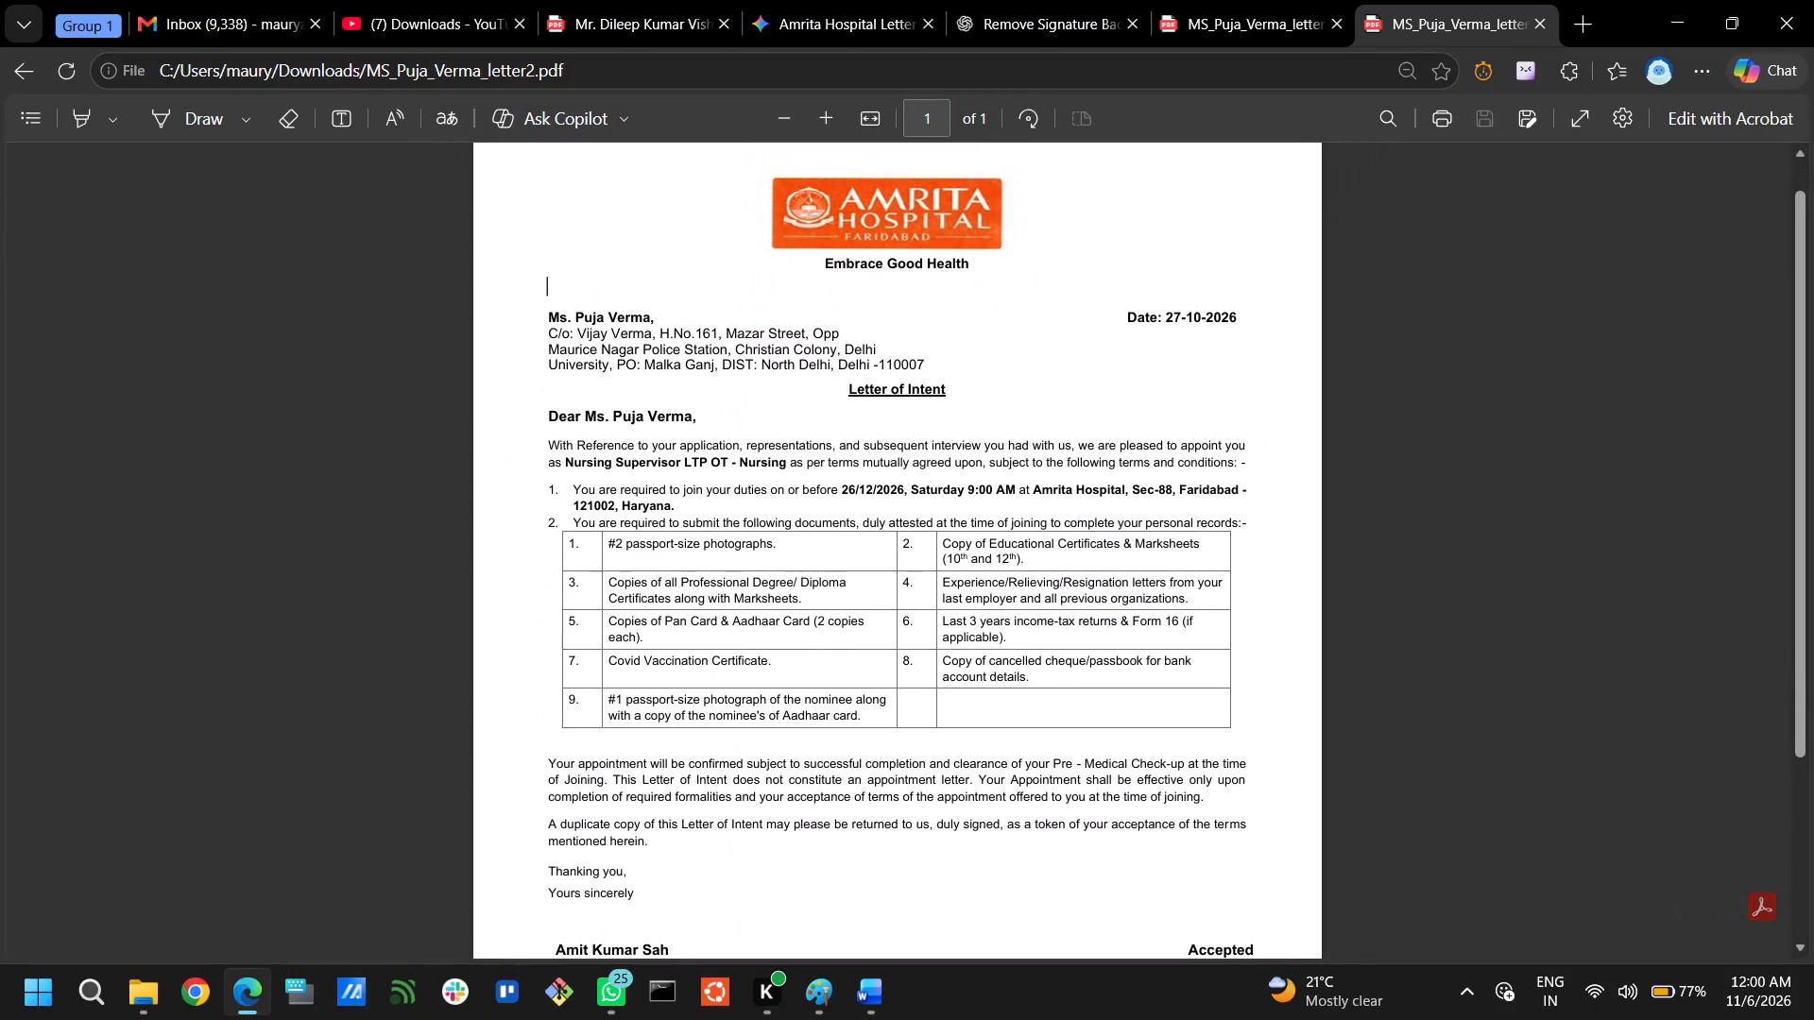
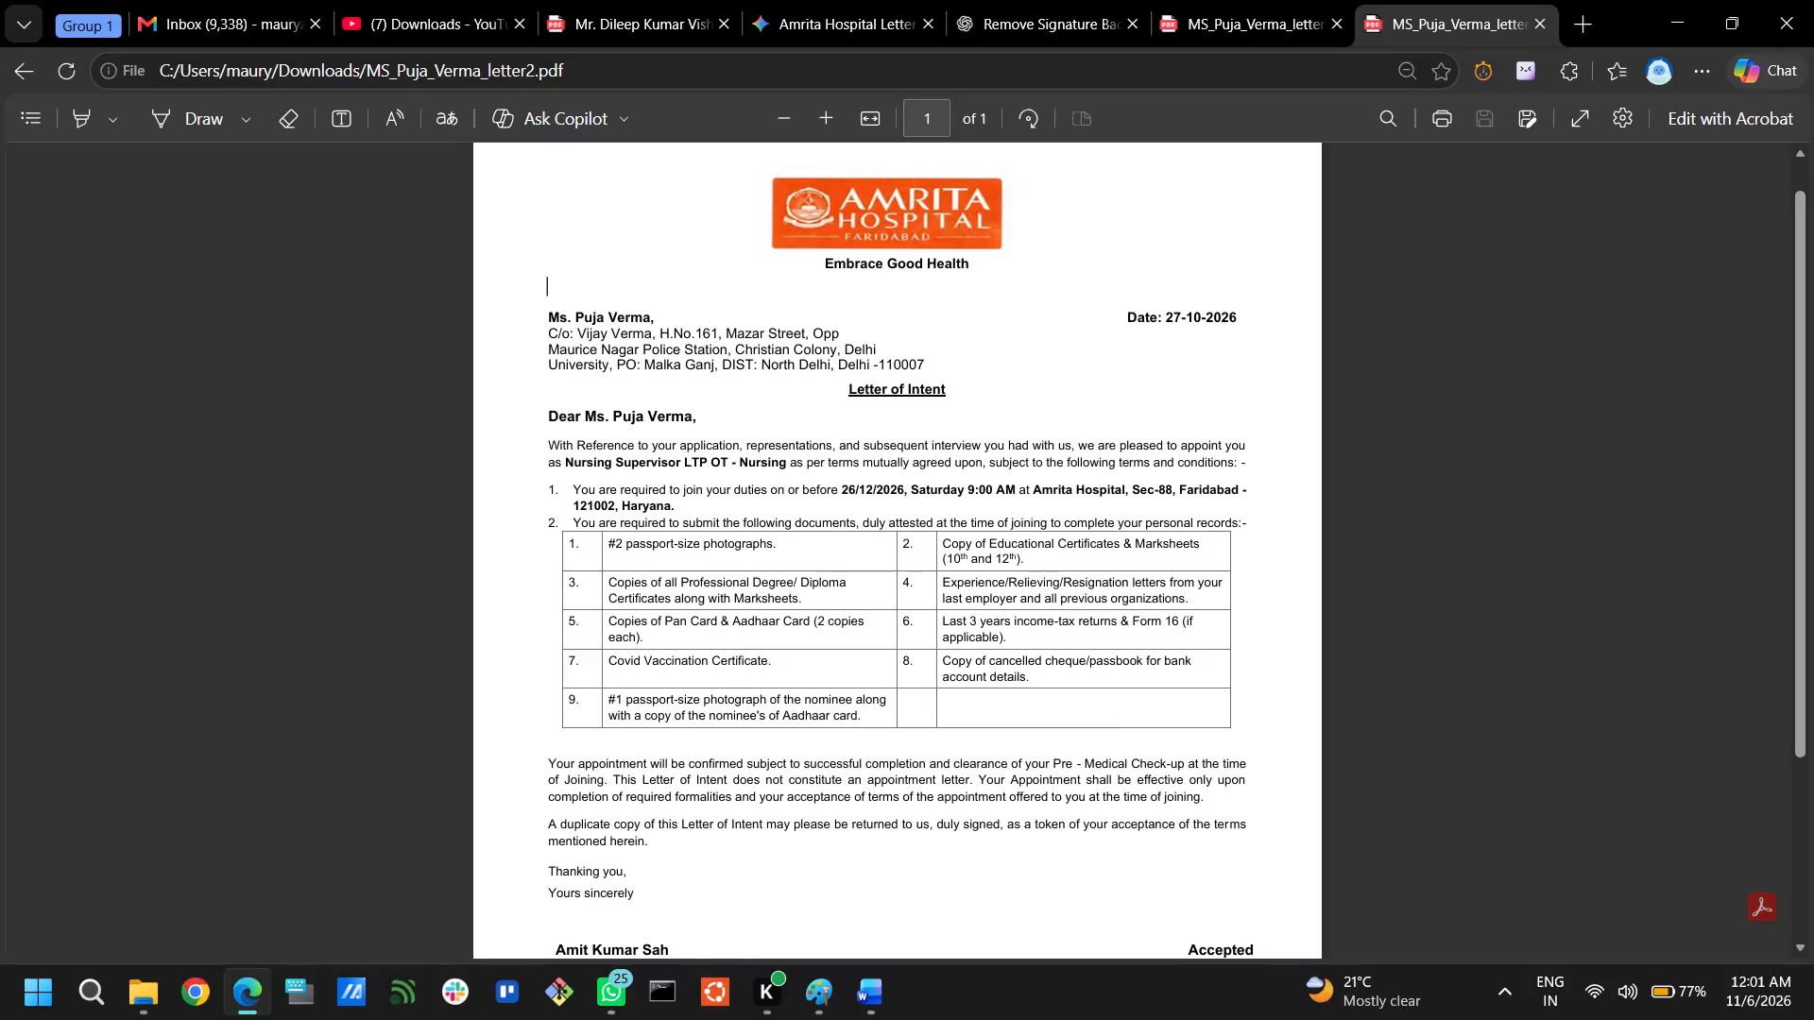
Examine the second version's letter PDF in Edge, from the numbered terms and documents table down to the signature block and footer.
scroll(1160, 779, "down", 5)
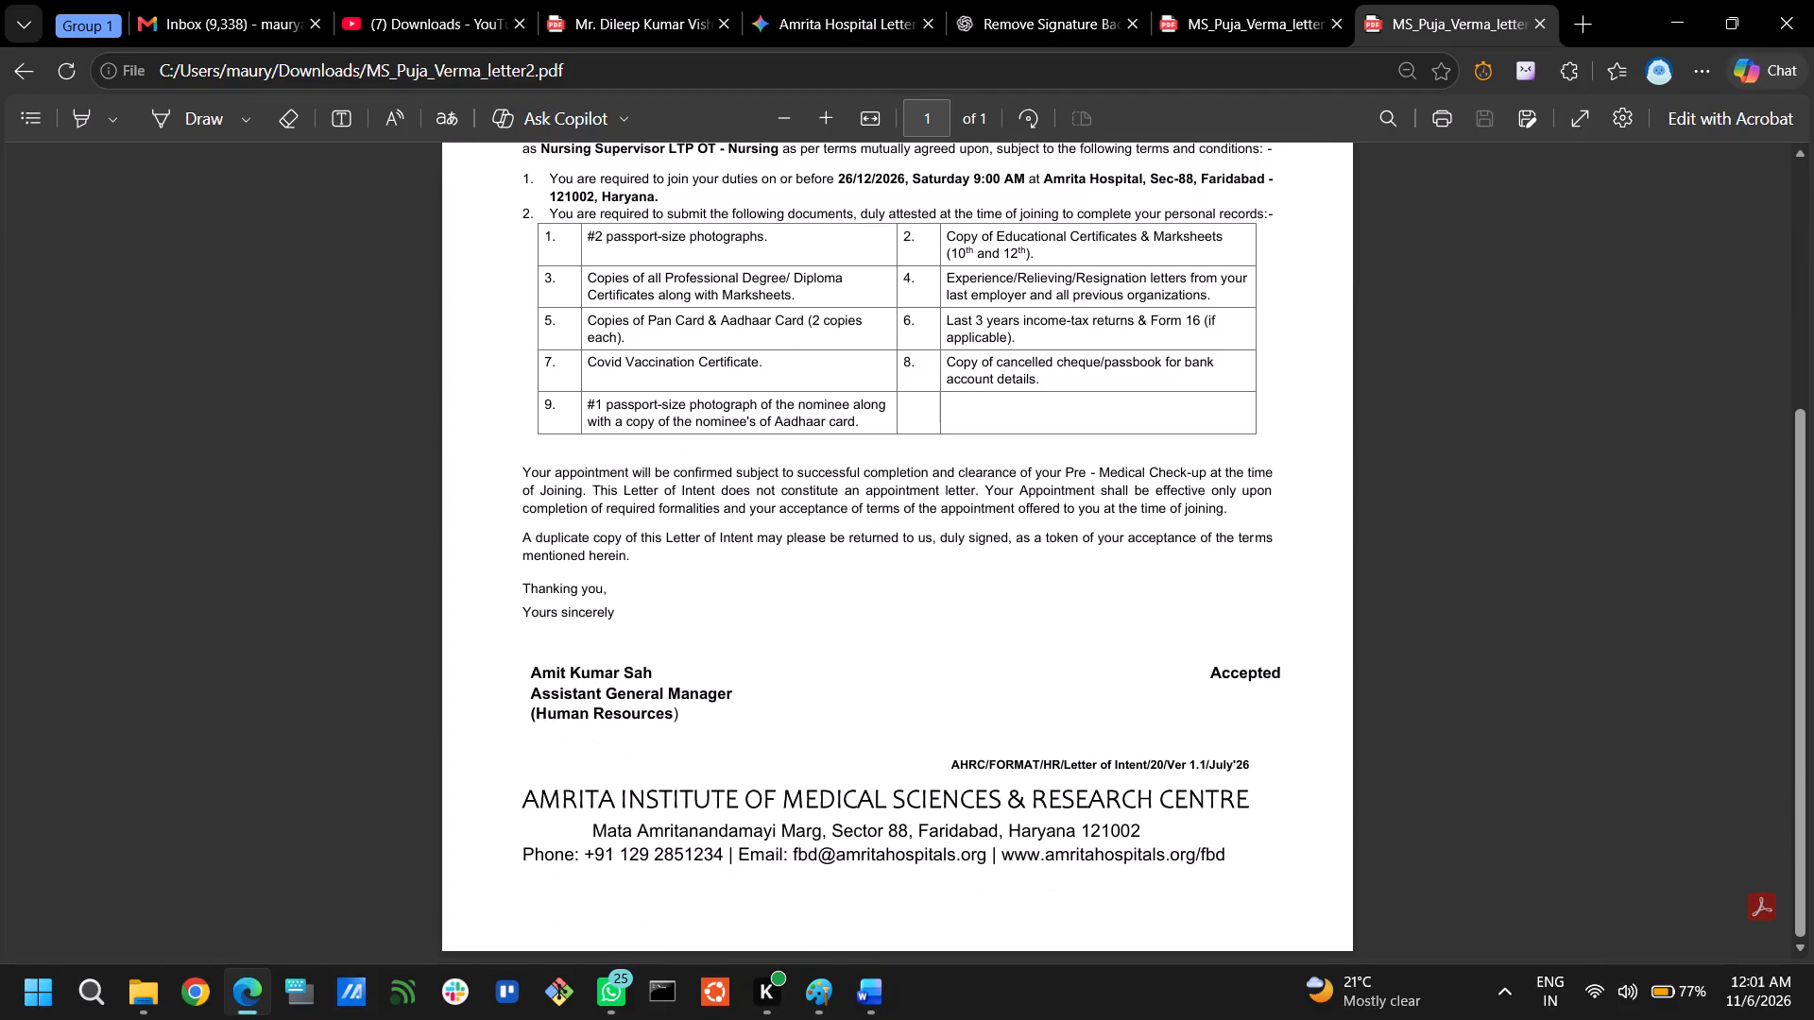
Close the browser tabs holding both exported letter PDFs, the ChatGPT signature chat, the Gemini letter document and the original reference PDF.
left_click(1541, 23)
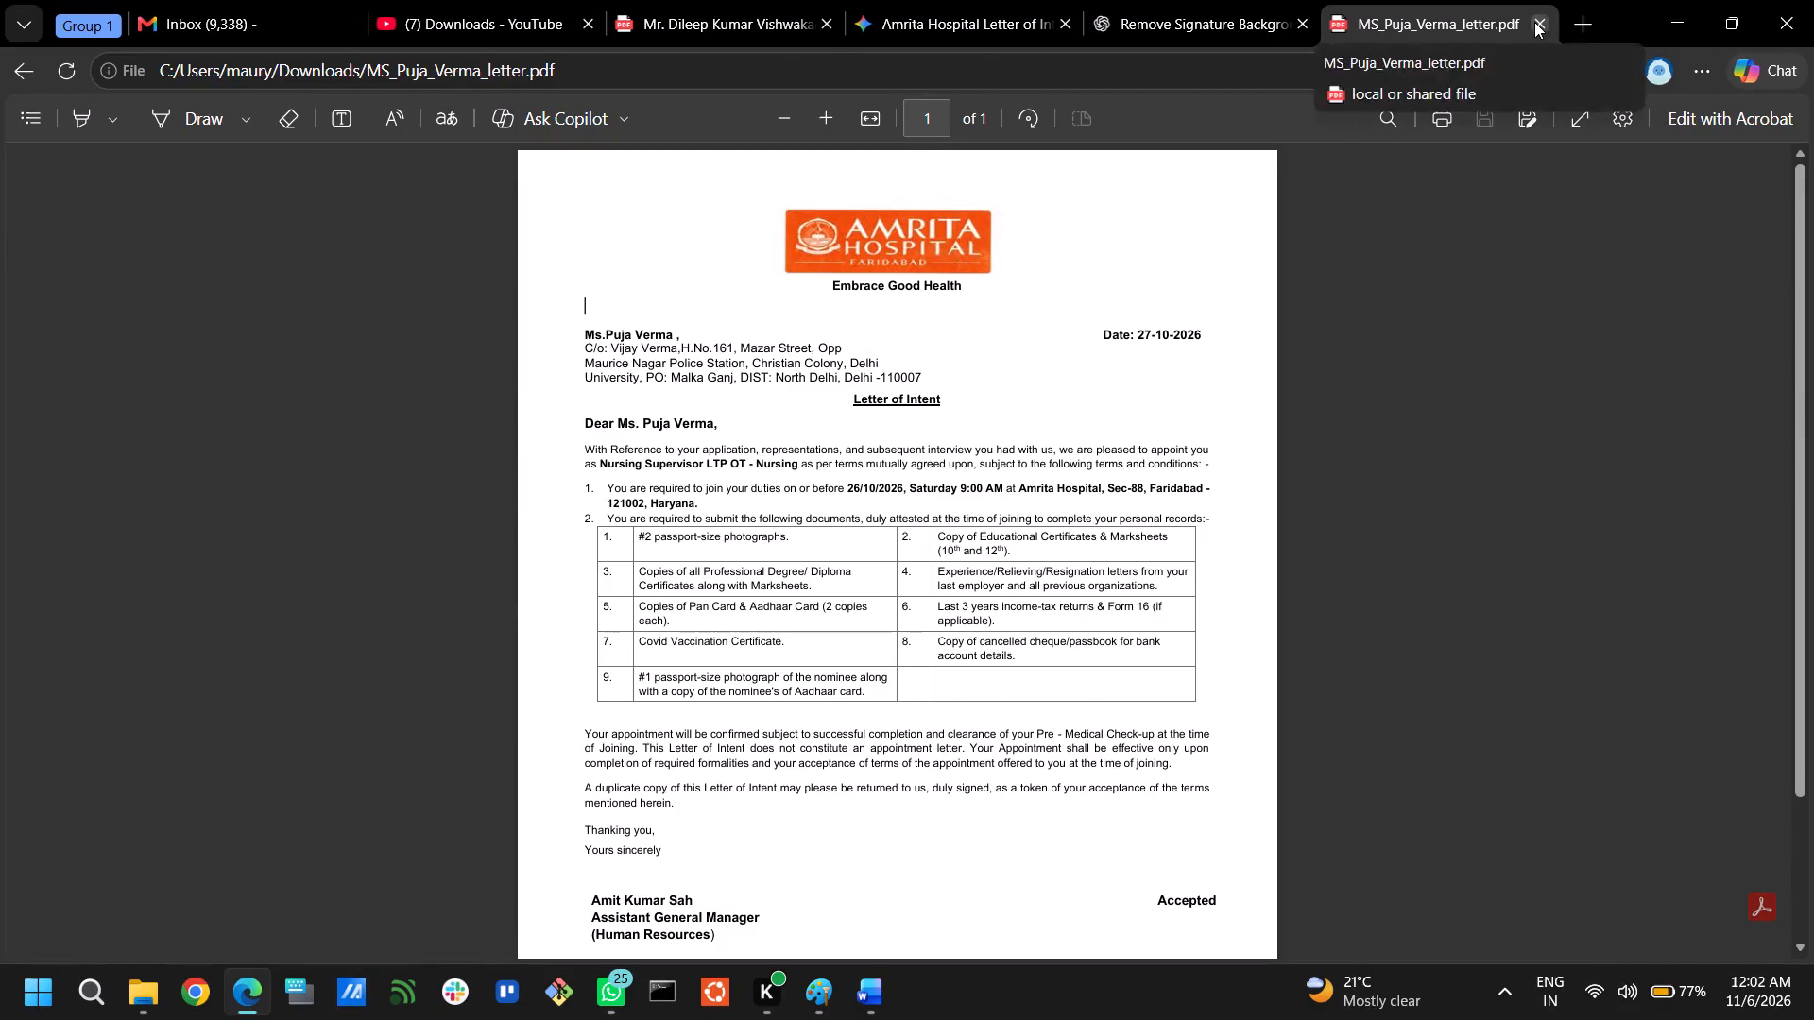
left_click(1534, 22)
left_click(1534, 22)
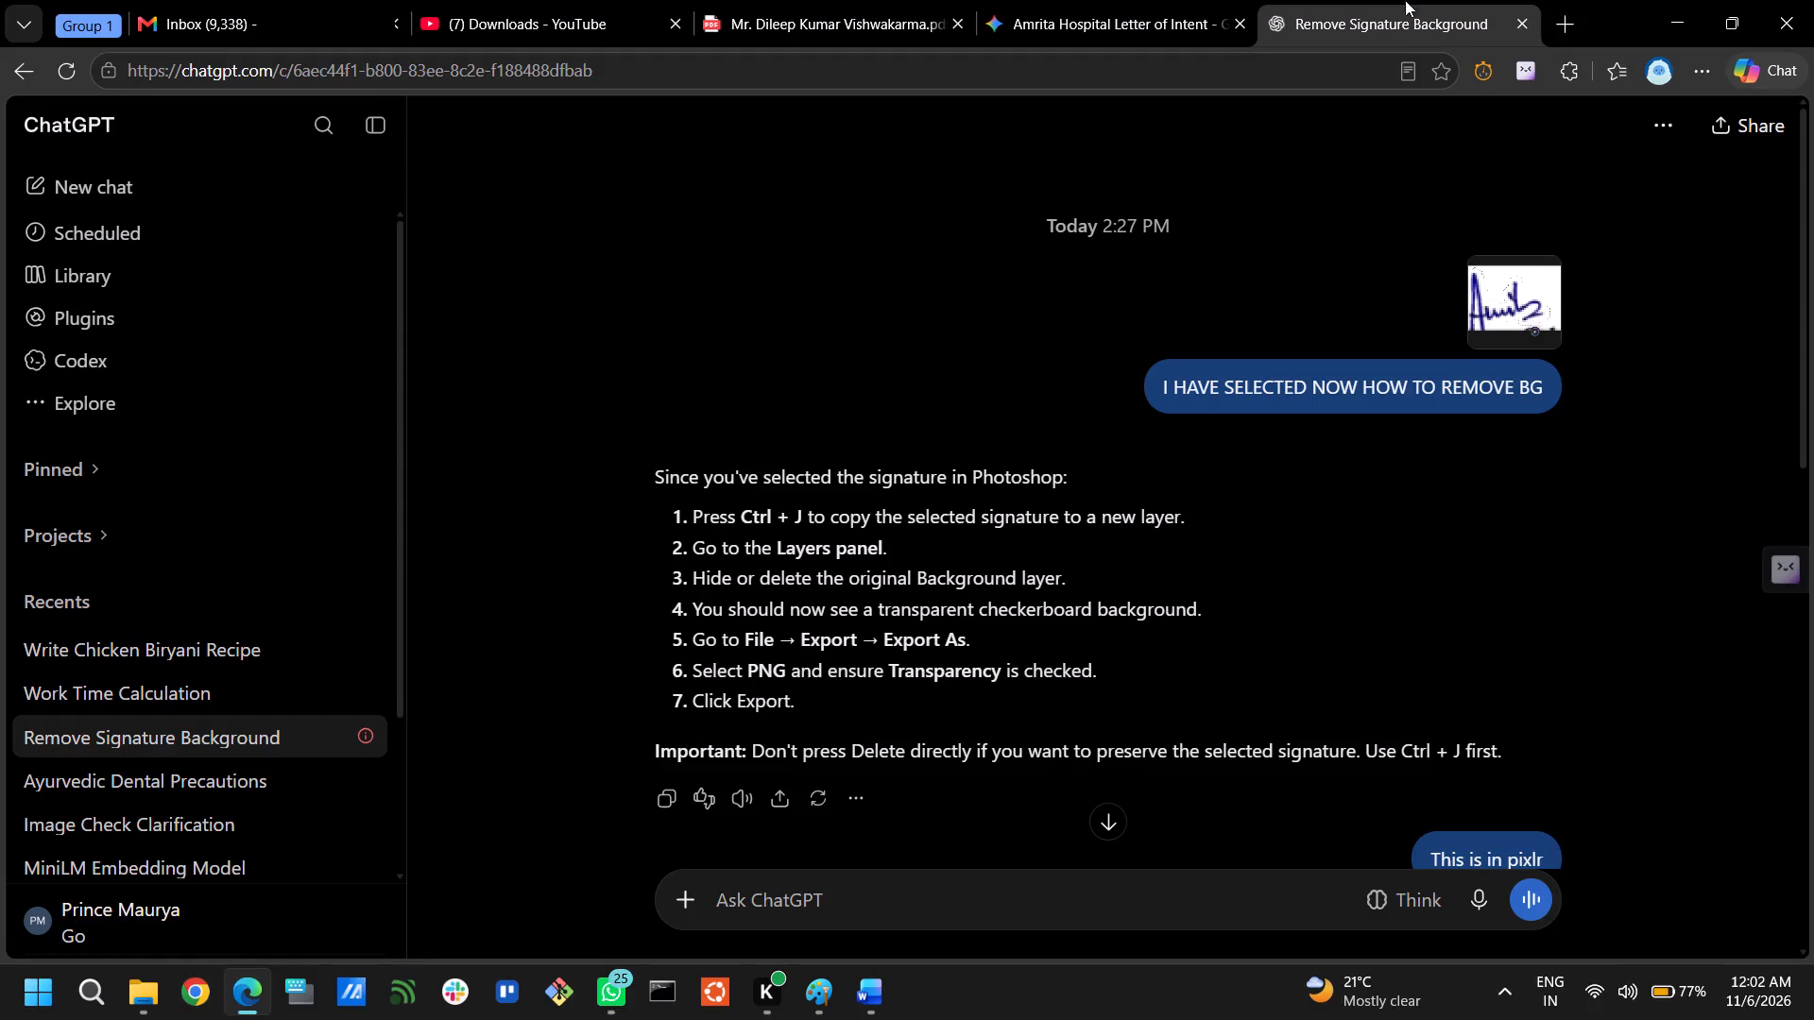
left_click(1525, 22)
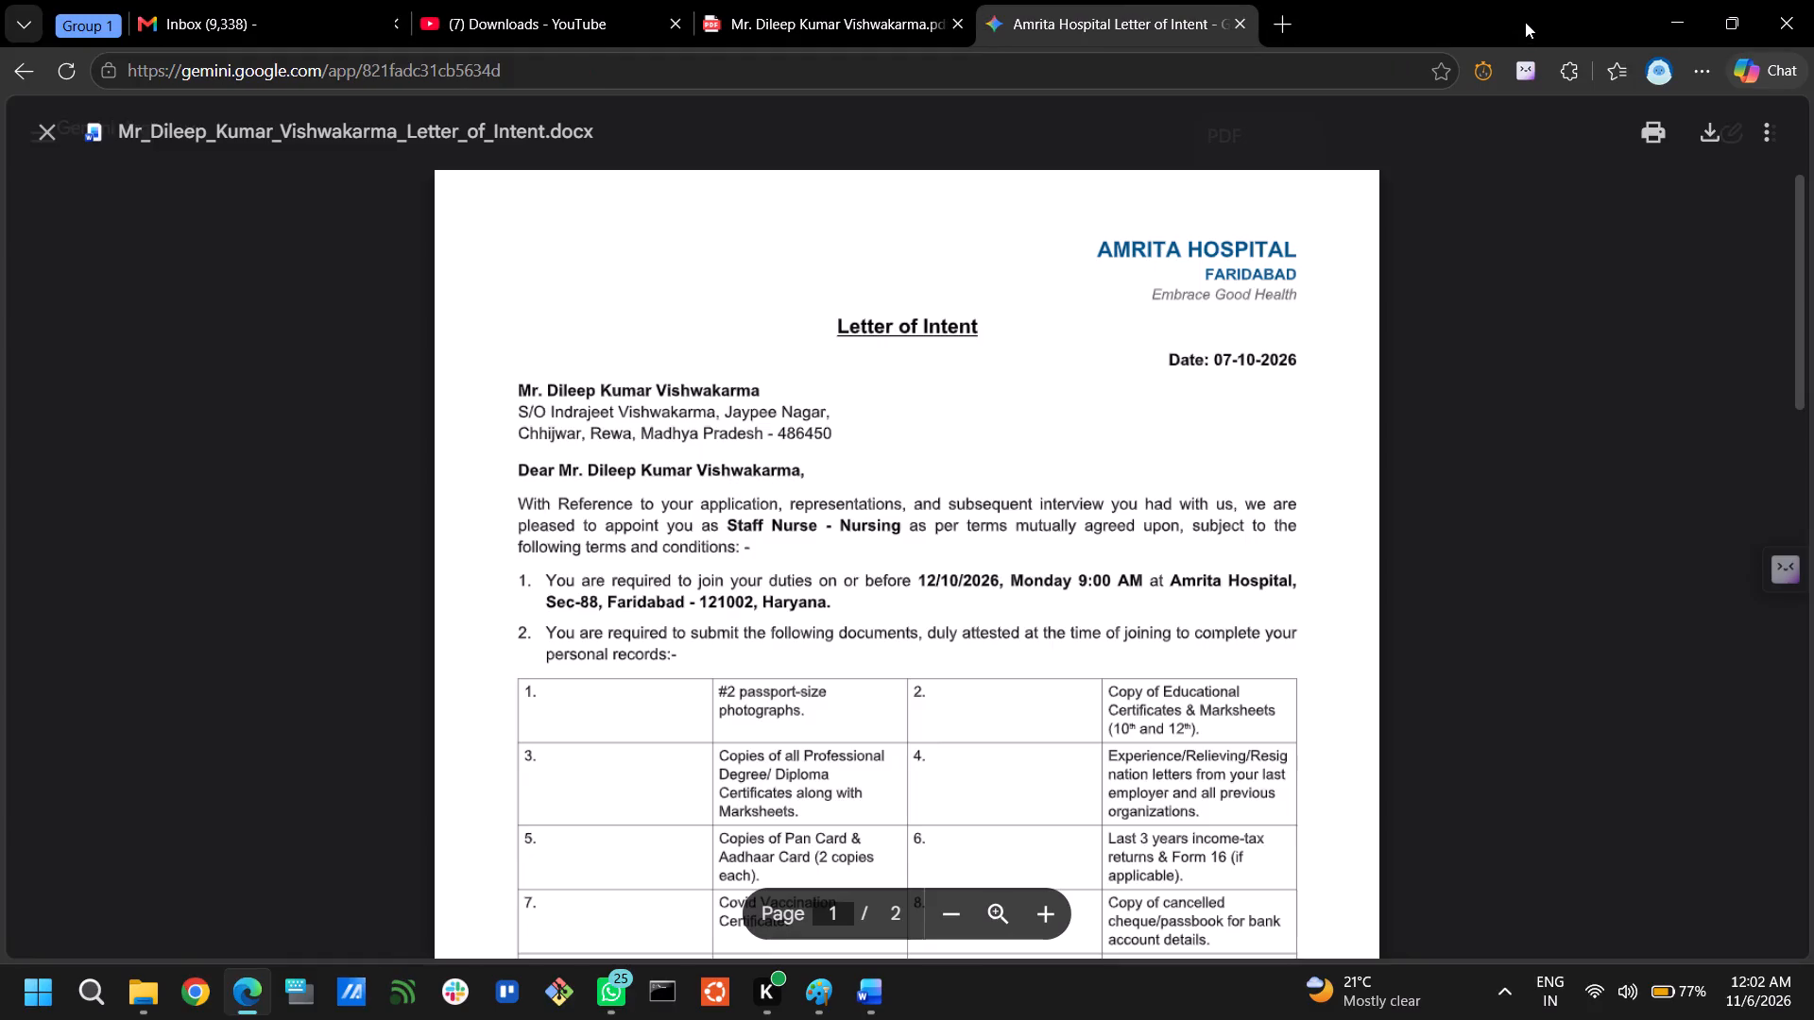
left_click(1233, 19)
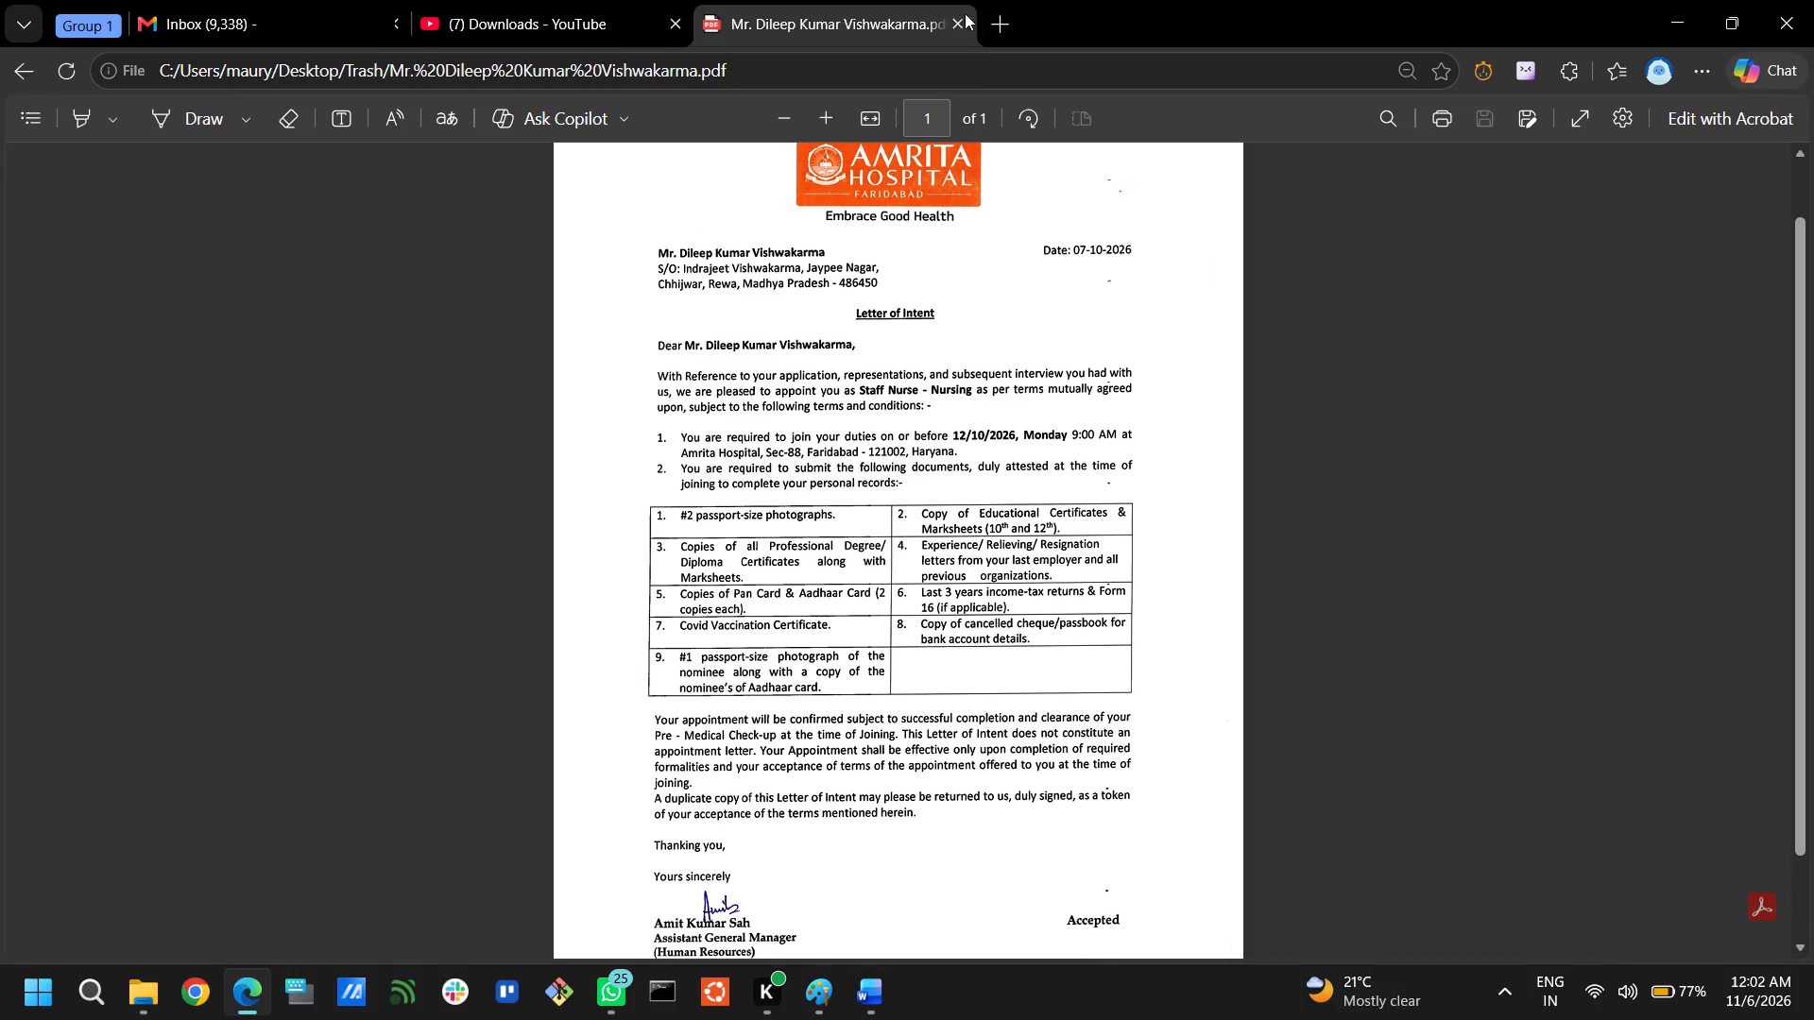